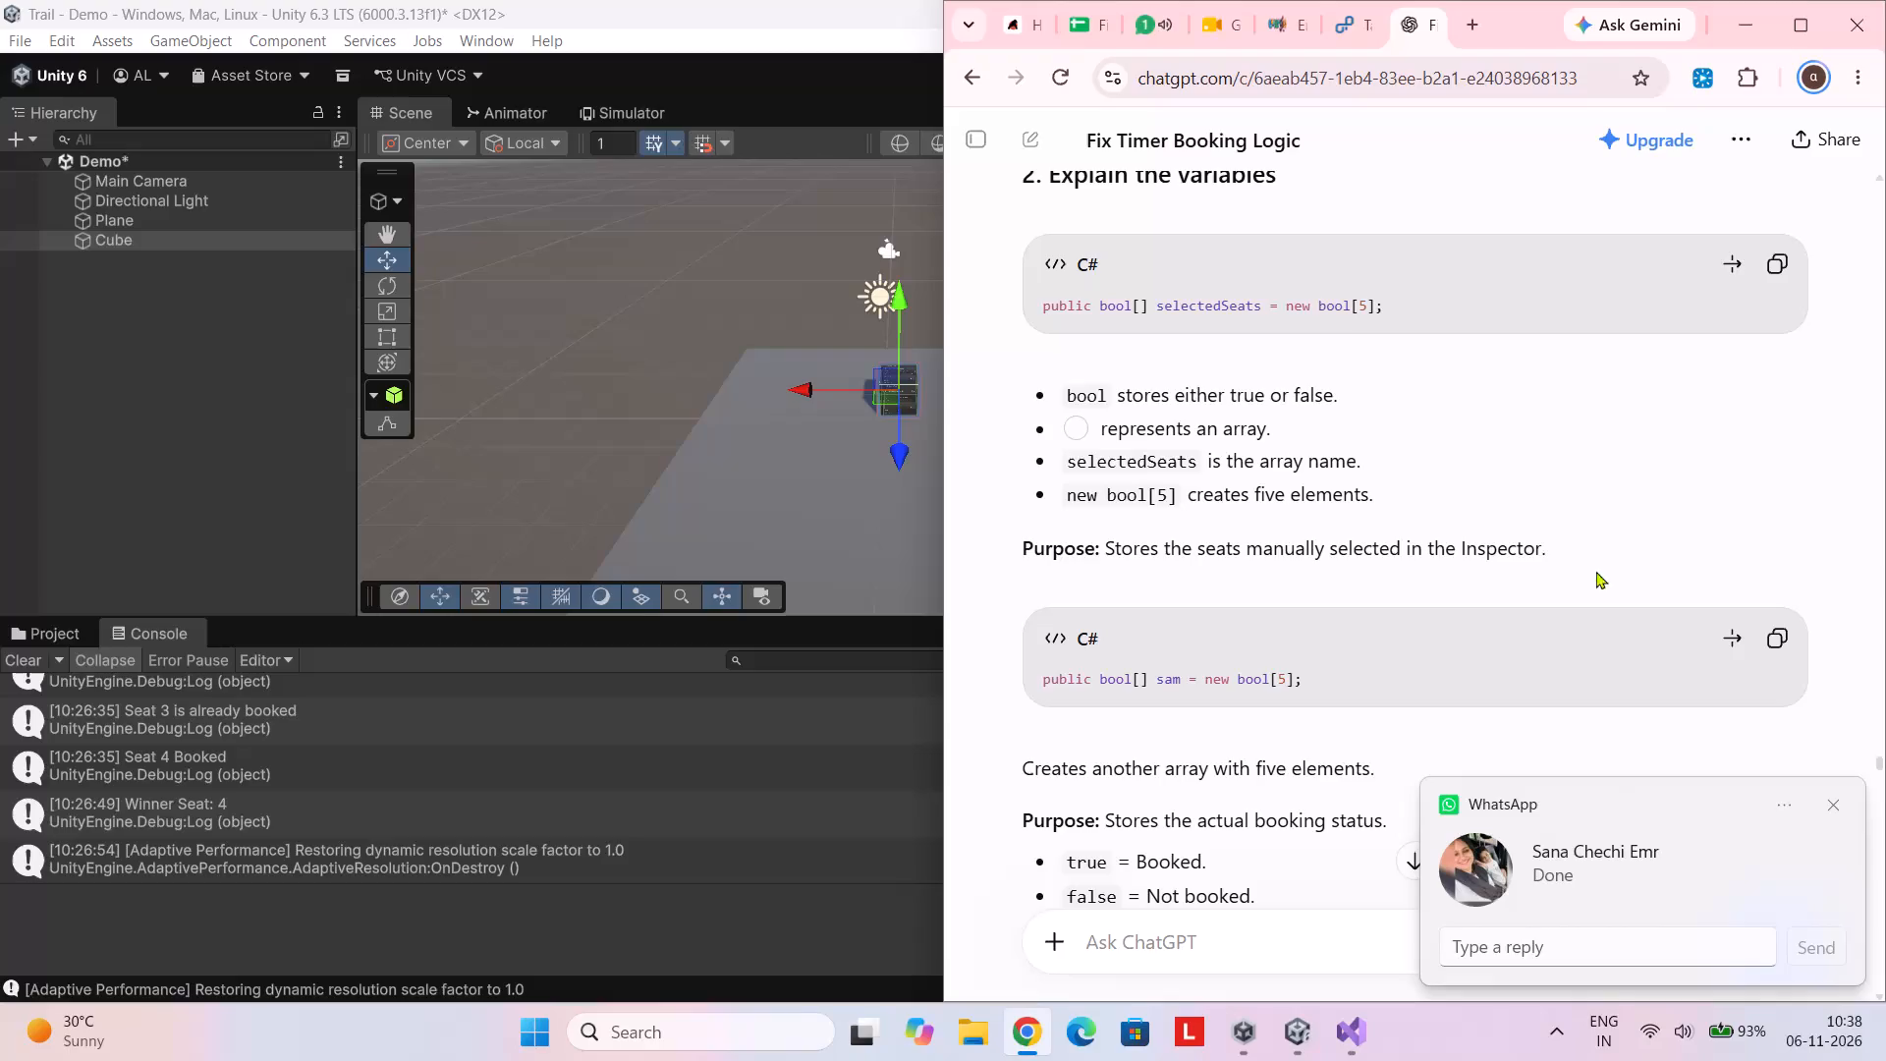
Switch to the Emergio ERP, reload the Academic Dashboard and examine the weekly timetable for Nov 1–7, 2026.
left_click(1796, 24)
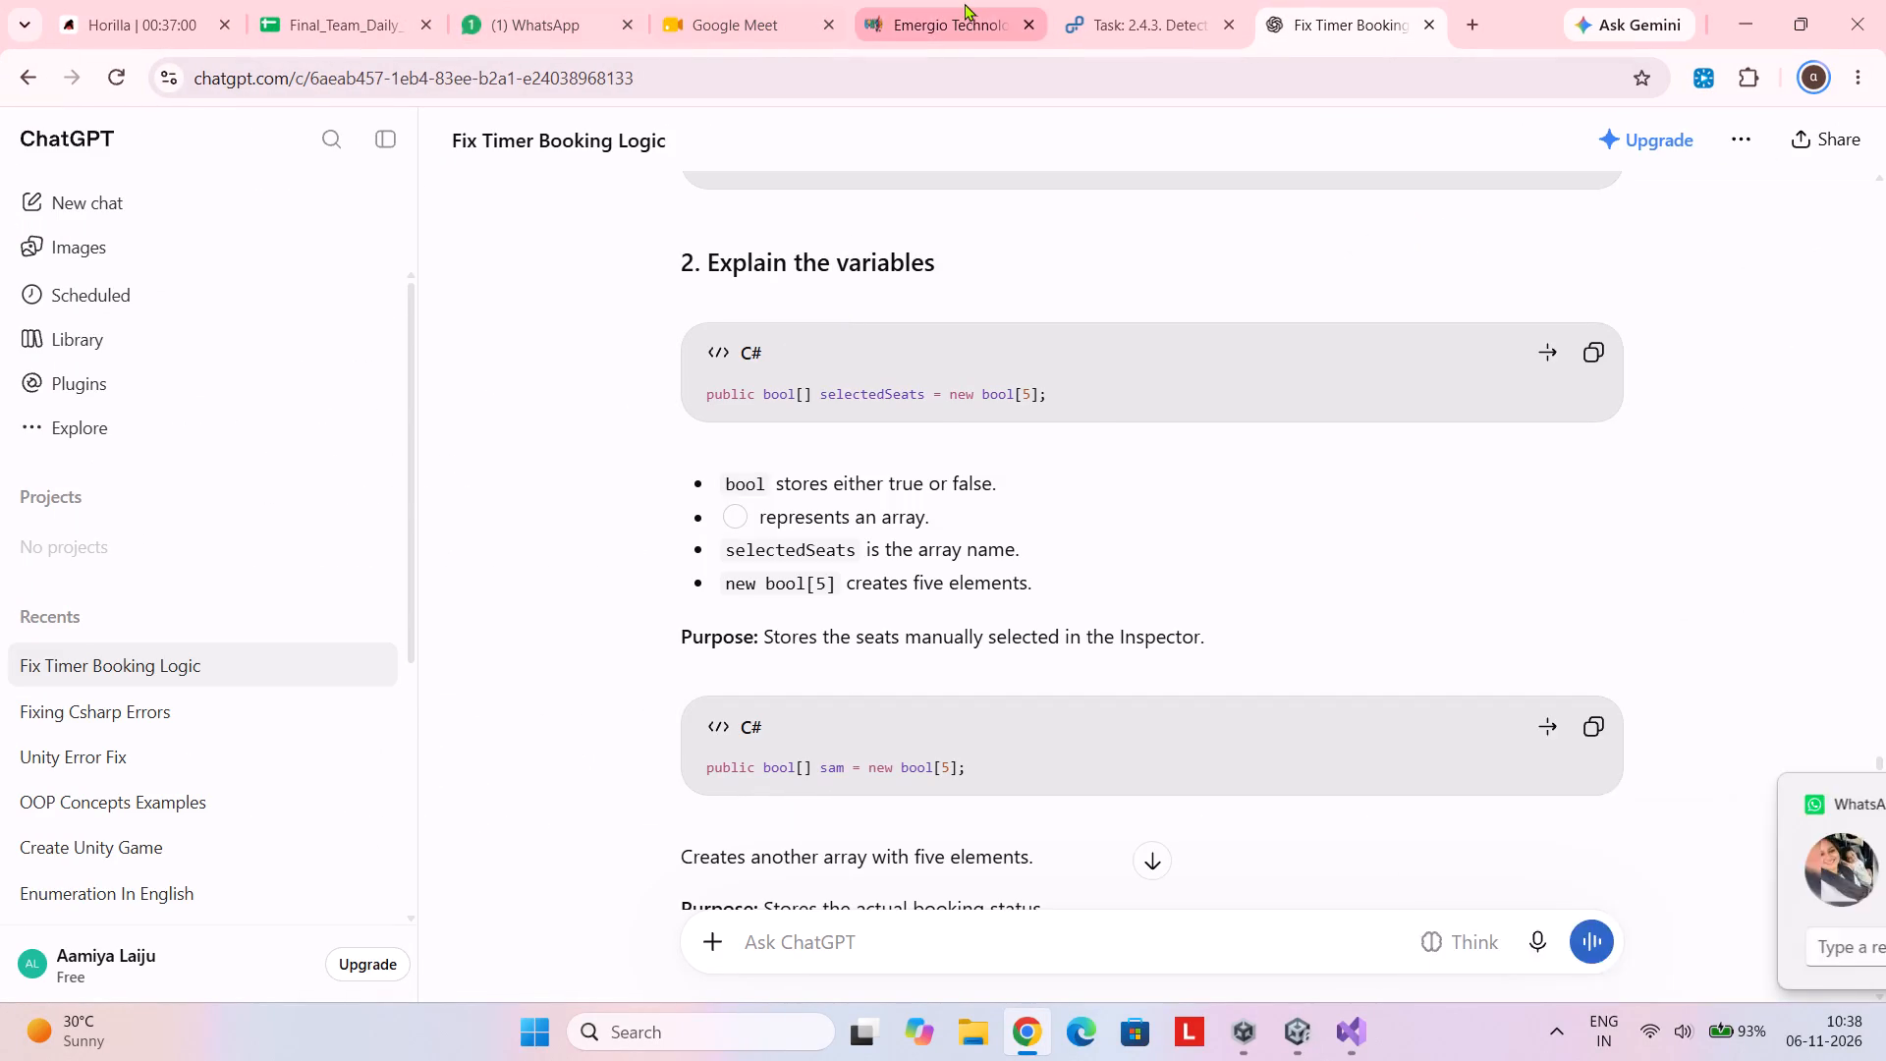
left_click(965, 3)
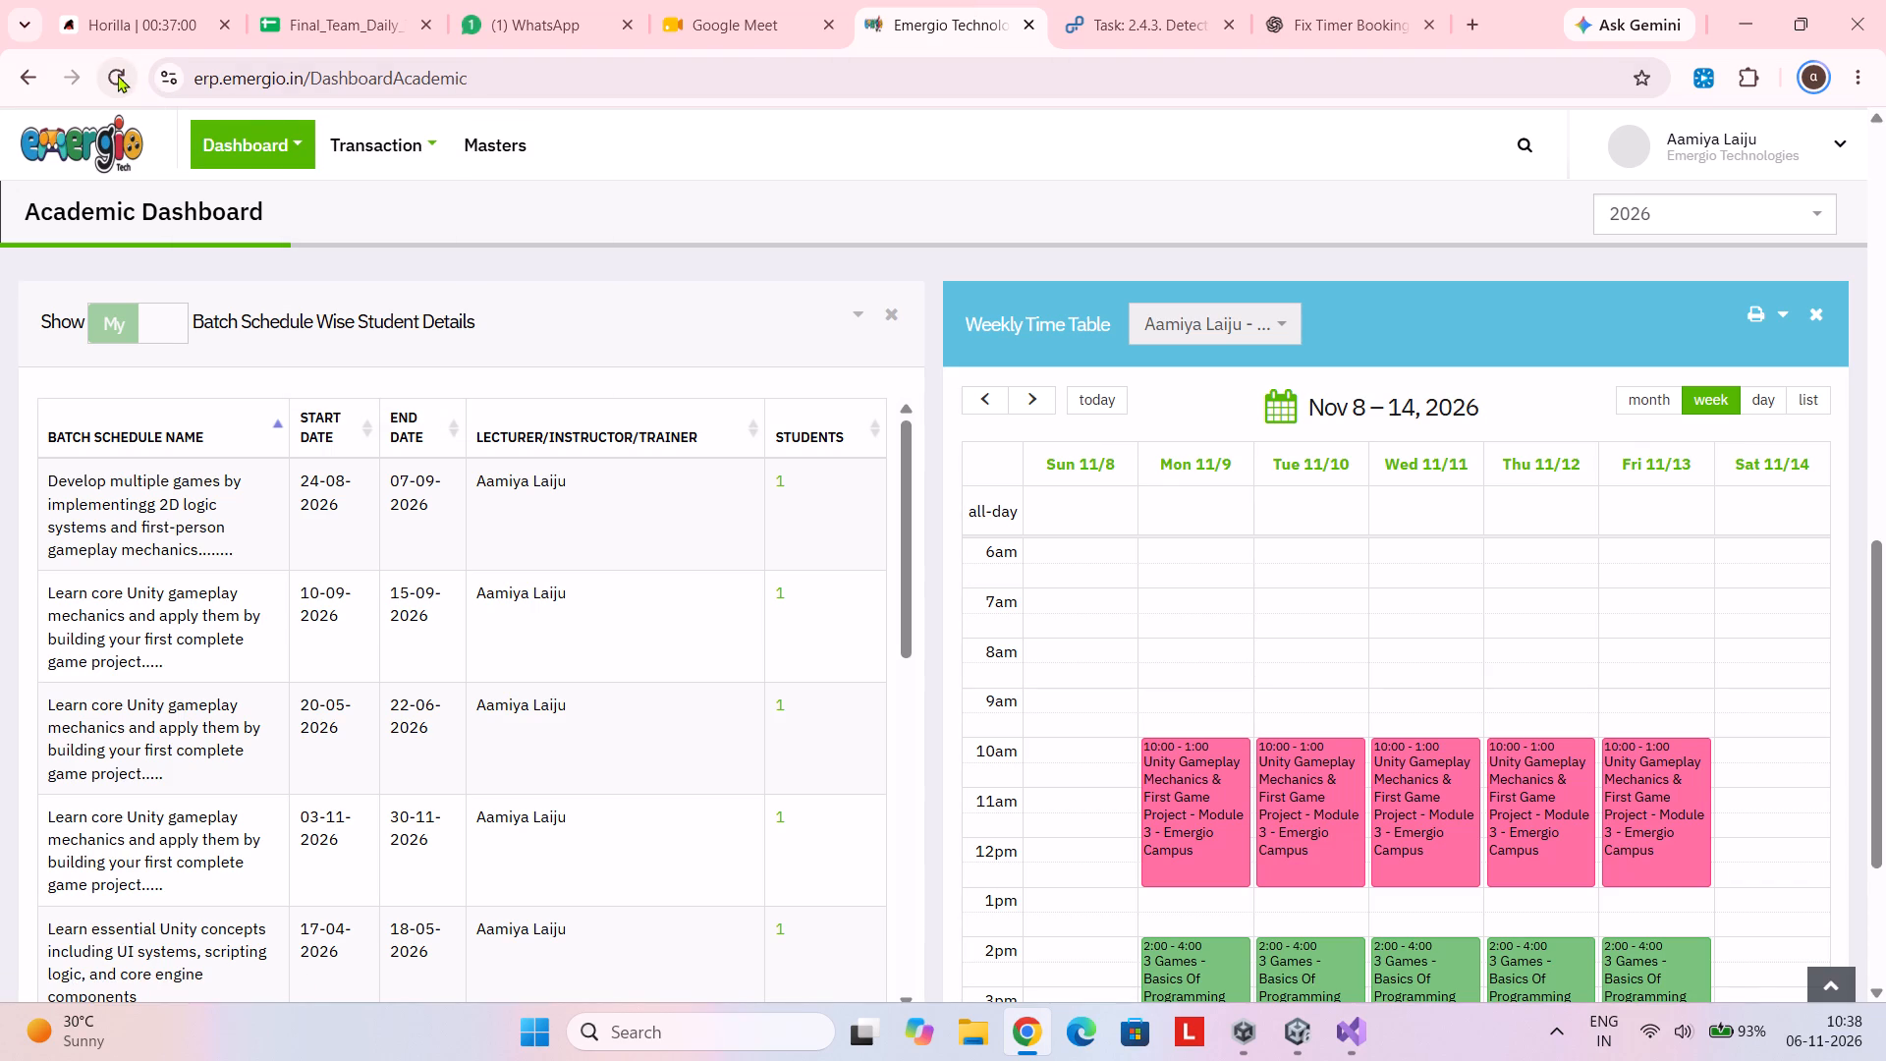
left_click(116, 72)
scroll(1112, 555, "down", 5)
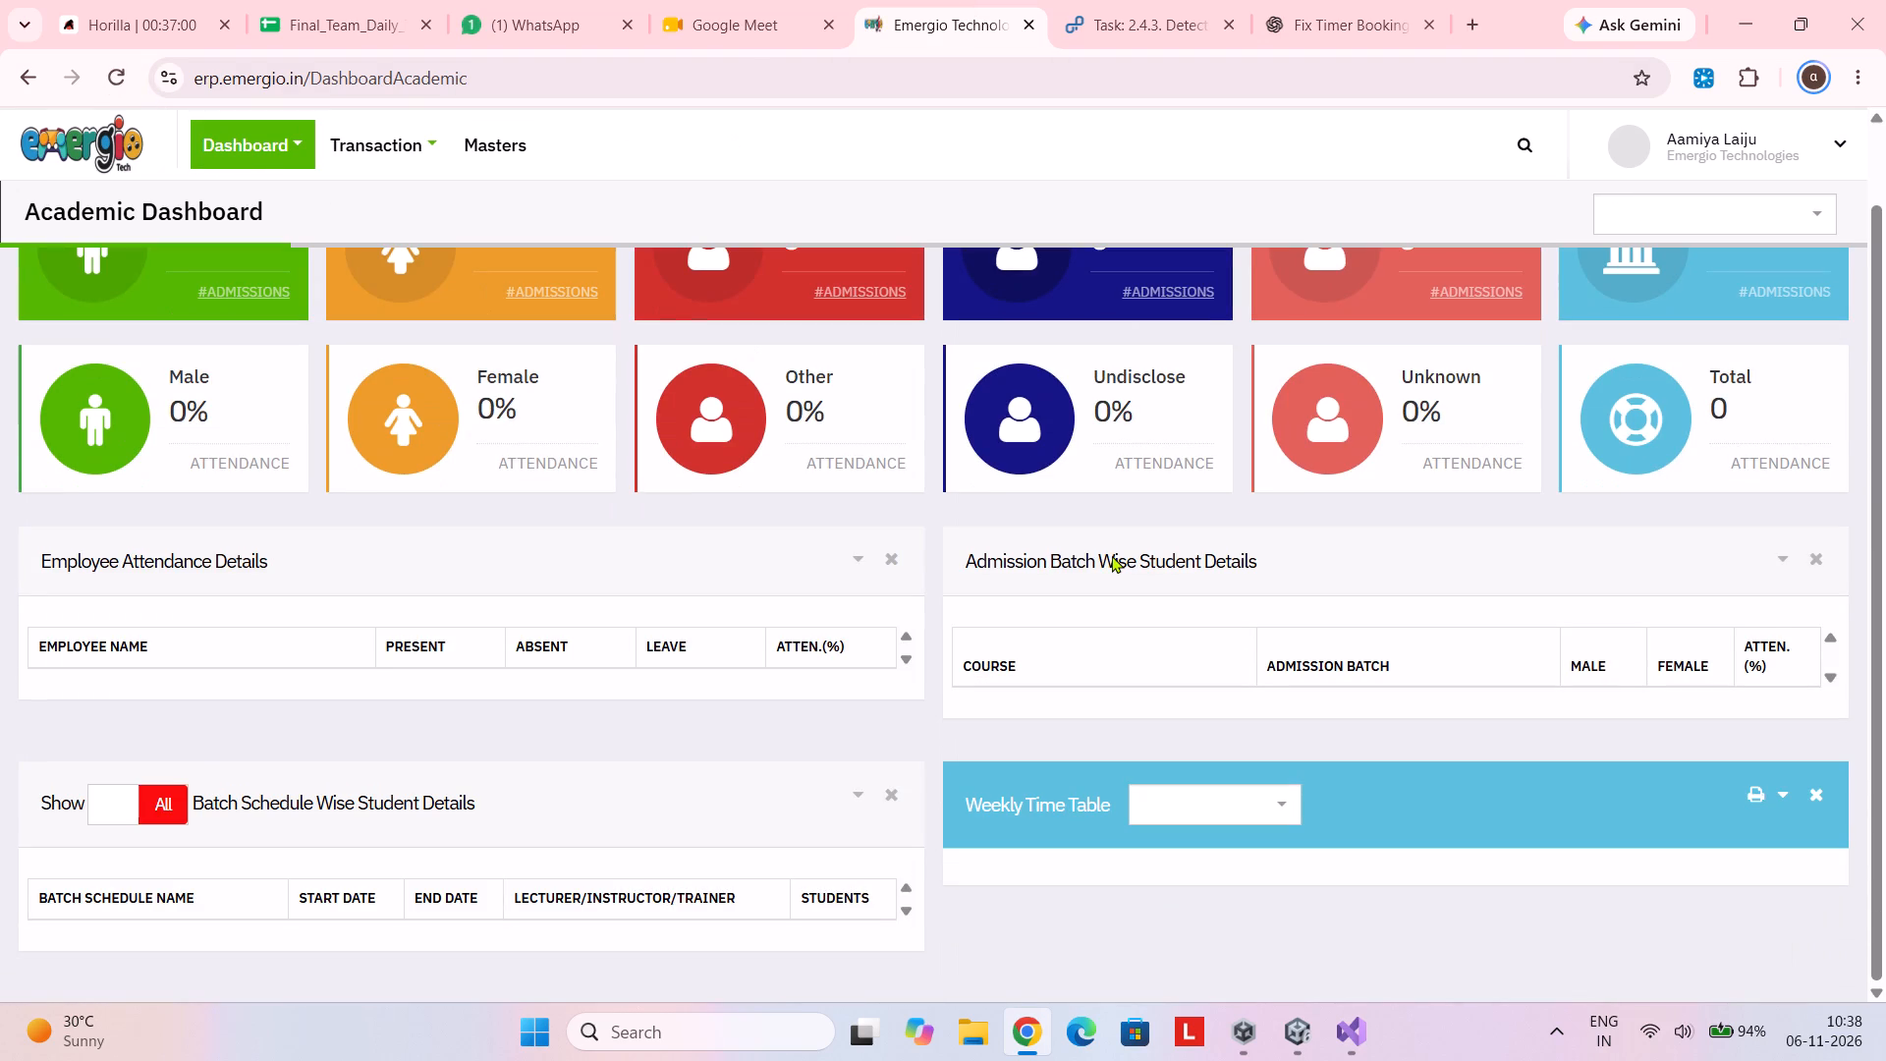
scroll(1112, 555, "down", 2)
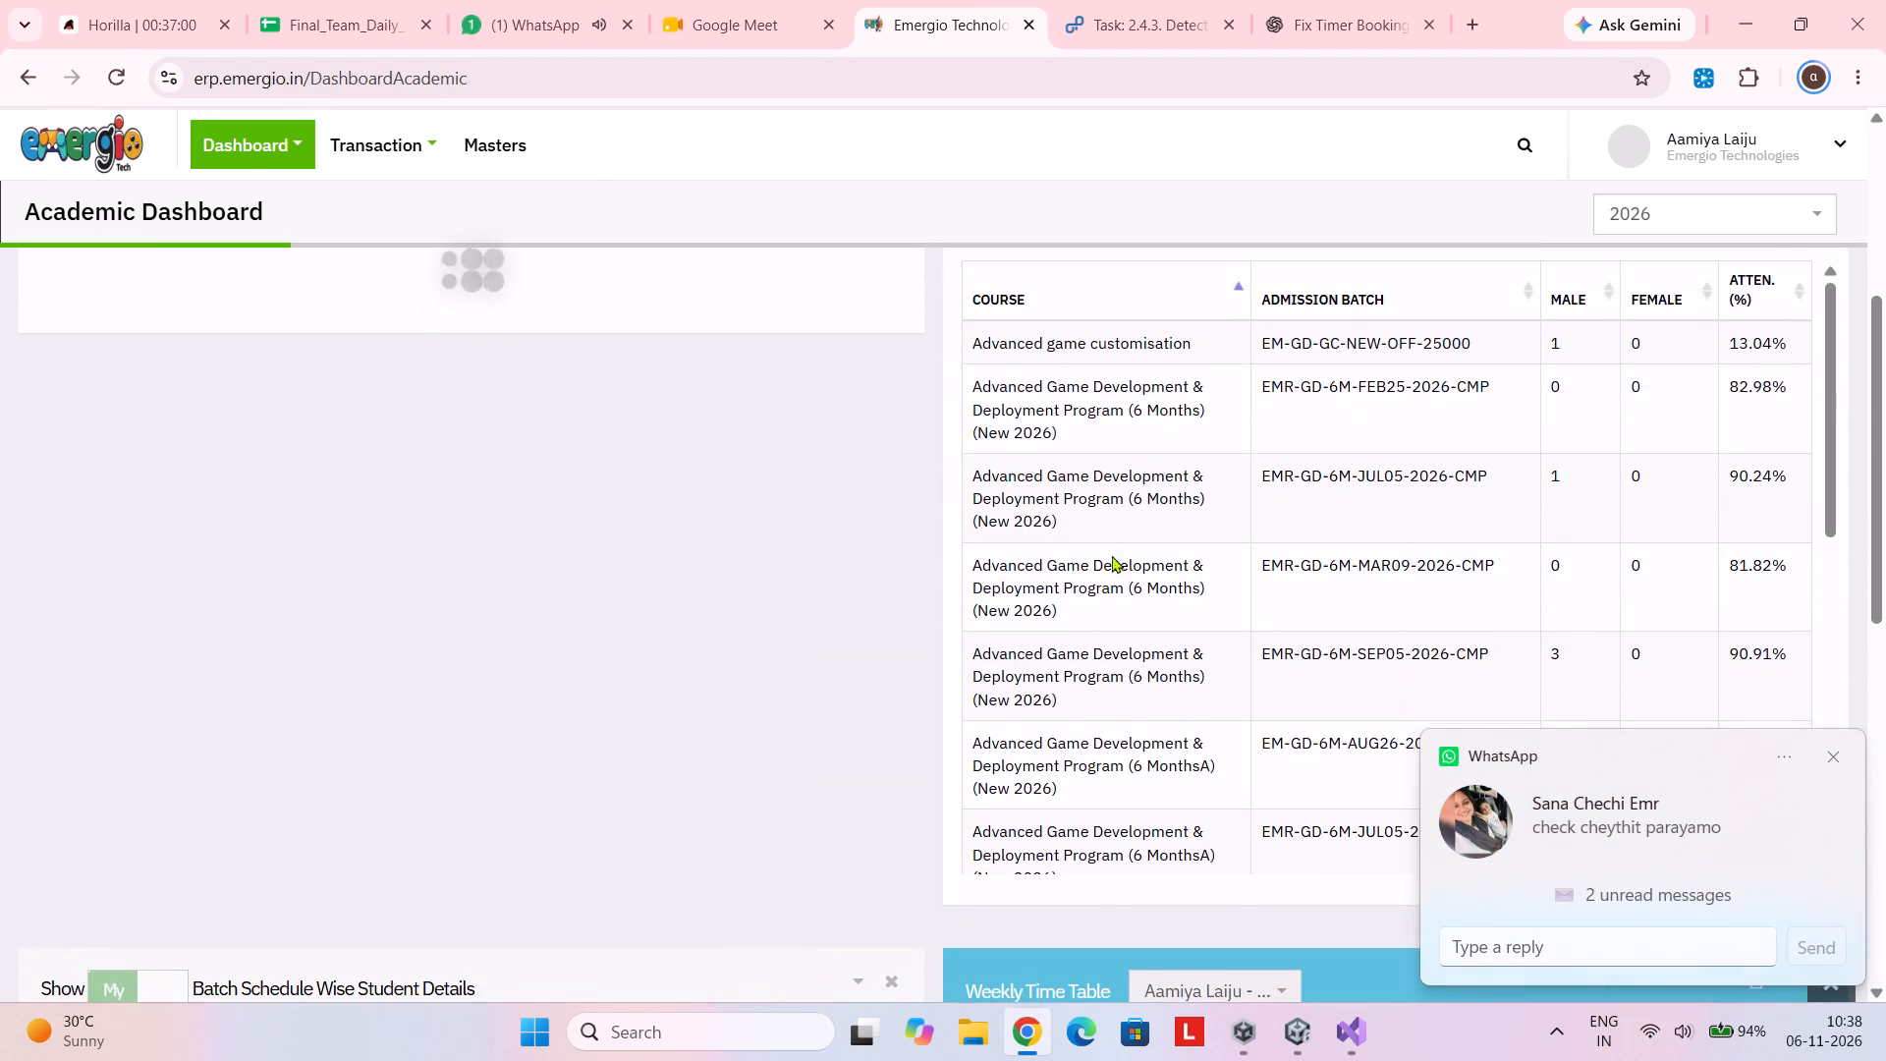
scroll(1112, 555, "down", 4)
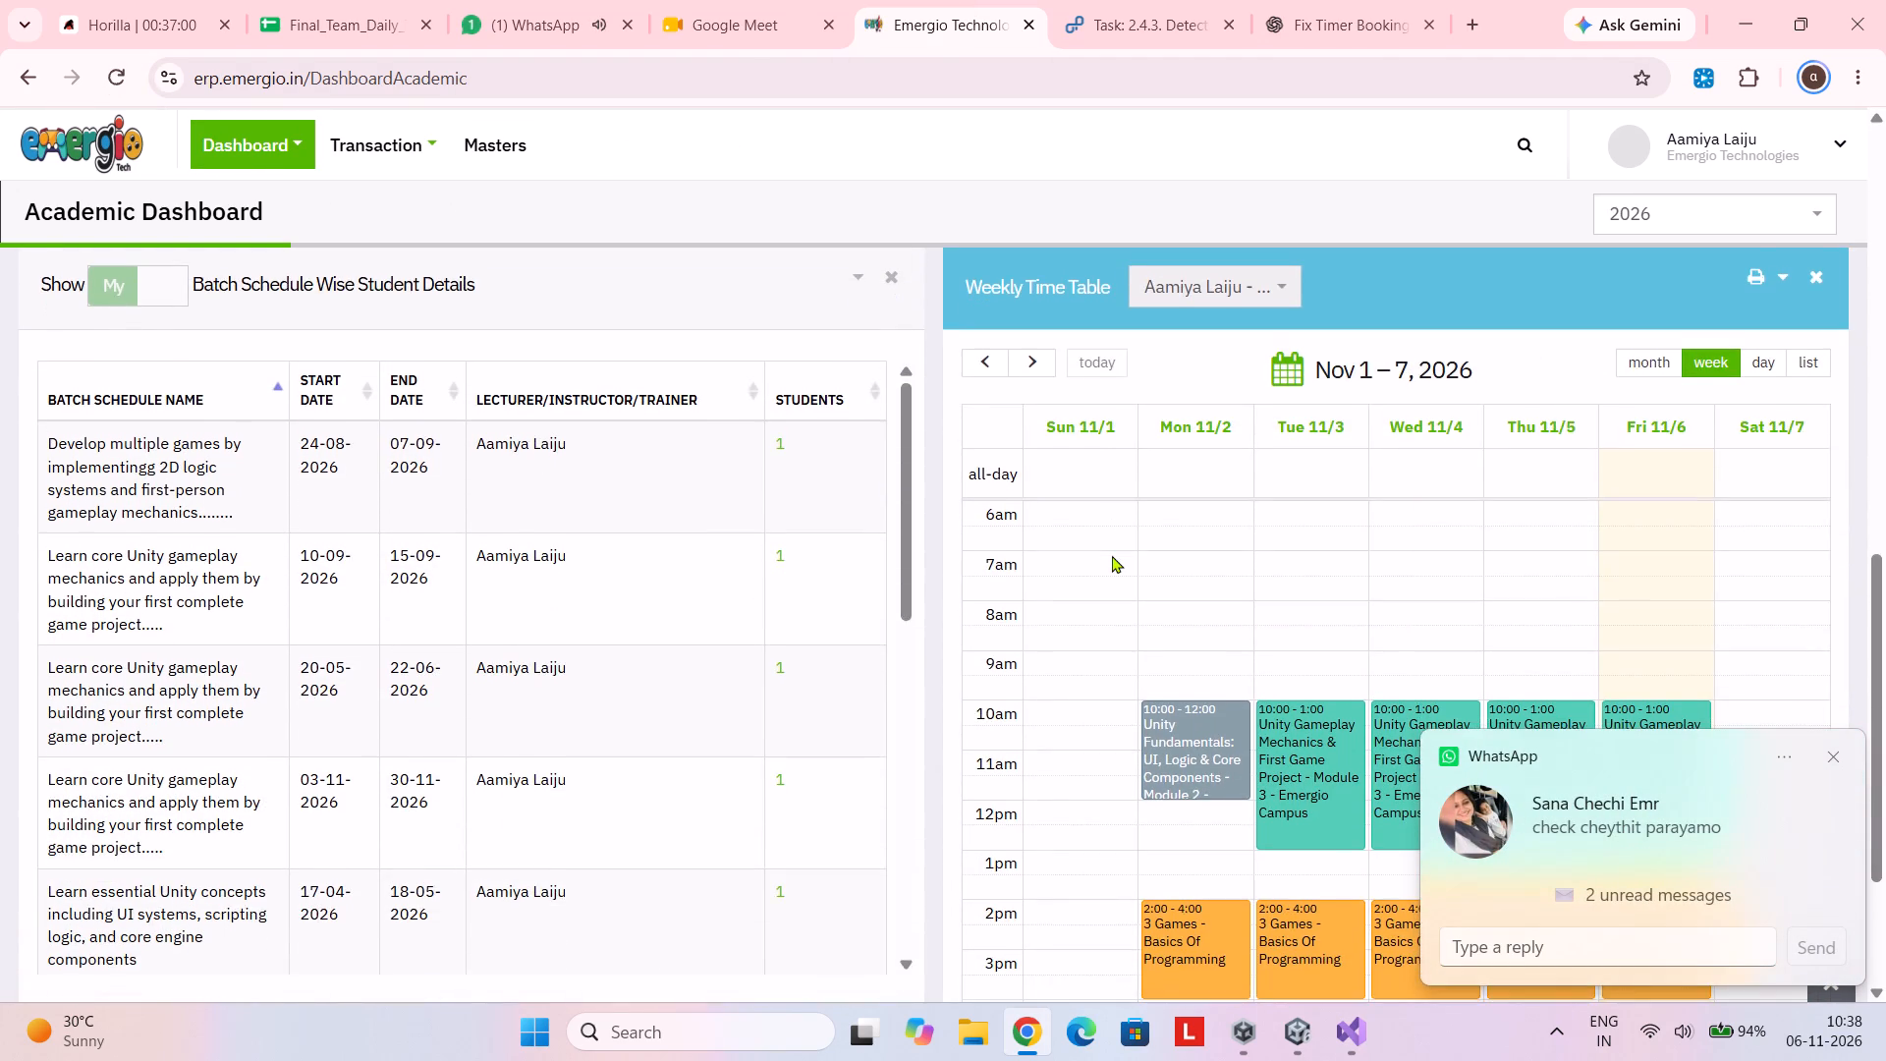
scroll(1112, 555, "down", 2)
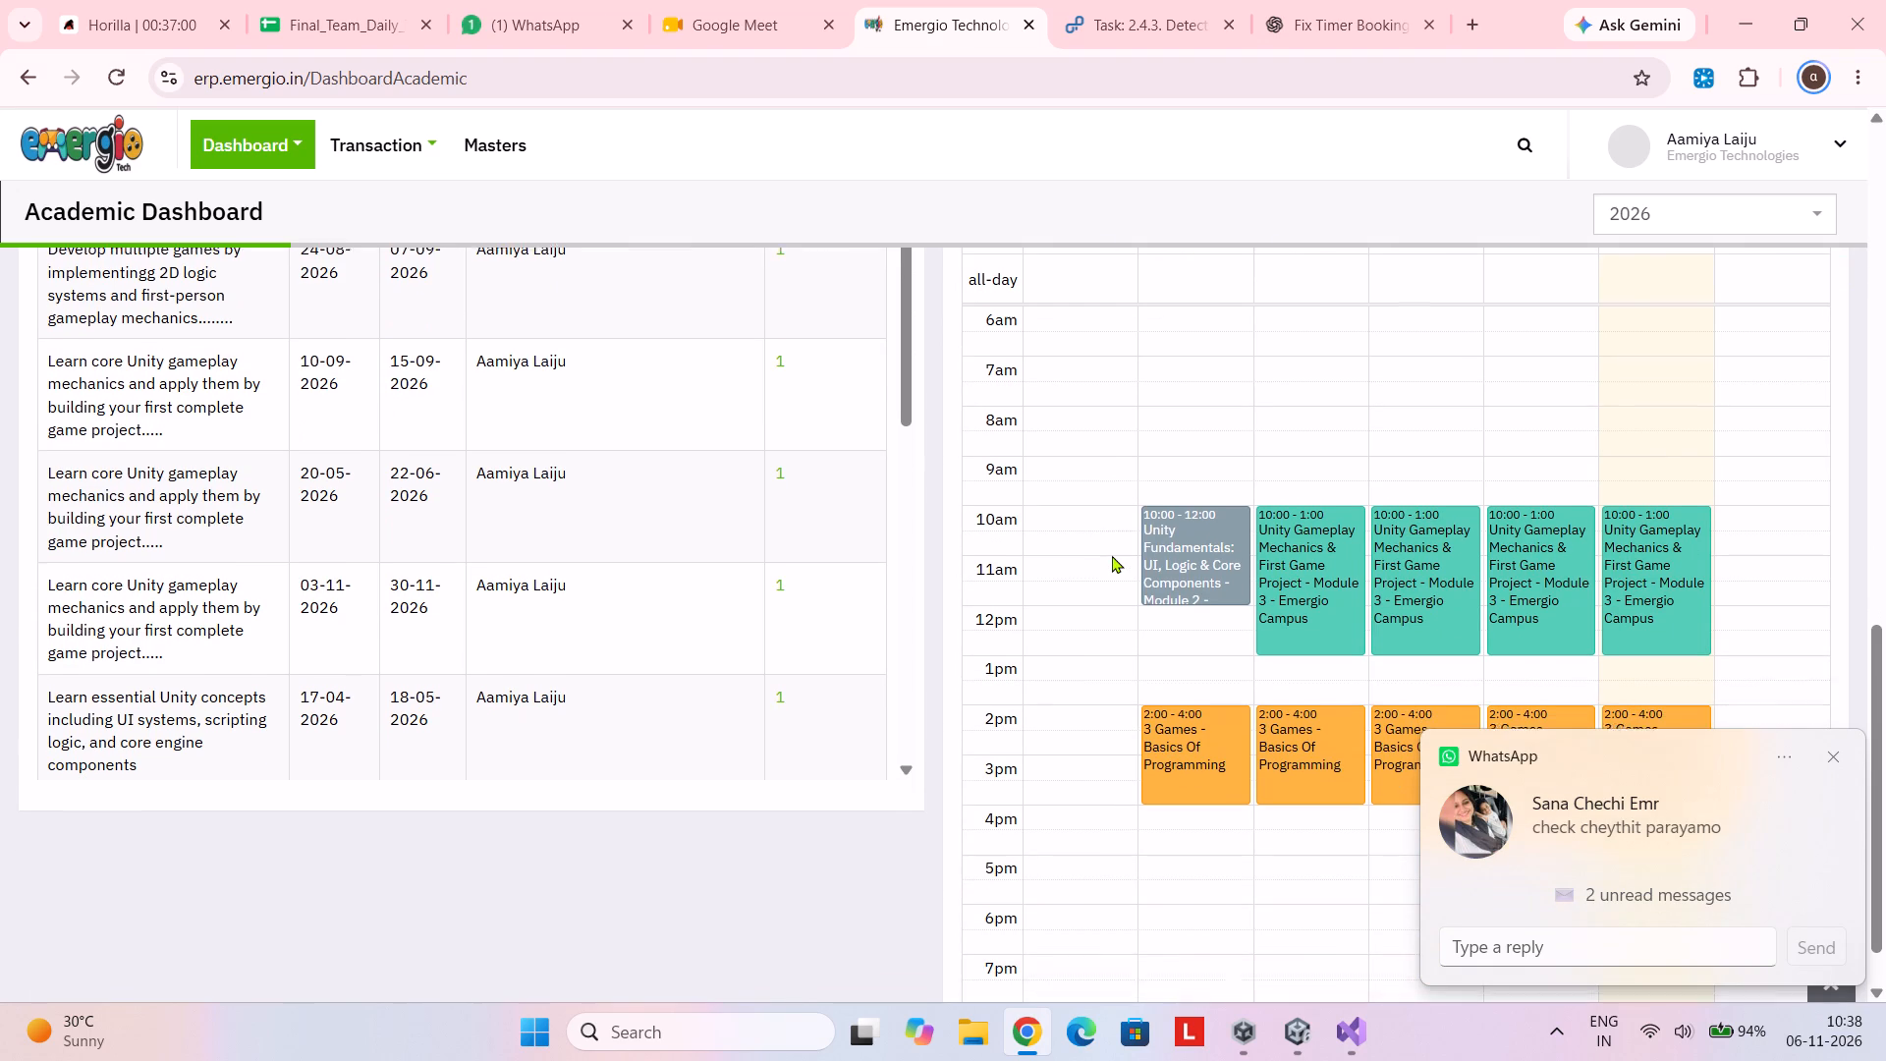
scroll(1112, 555, "down", 1)
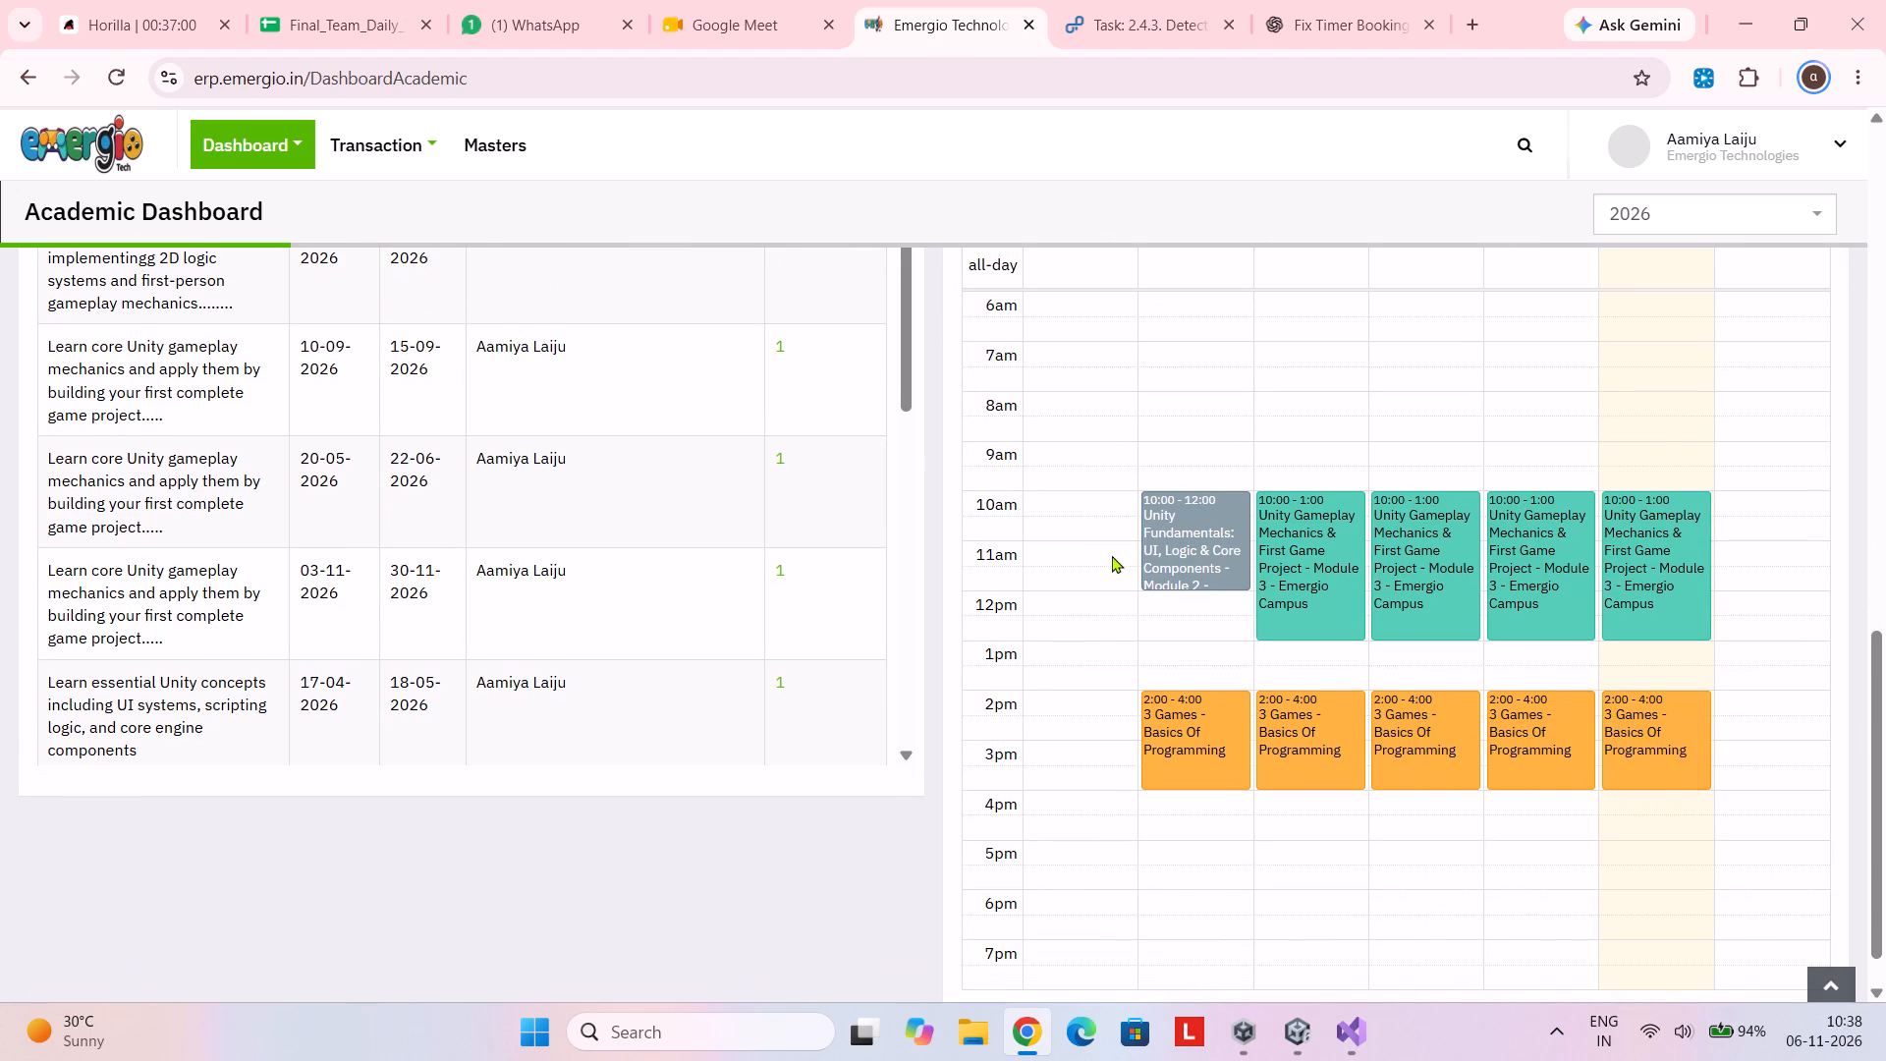
Advance the weekly timetable past Nov 8–14 and Nov 15–21 to examine the classes scheduled in the following weeks.
scroll(1112, 555, "up", 1)
left_click(1037, 285)
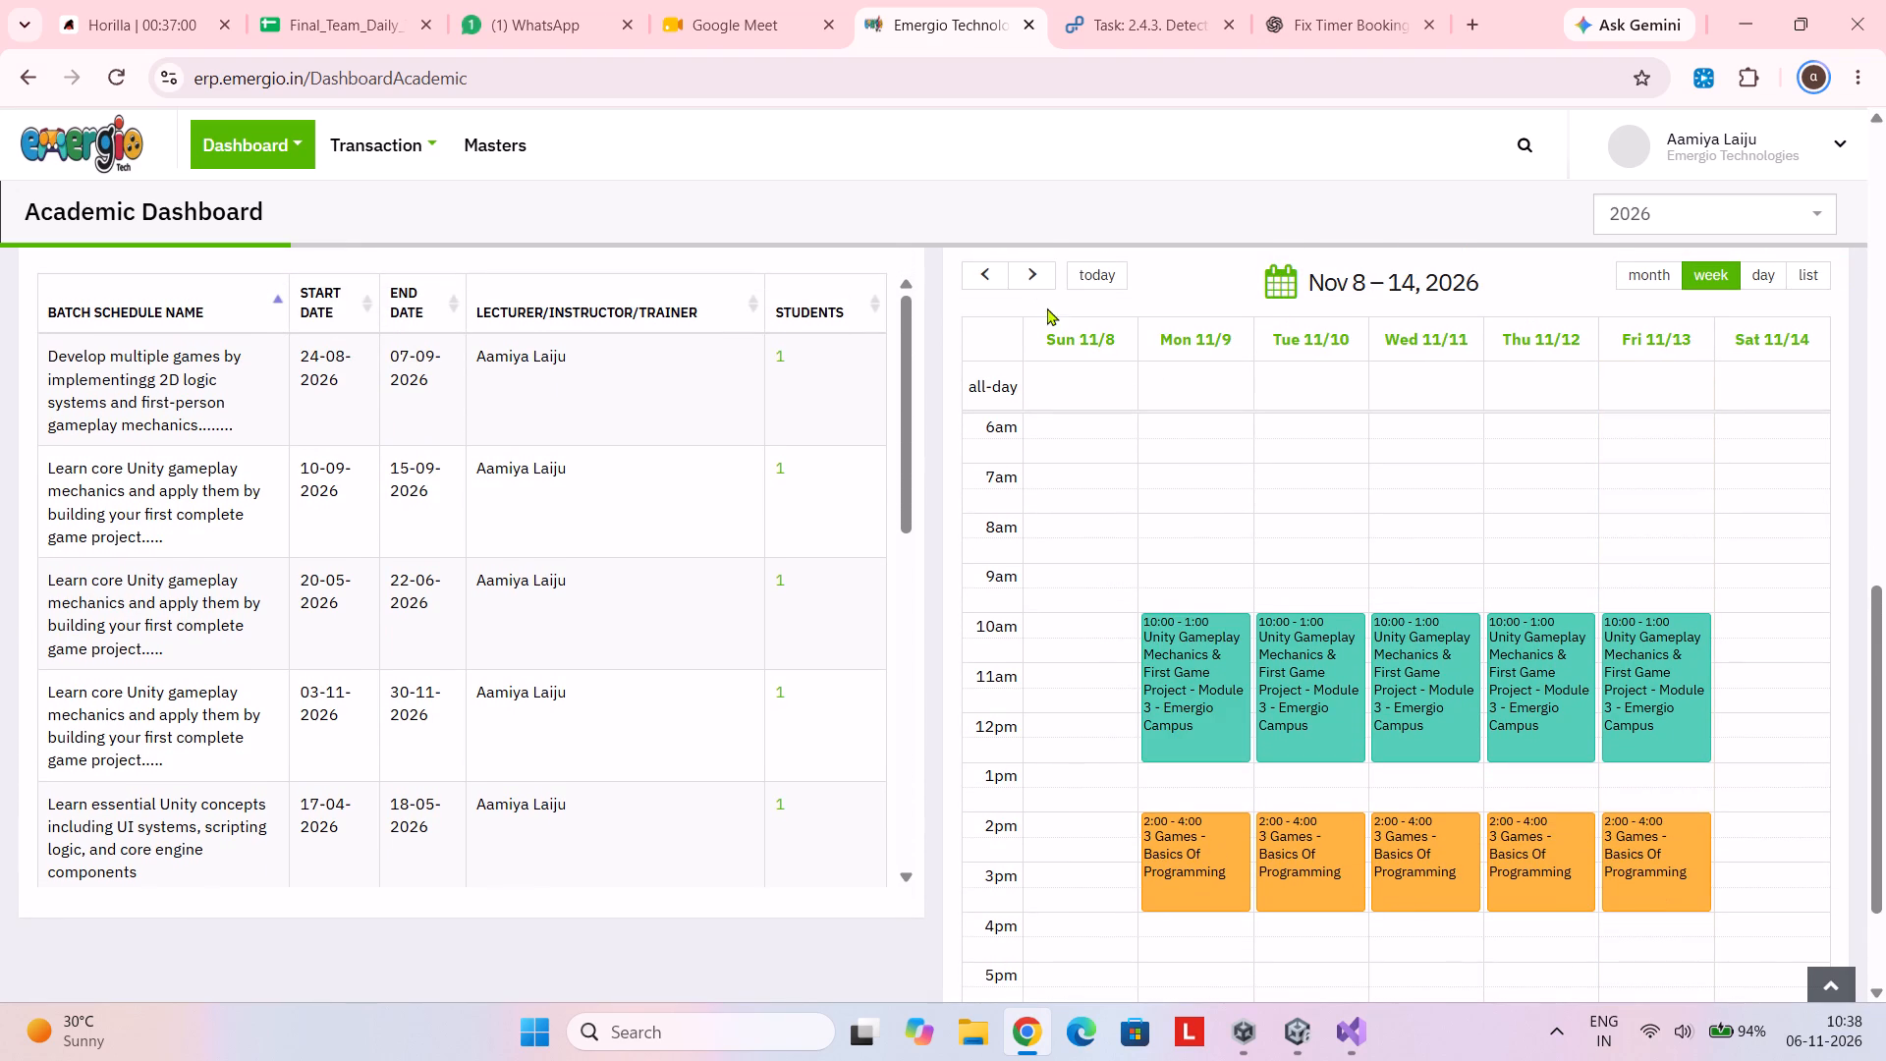
left_click(1038, 283)
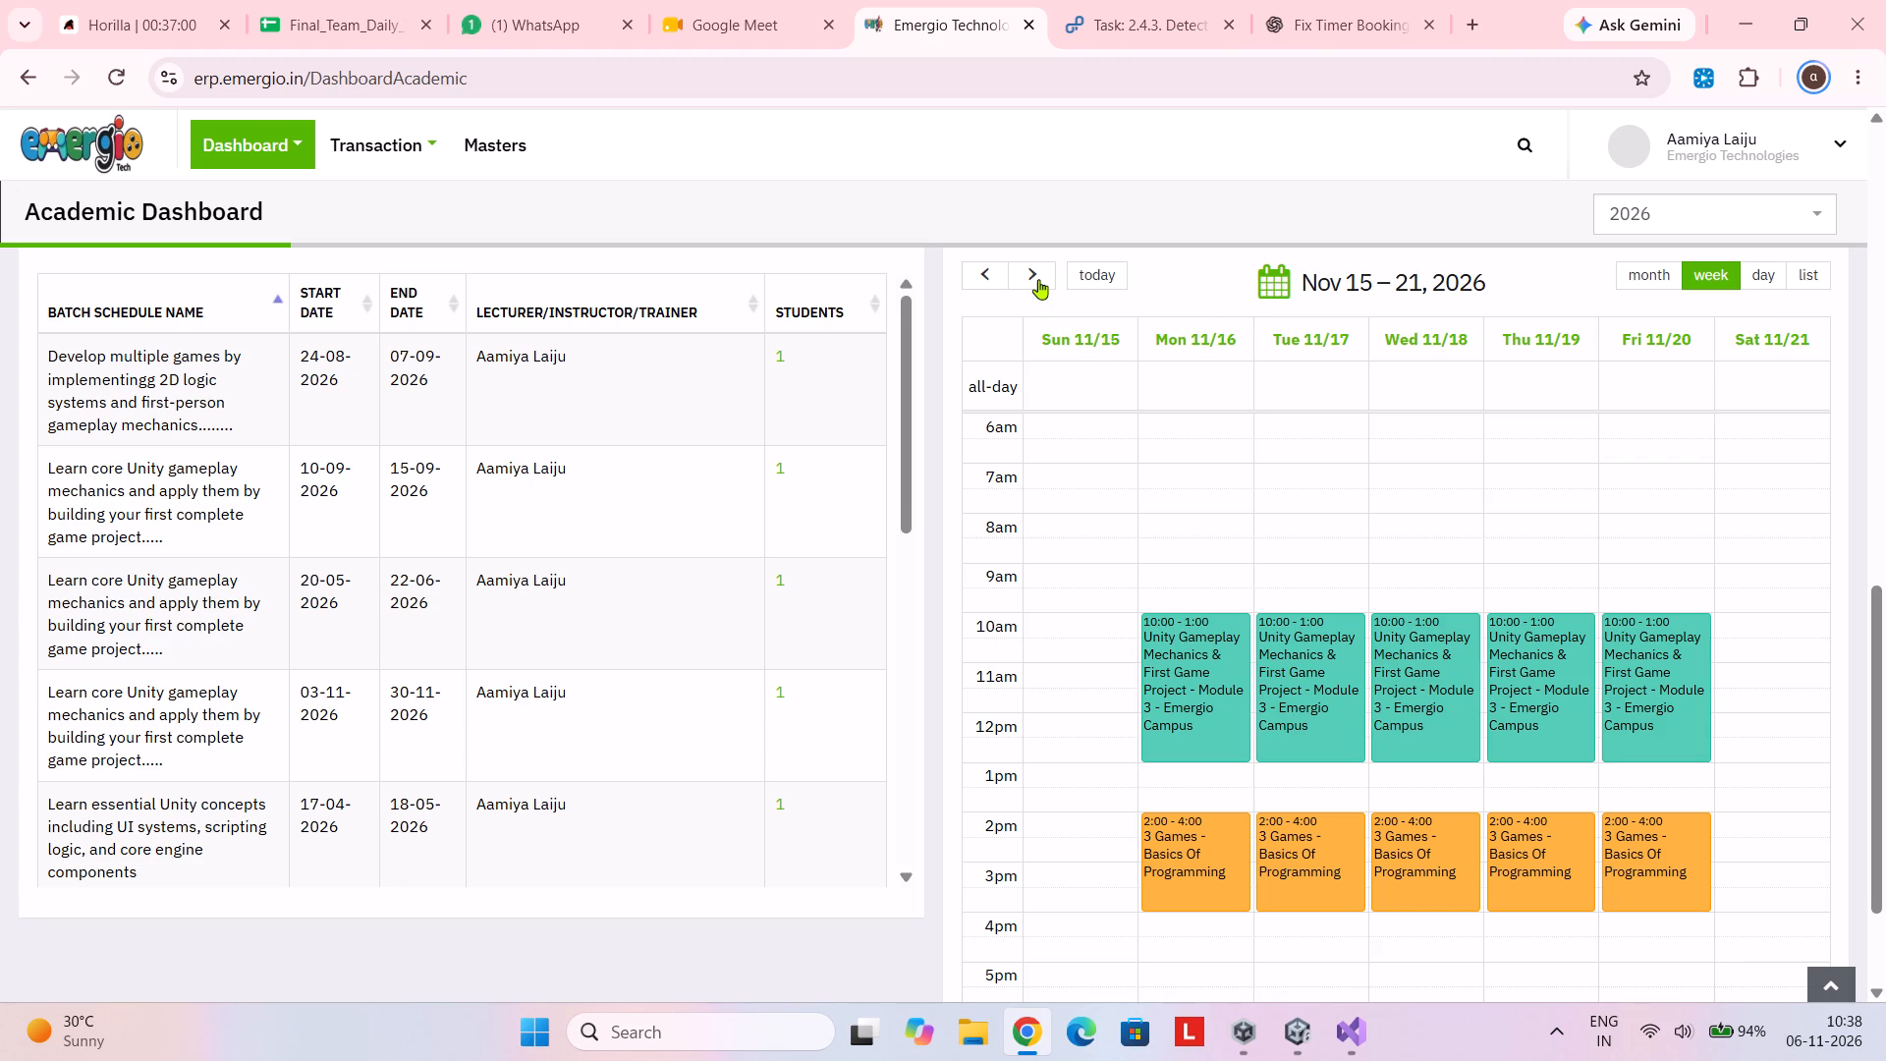
left_click(1034, 276)
left_click(1034, 276)
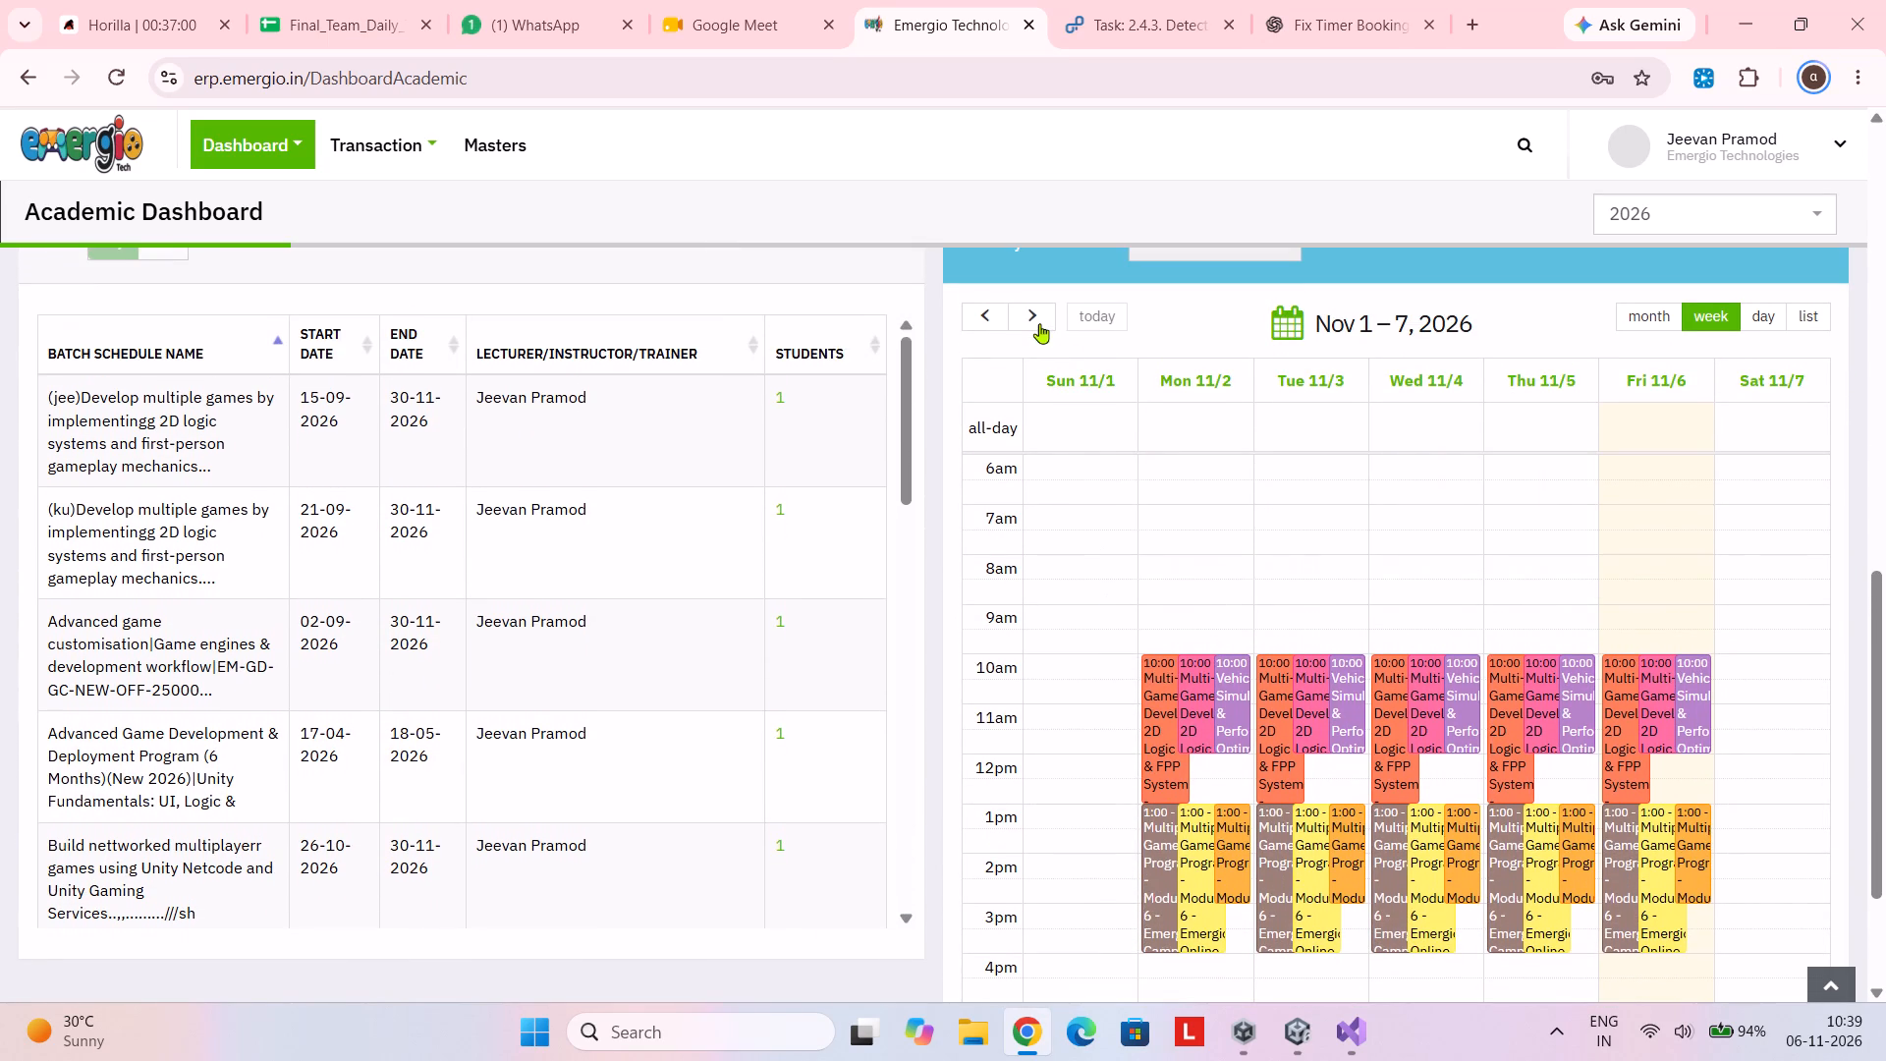
Examine the classes scheduled in the weekly timetable for Nov 8–14, 2026.
scroll(1218, 512, "down", 1)
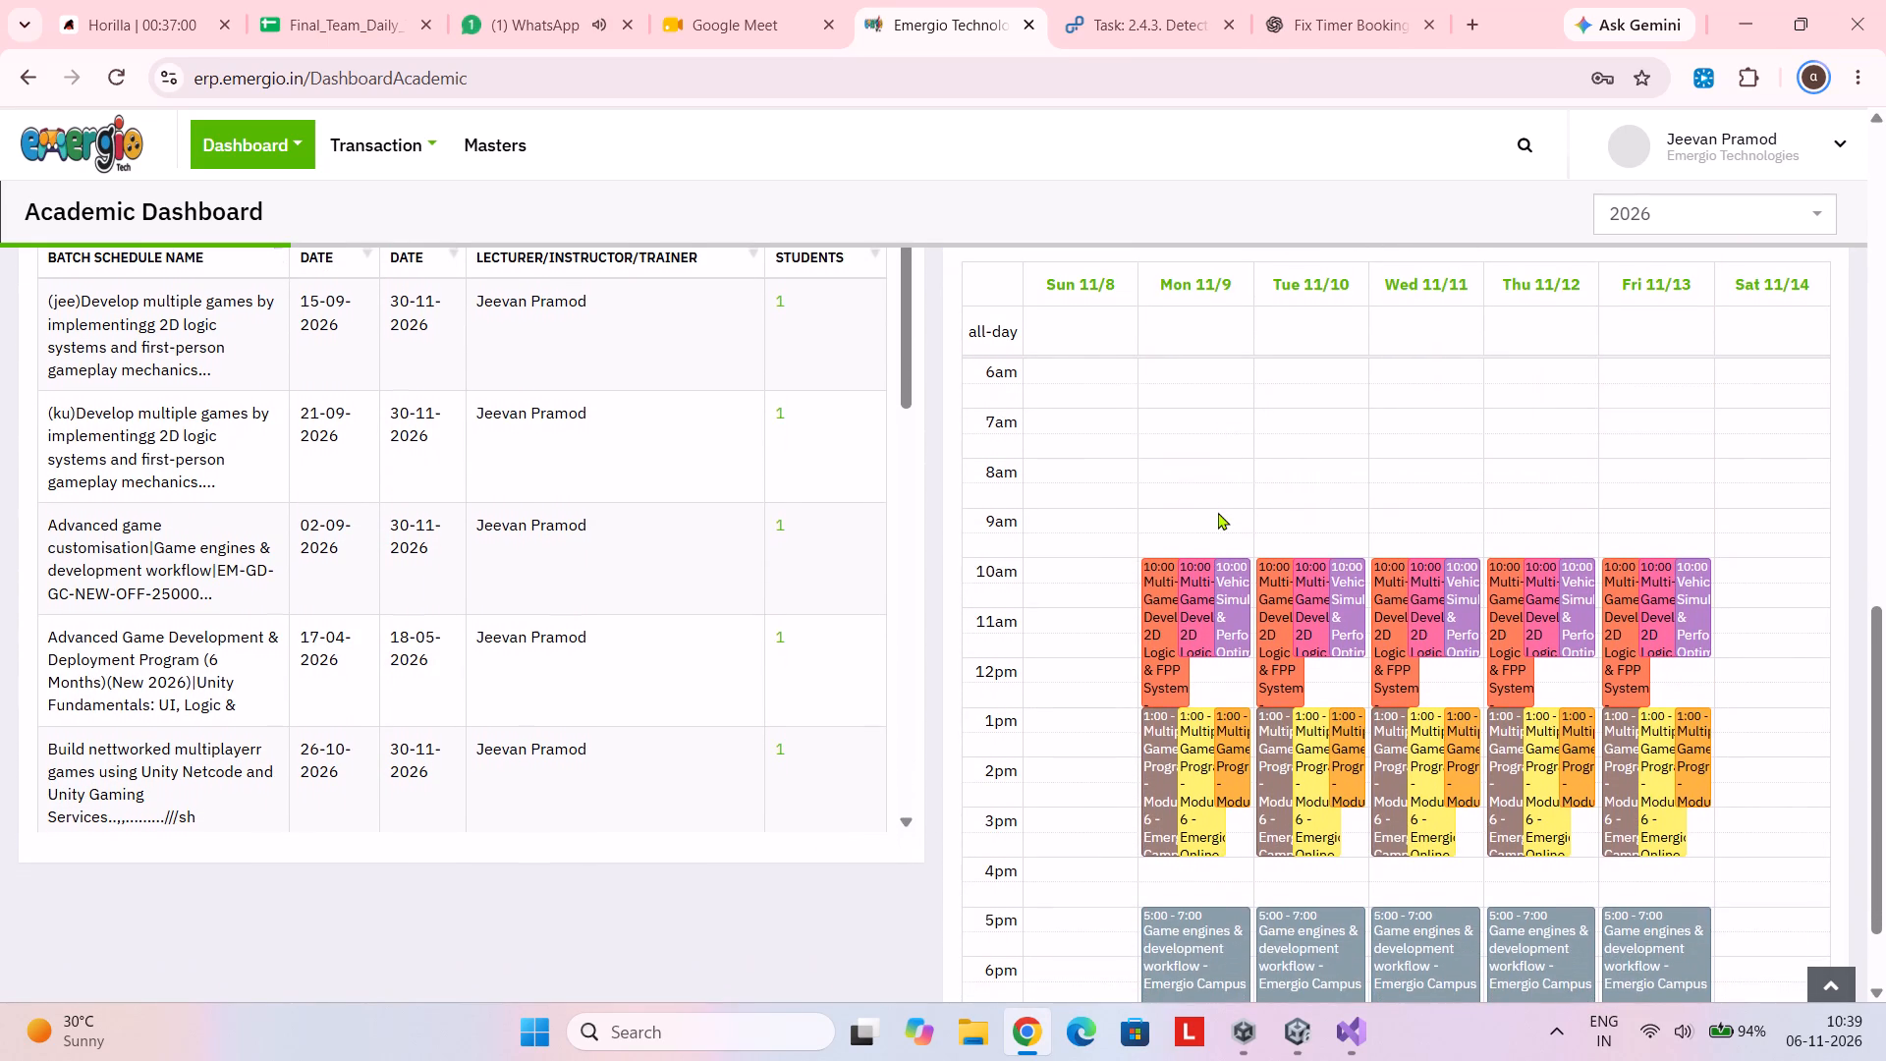
scroll(1218, 512, "down", 1)
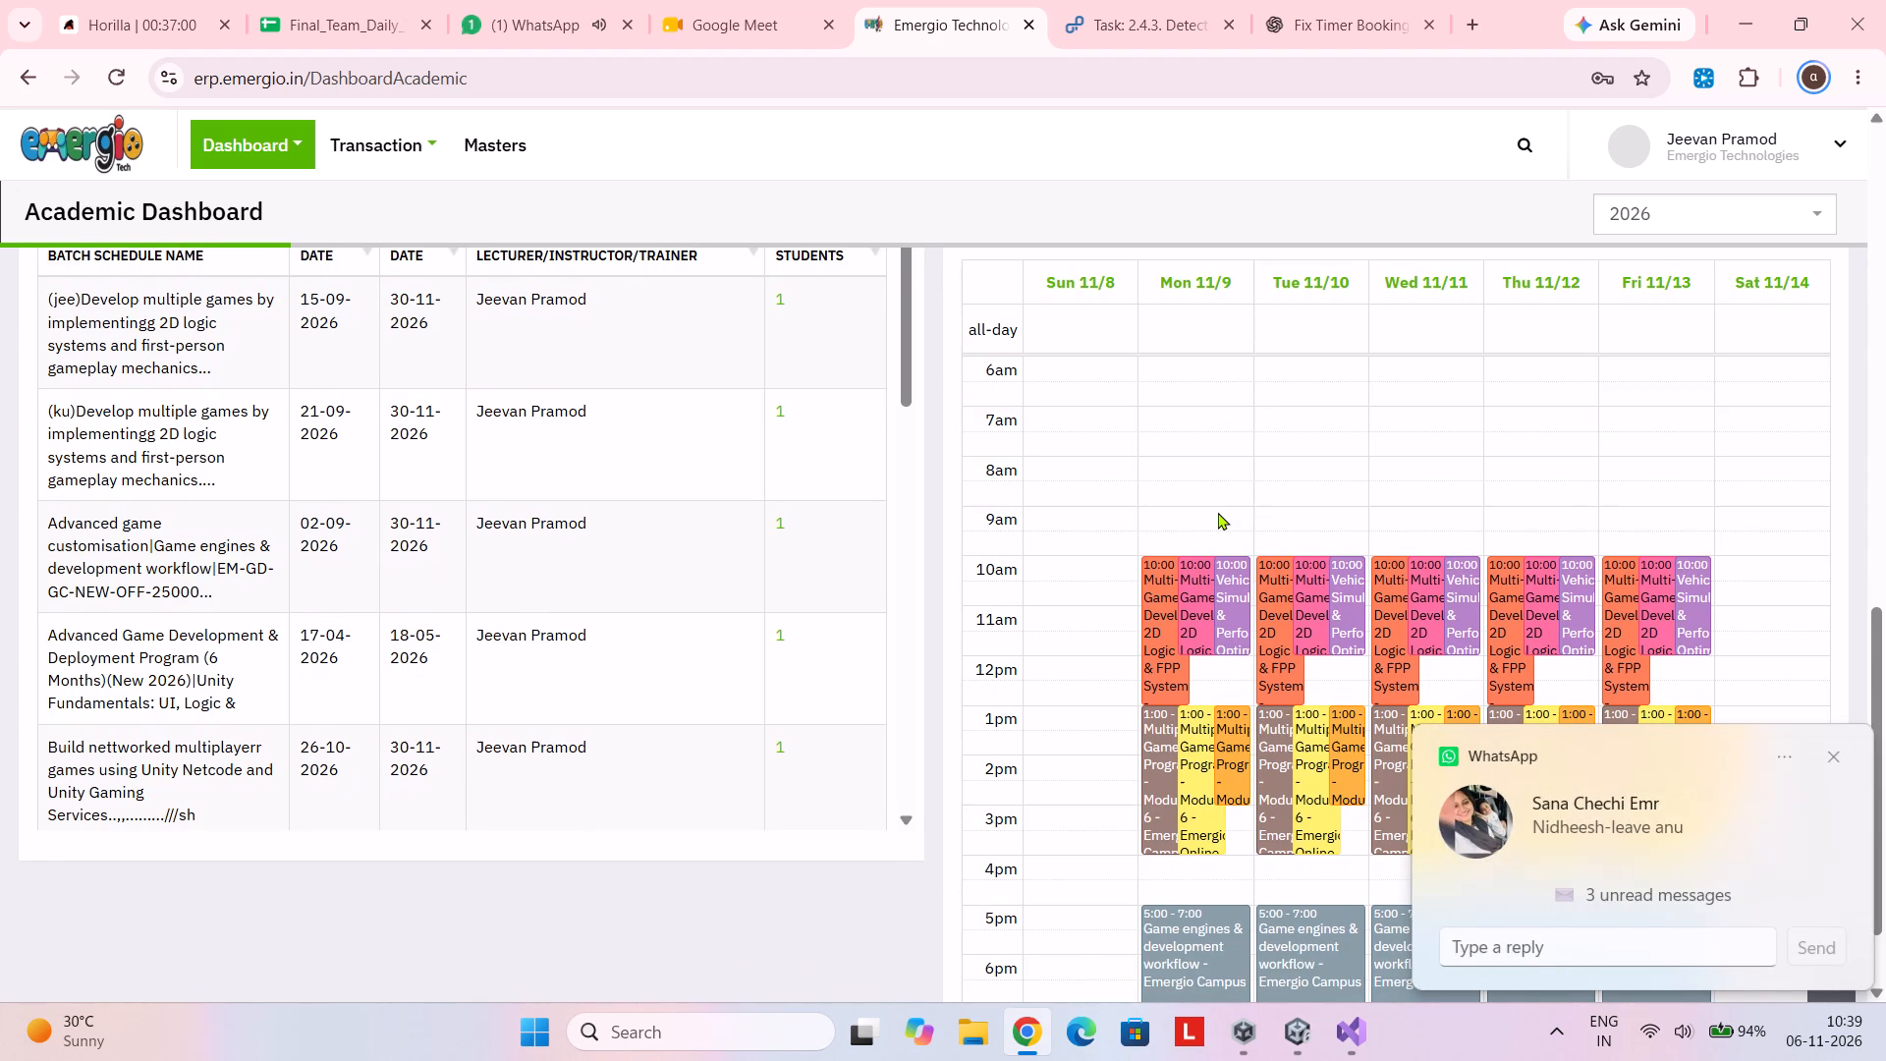
scroll(1218, 512, "down", 1)
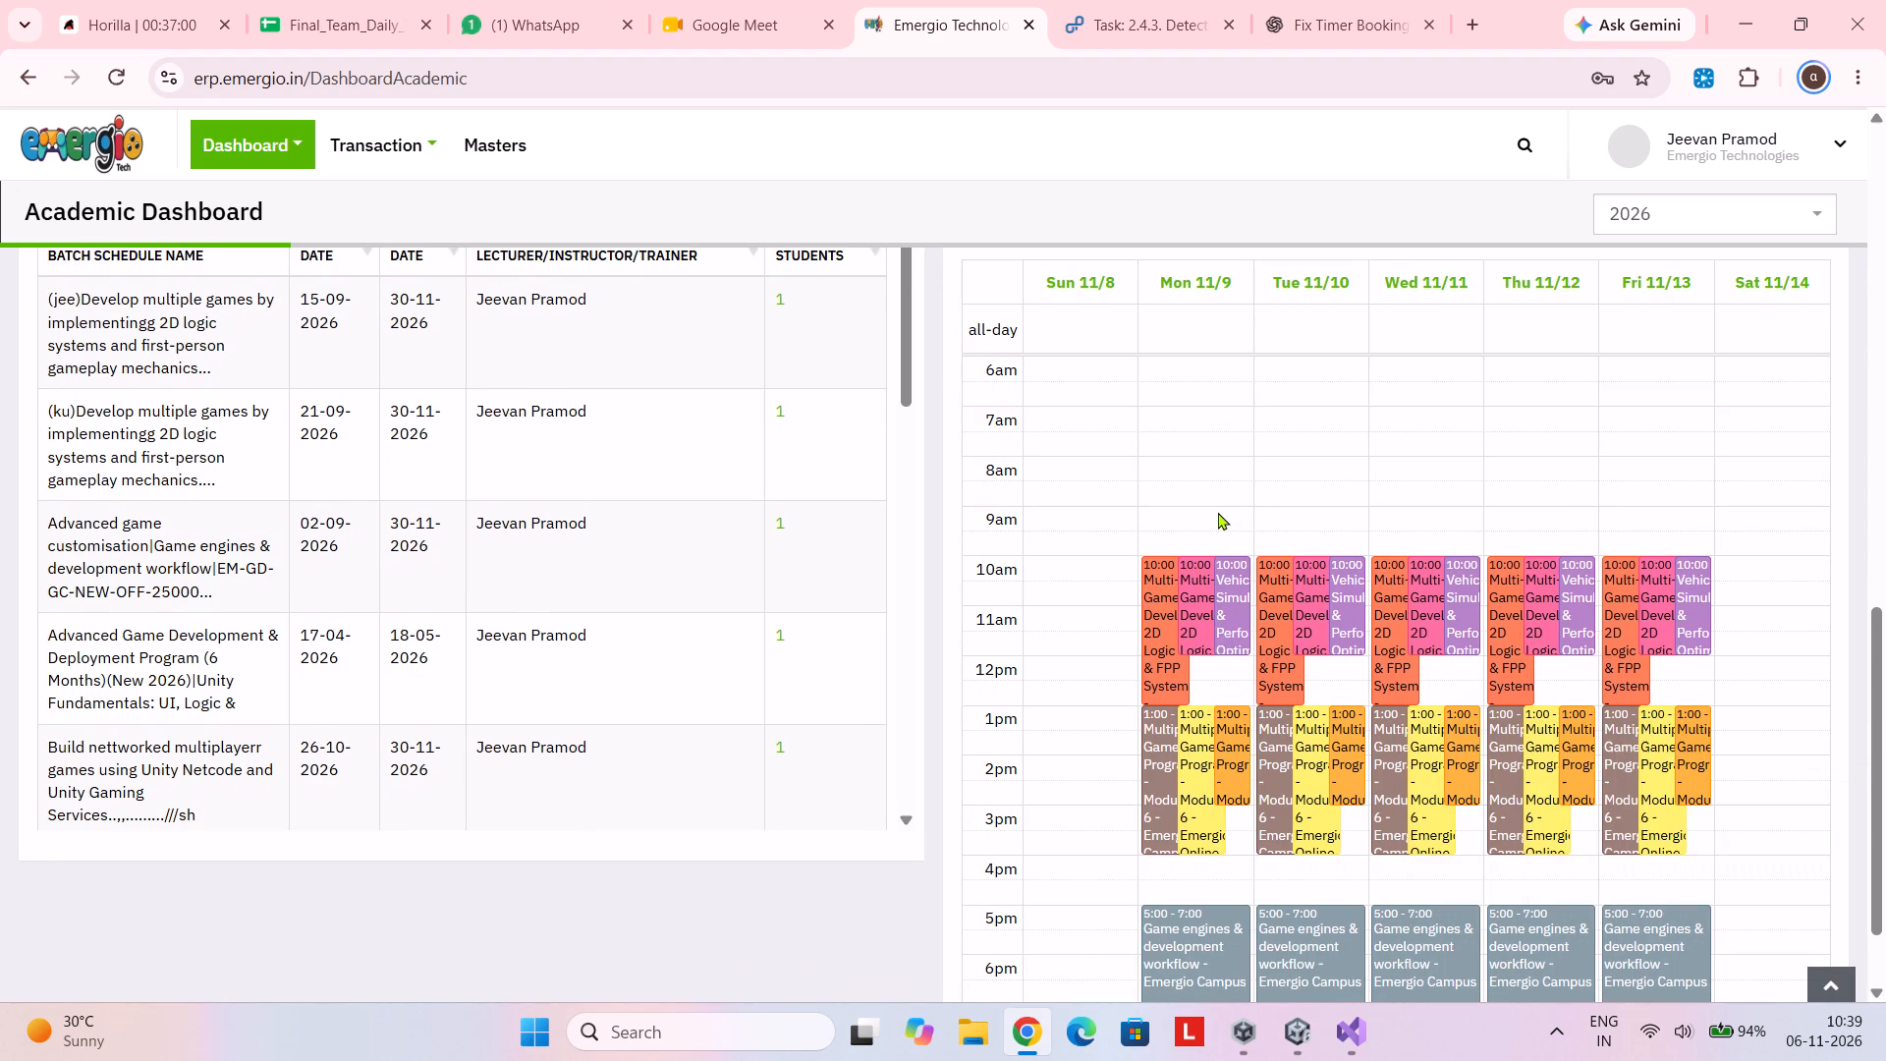
scroll(1387, 698, "down", 1)
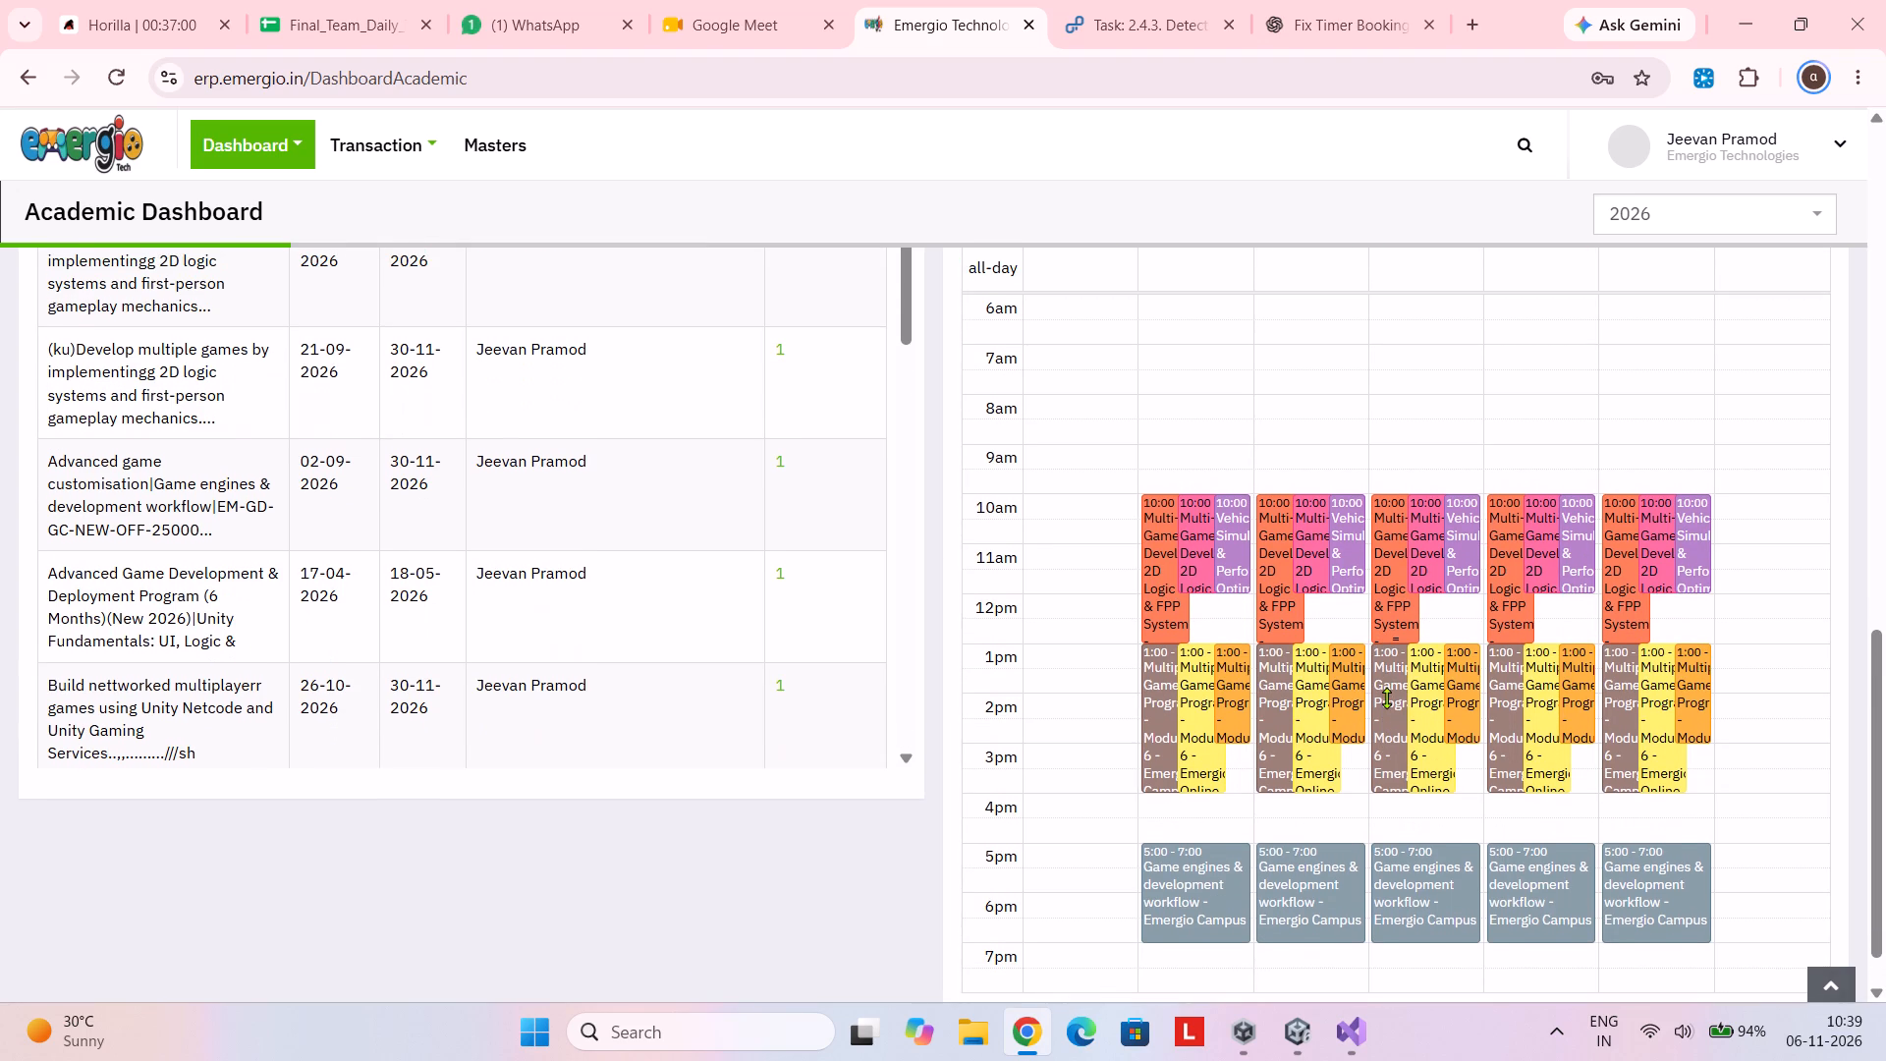
scroll(1387, 698, "down", 2)
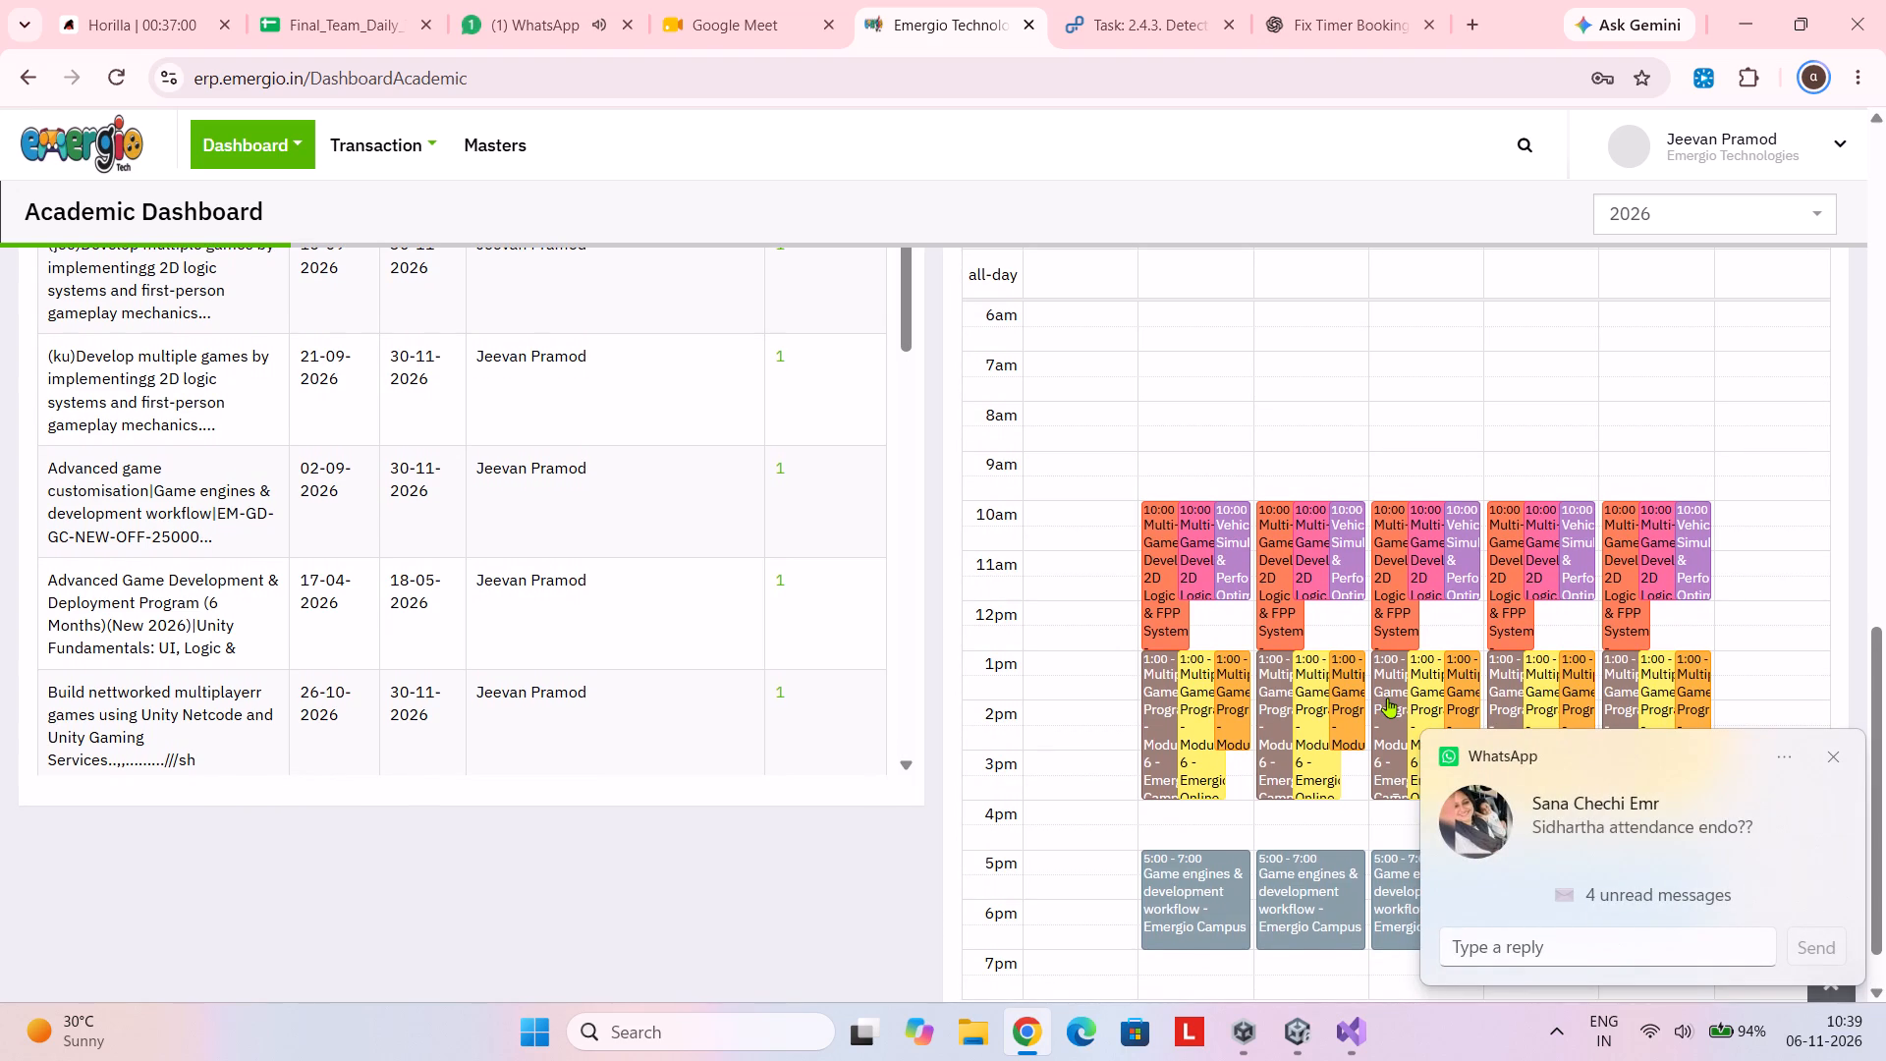
left_click(1558, 940)
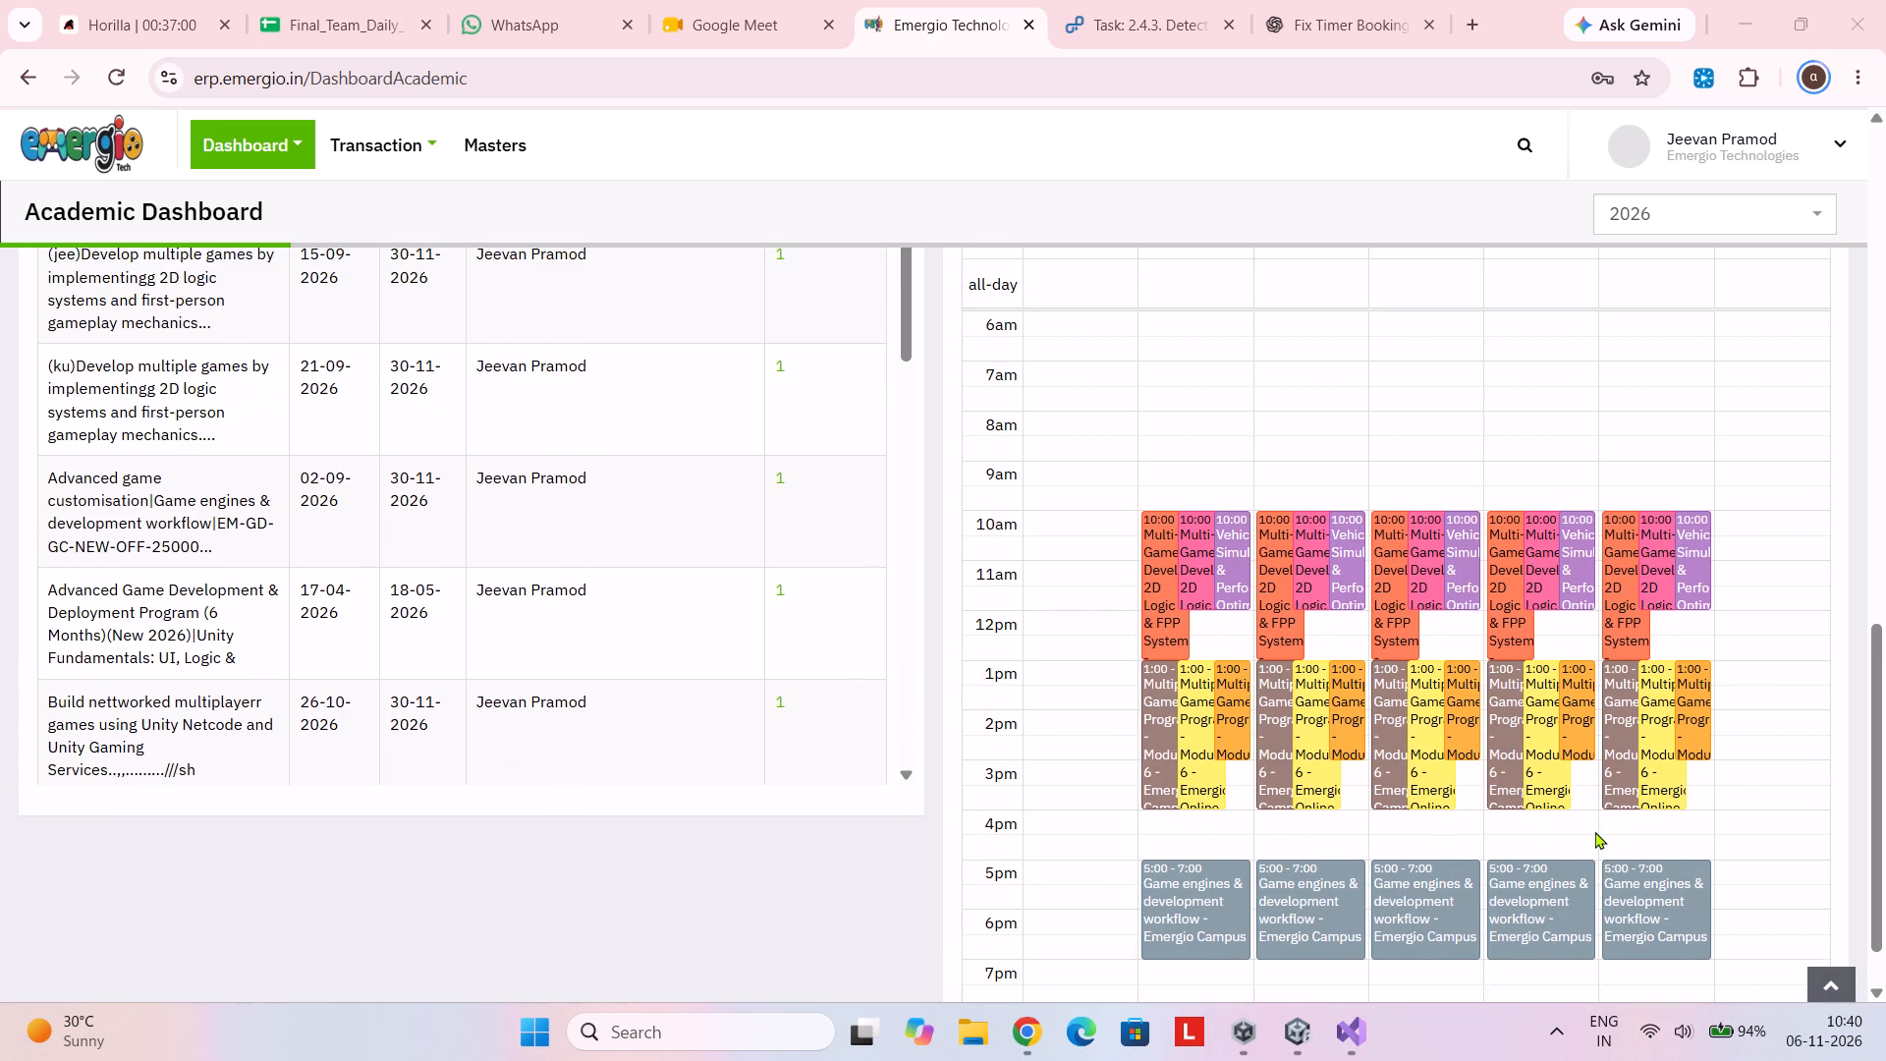
Advance the weekly timetable week by week from Nov 8–14 to Nov 29 – Dec 5, 2026, and return to Nov 22–28.
scroll(1595, 831, "up", 2)
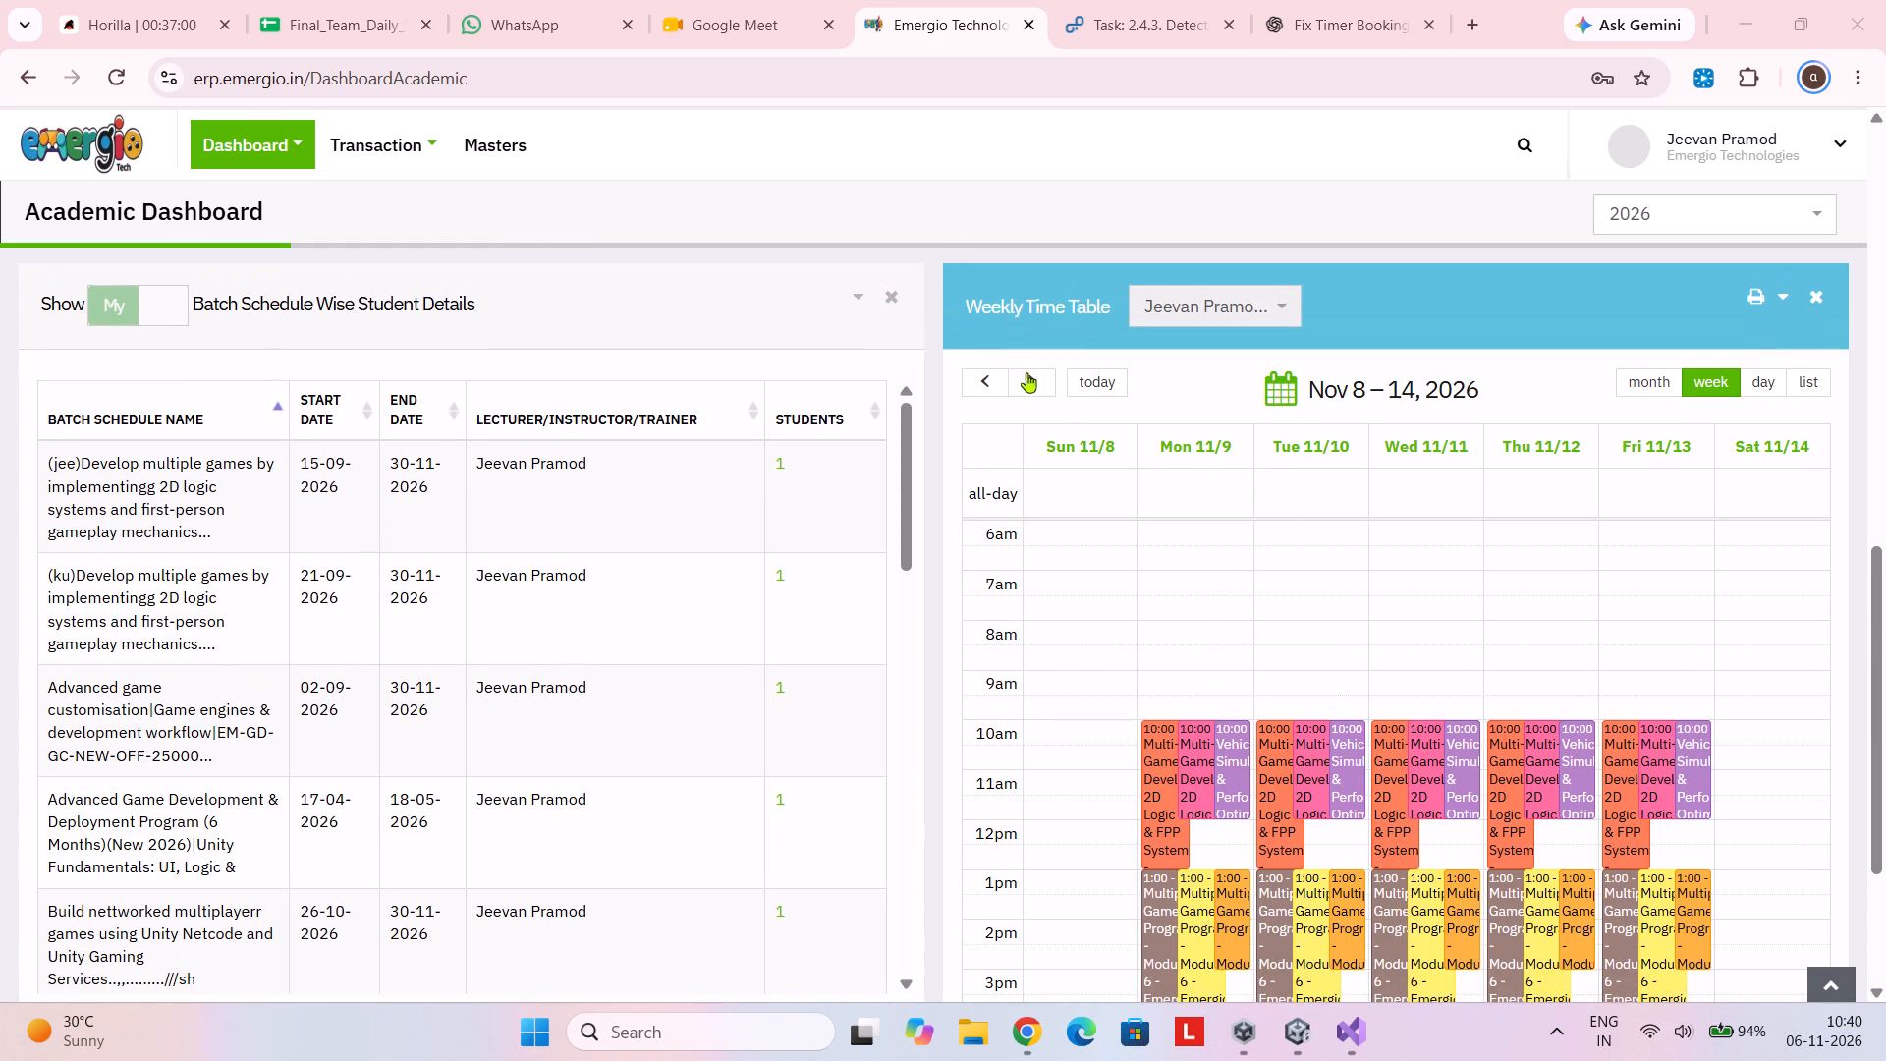
left_click(1030, 387)
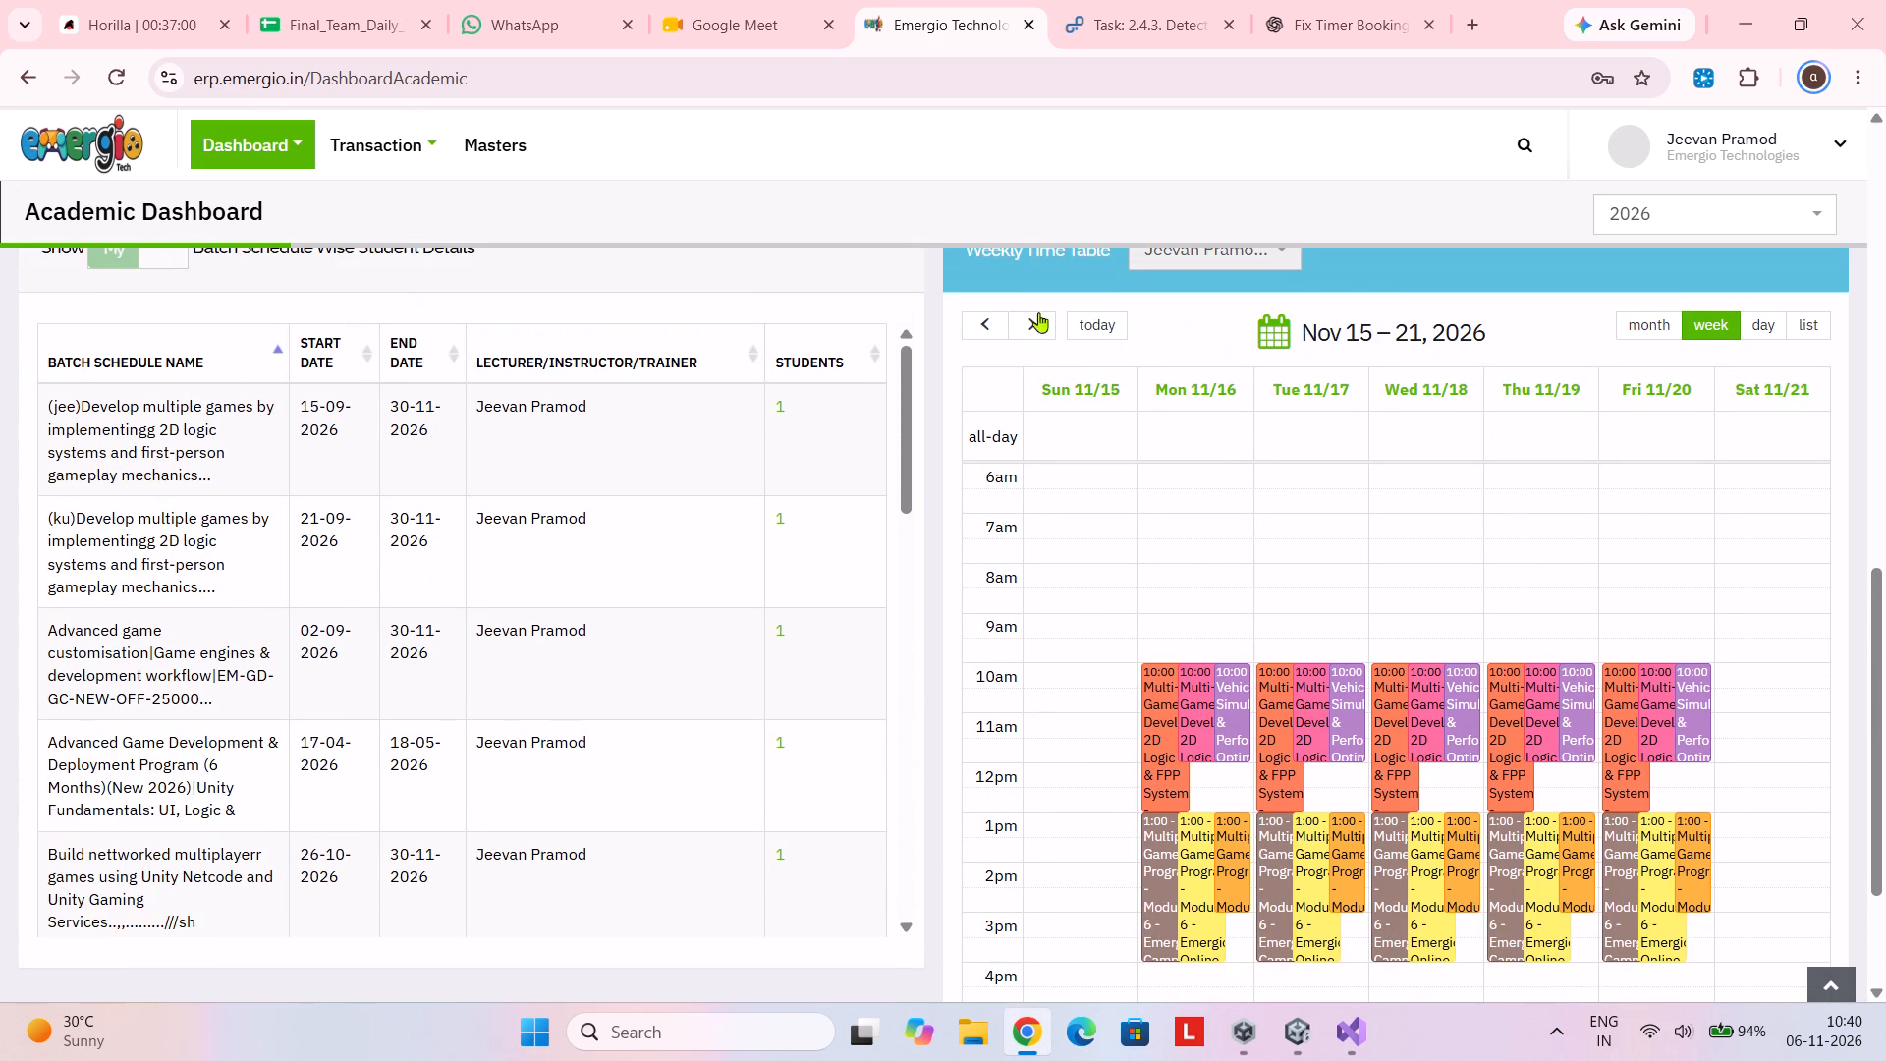
left_click(1031, 322)
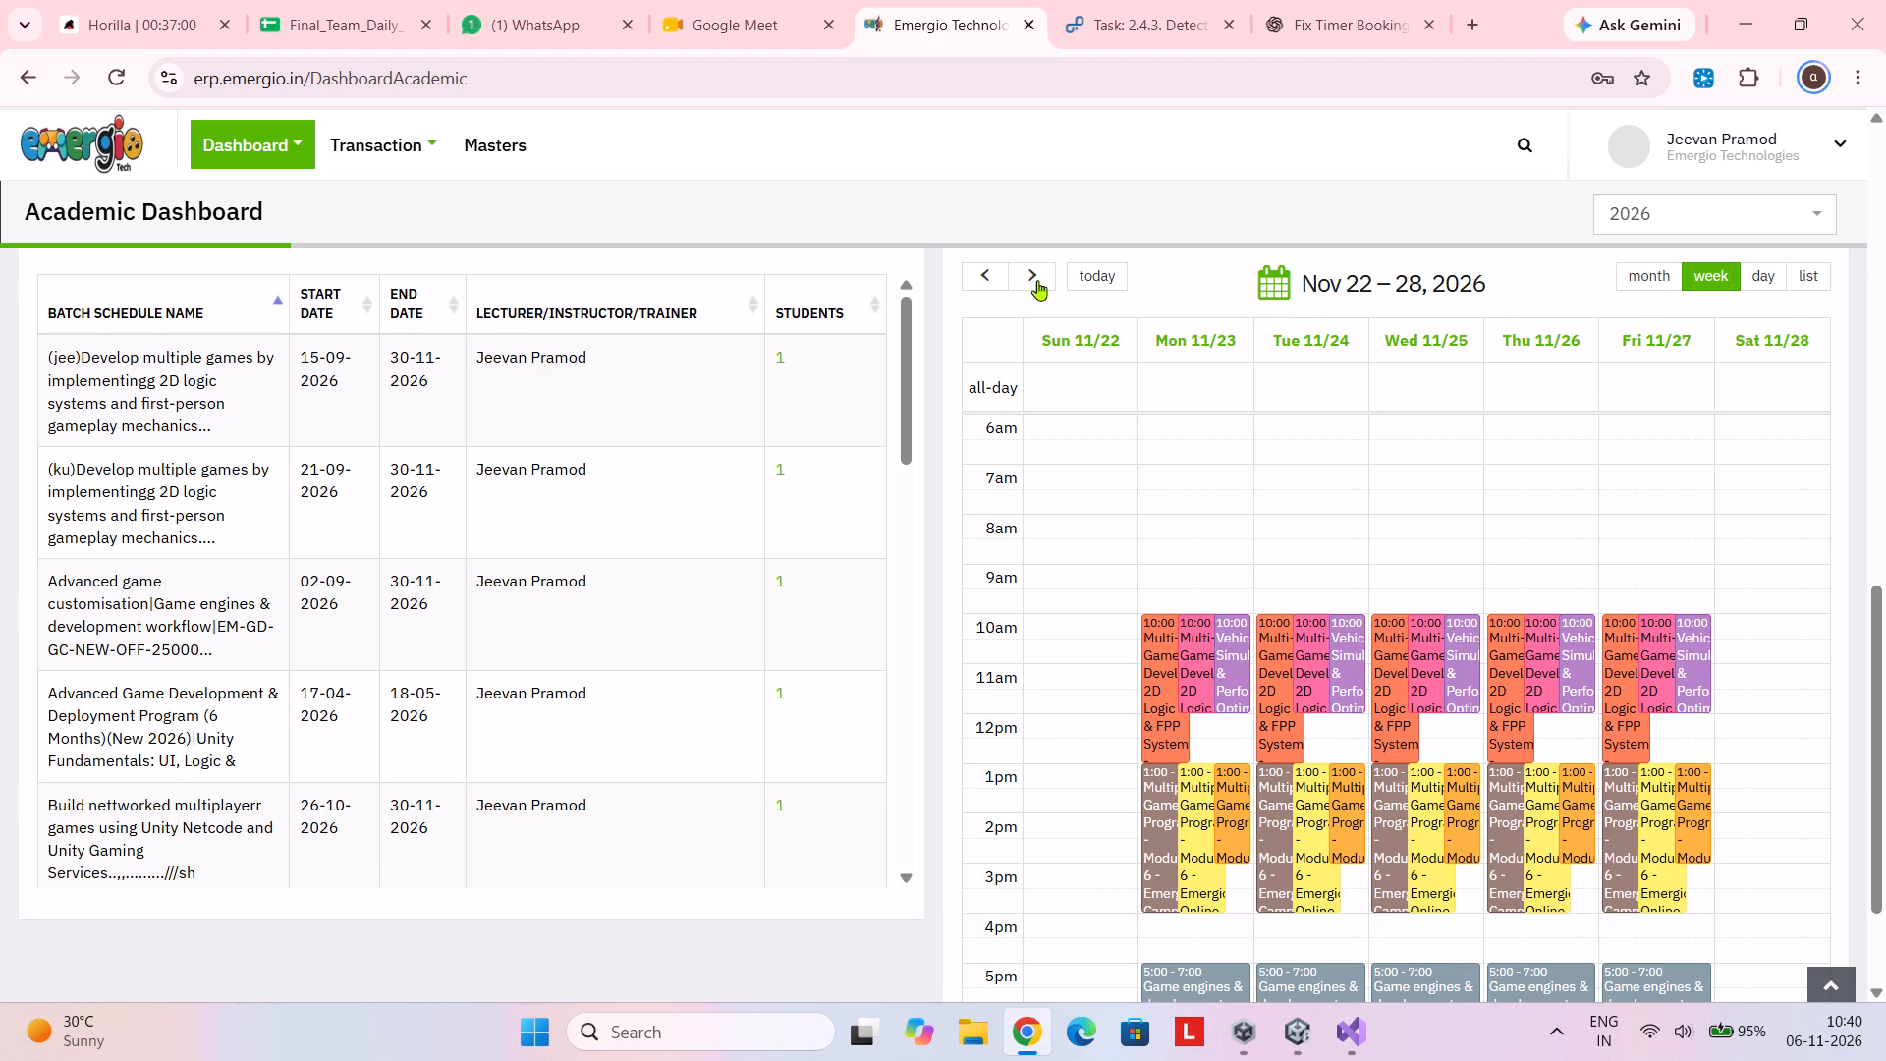
left_click(1032, 272)
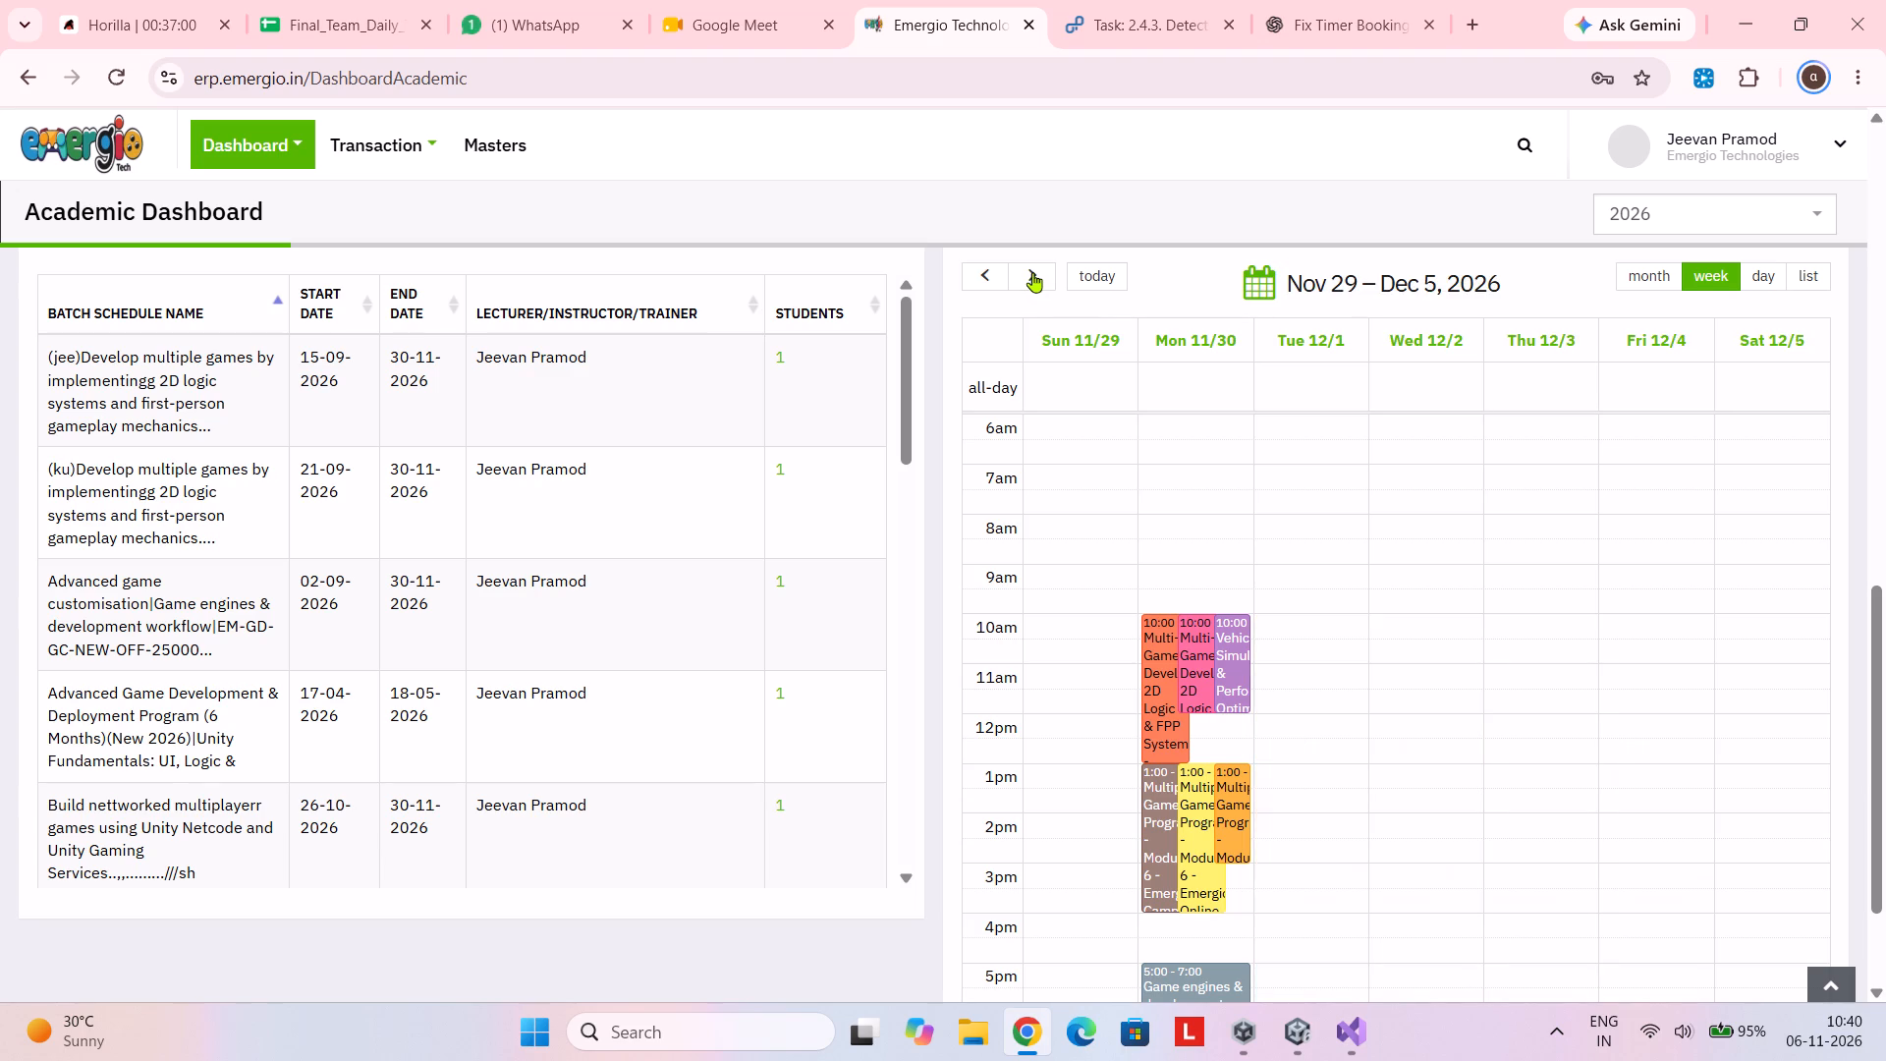
left_click(991, 272)
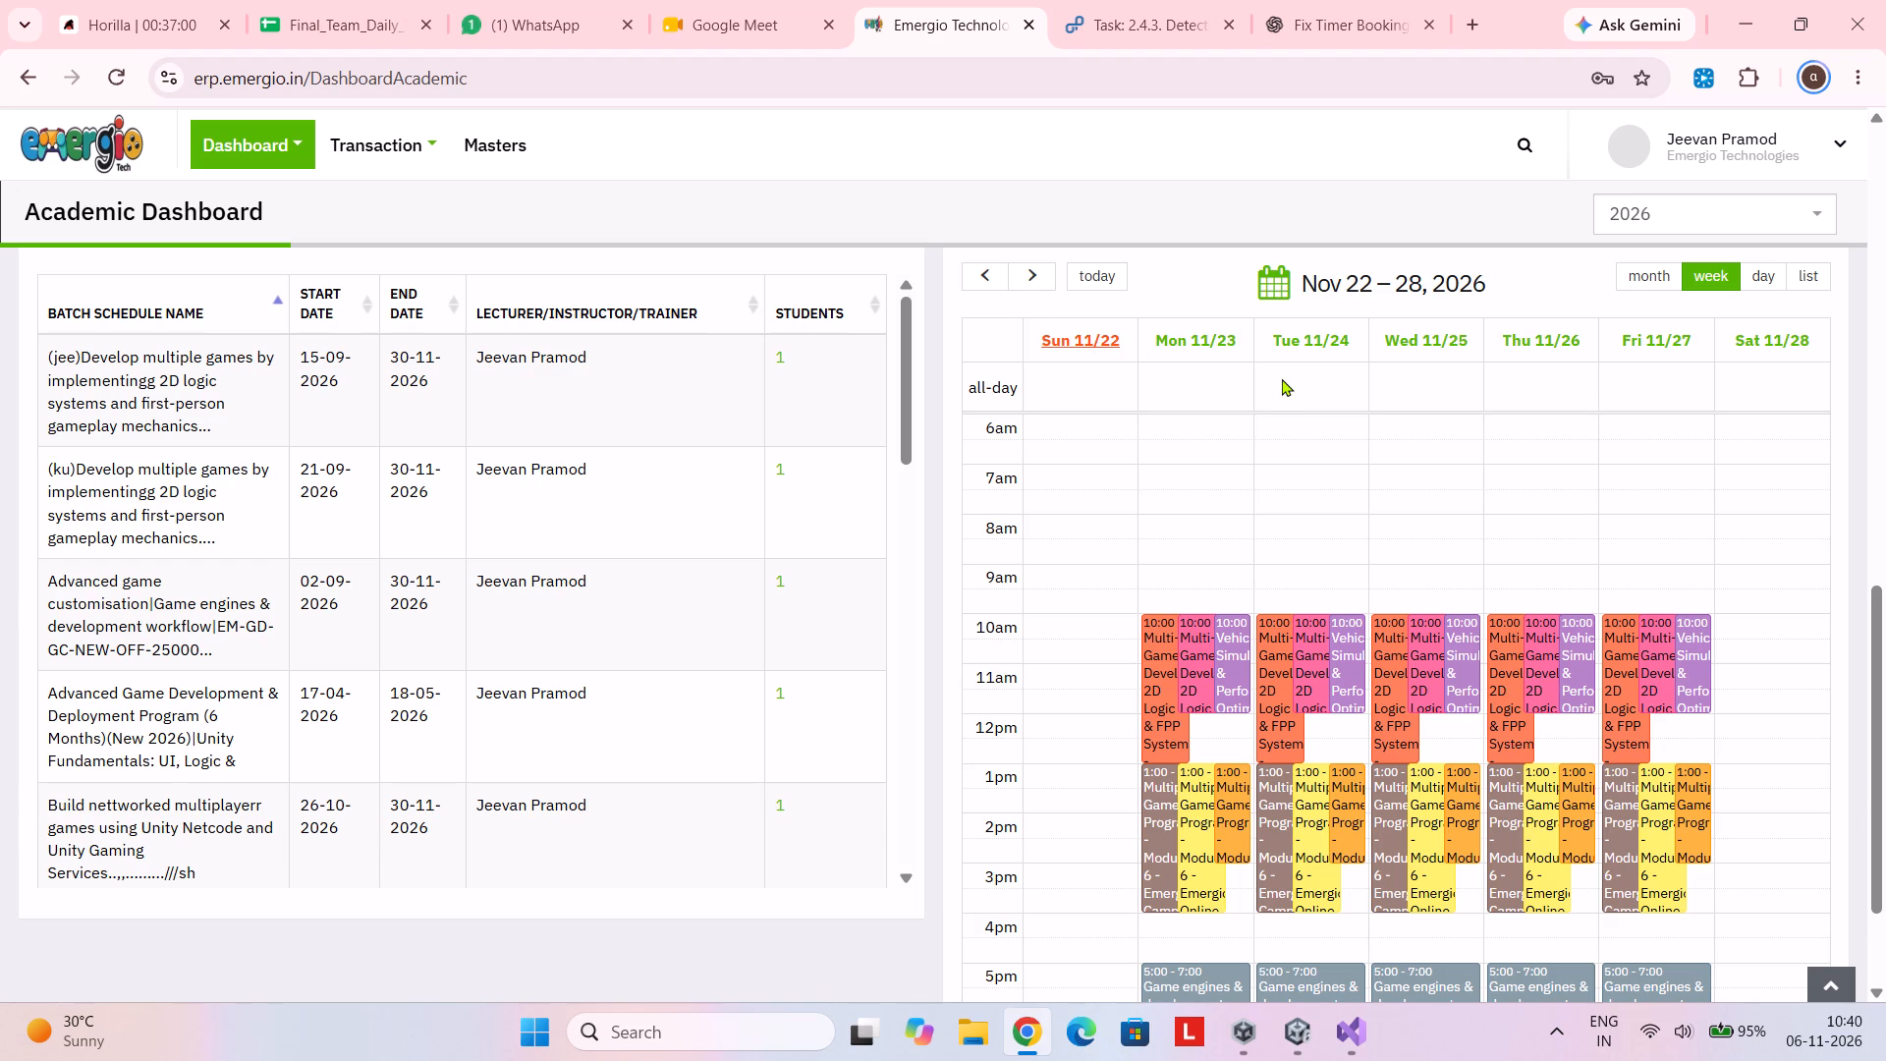
Examine the Nov 22–28 timetable's daily class slots alongside the batch schedule list with its start and end dates.
scroll(1472, 614, "down", 1)
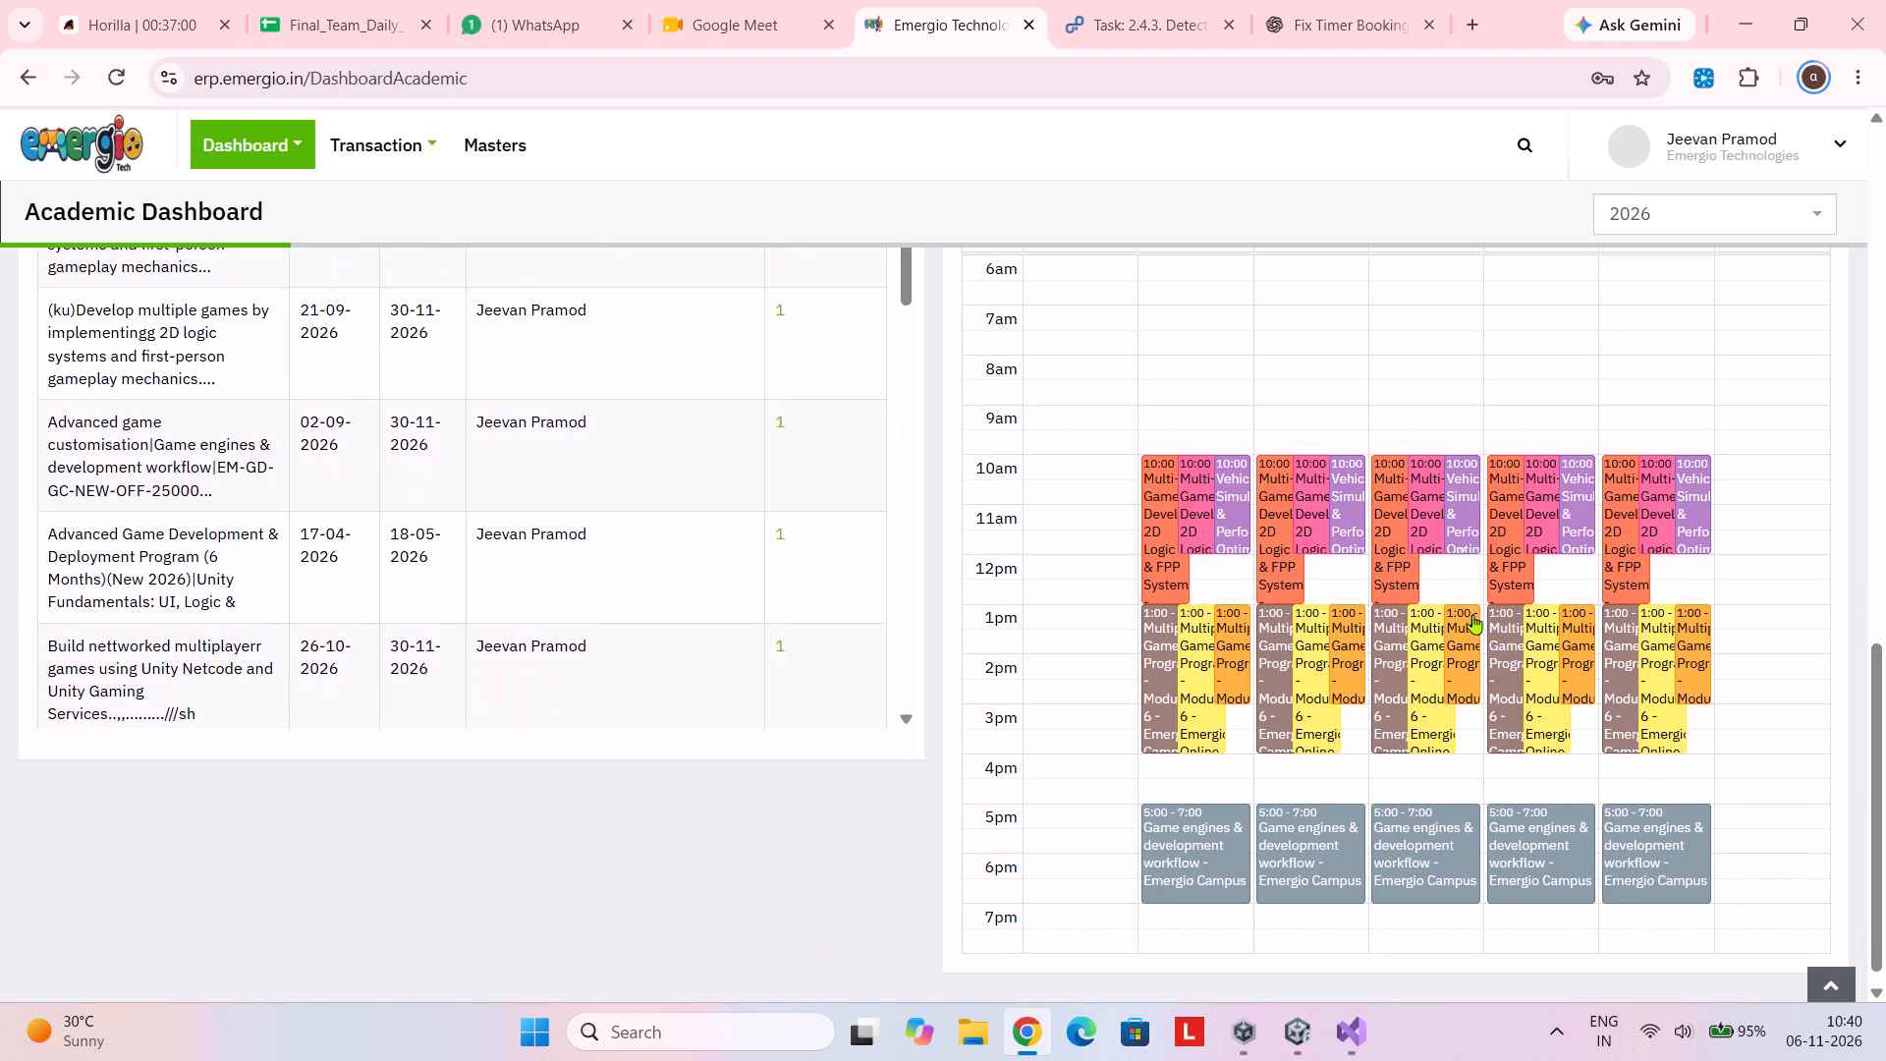
scroll(1472, 614, "down", 1)
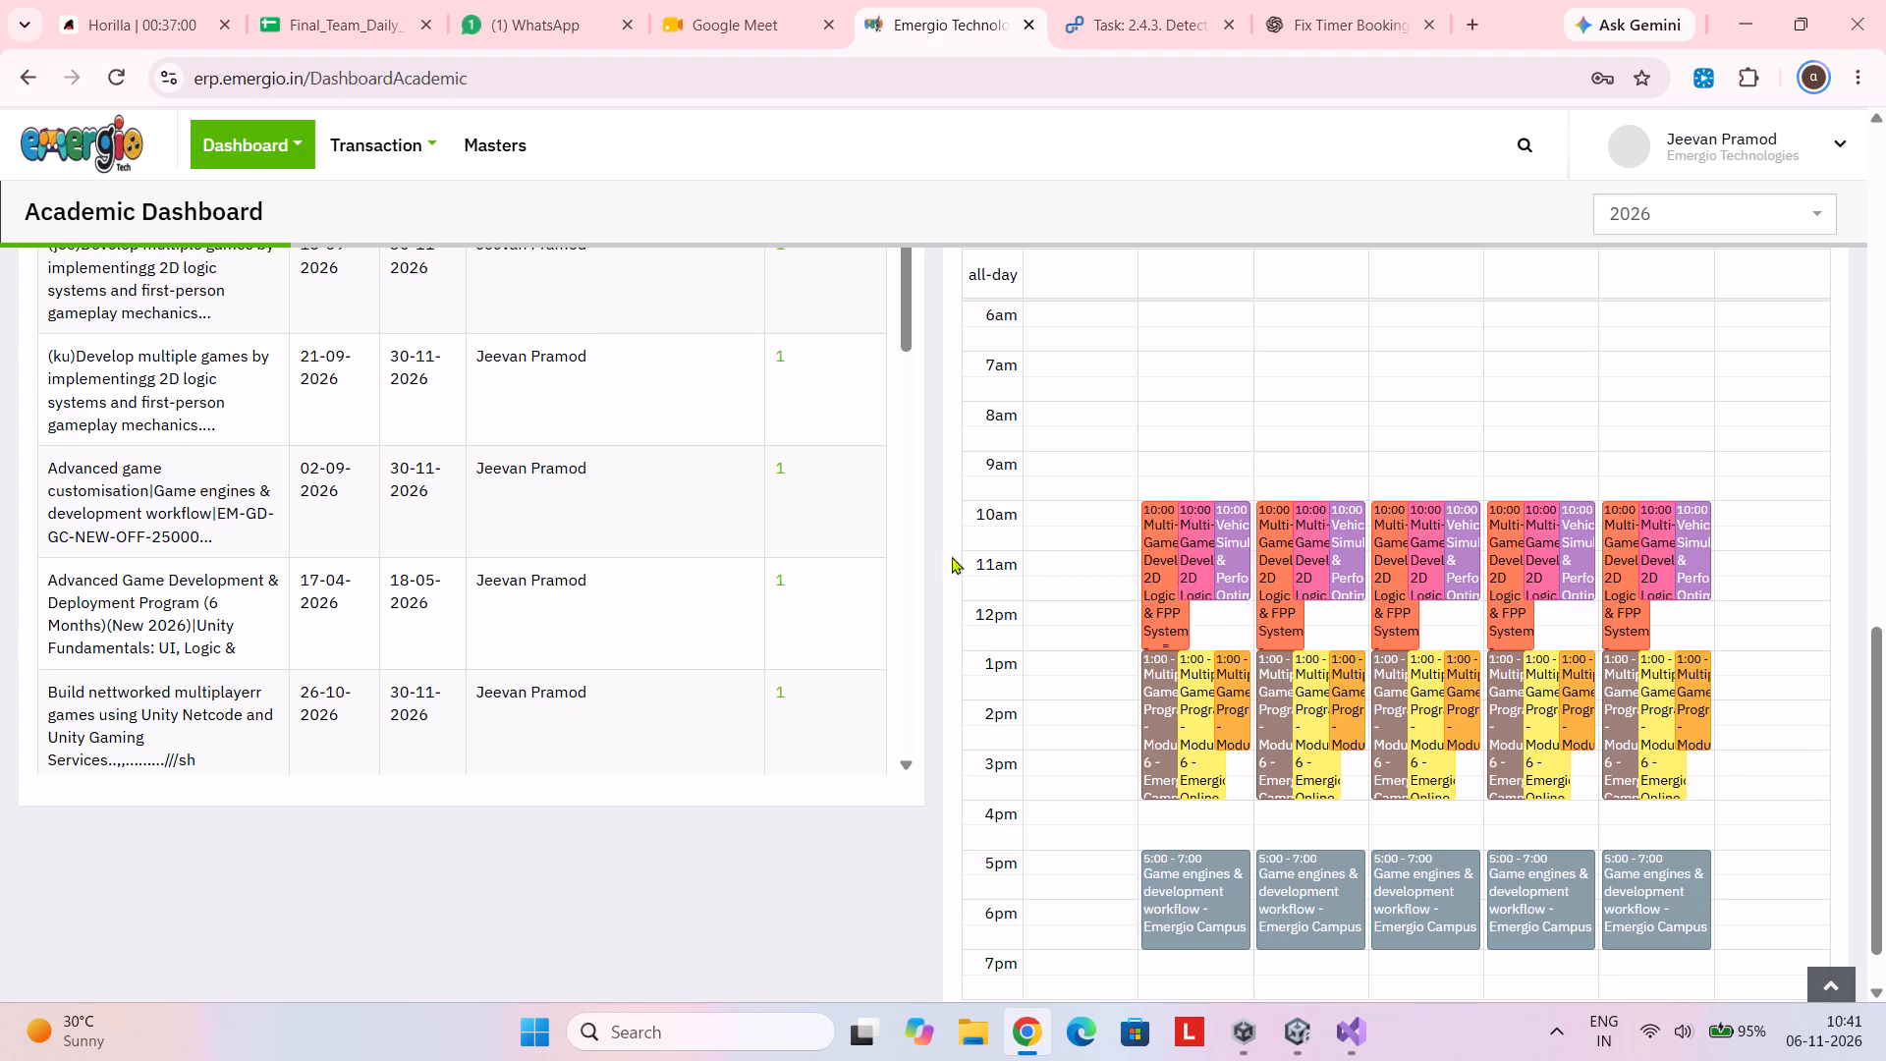
scroll(696, 543, "down", 4)
scroll(696, 543, "up", 2)
scroll(696, 543, "down", 3)
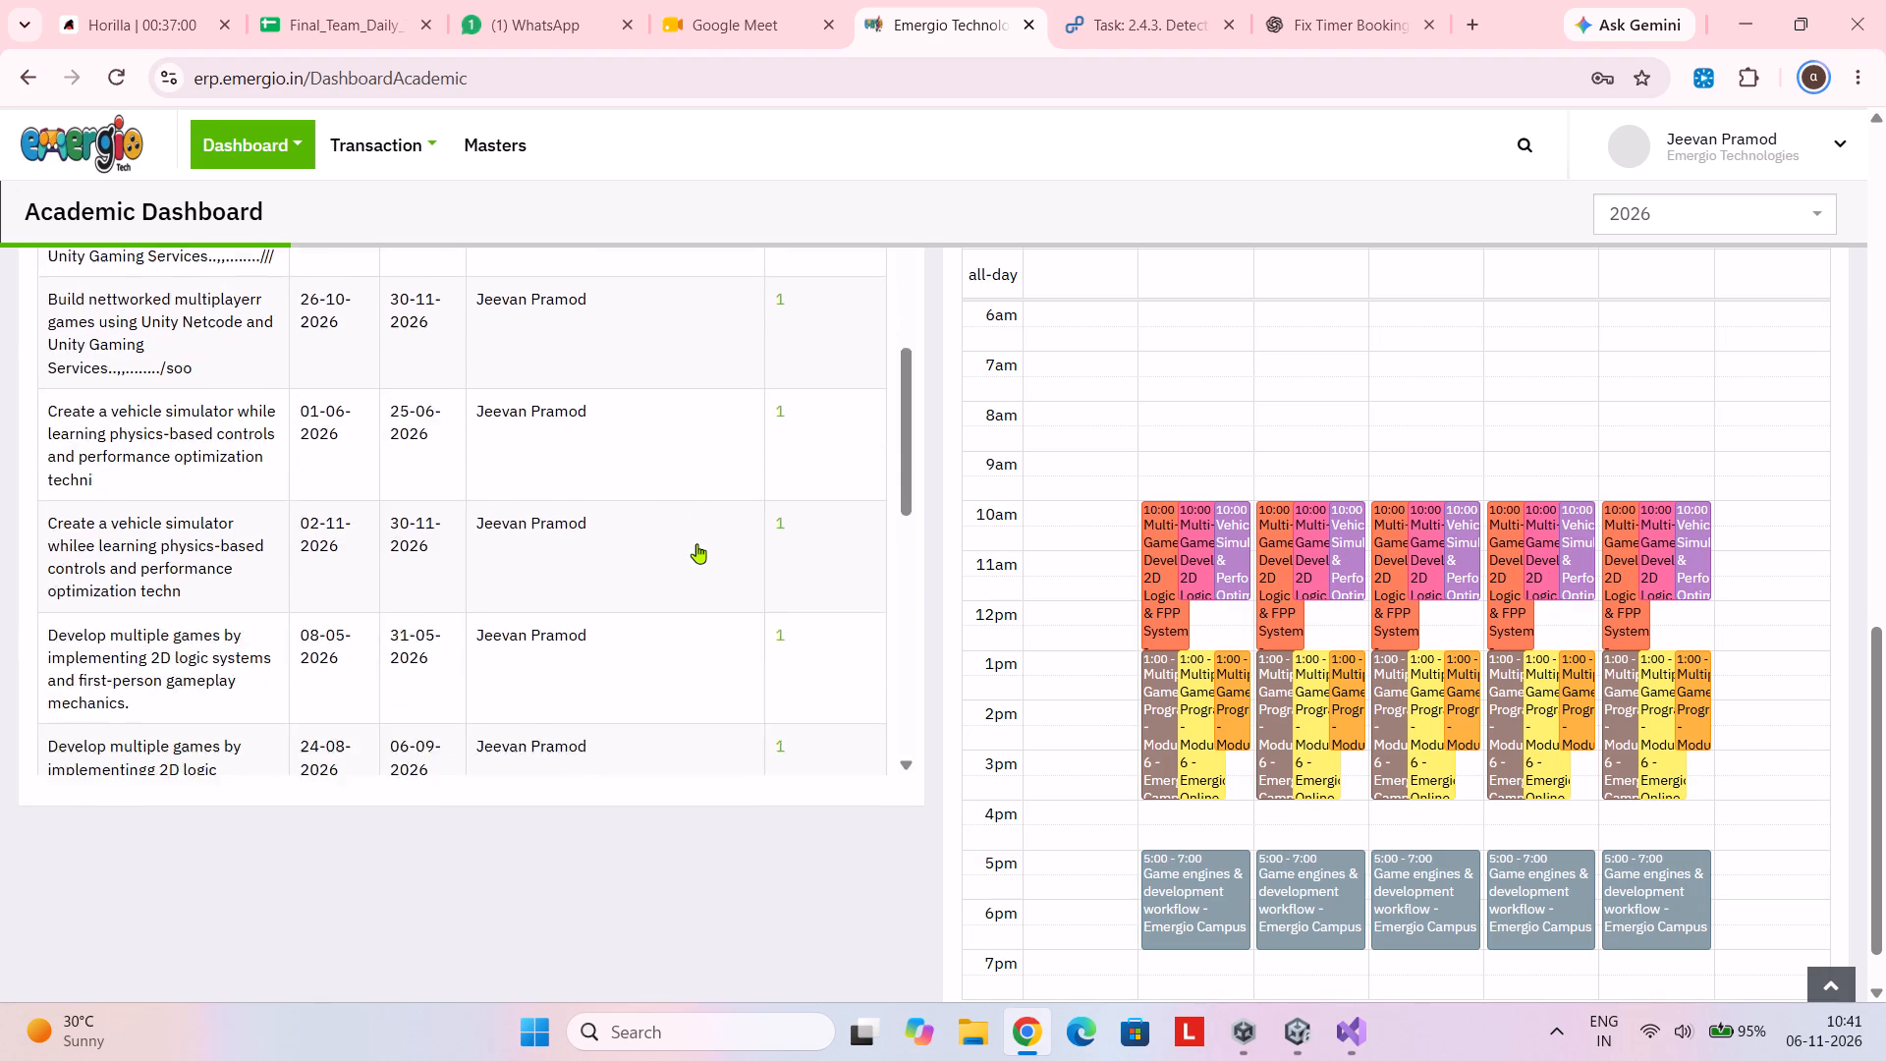
scroll(696, 543, "up", 3)
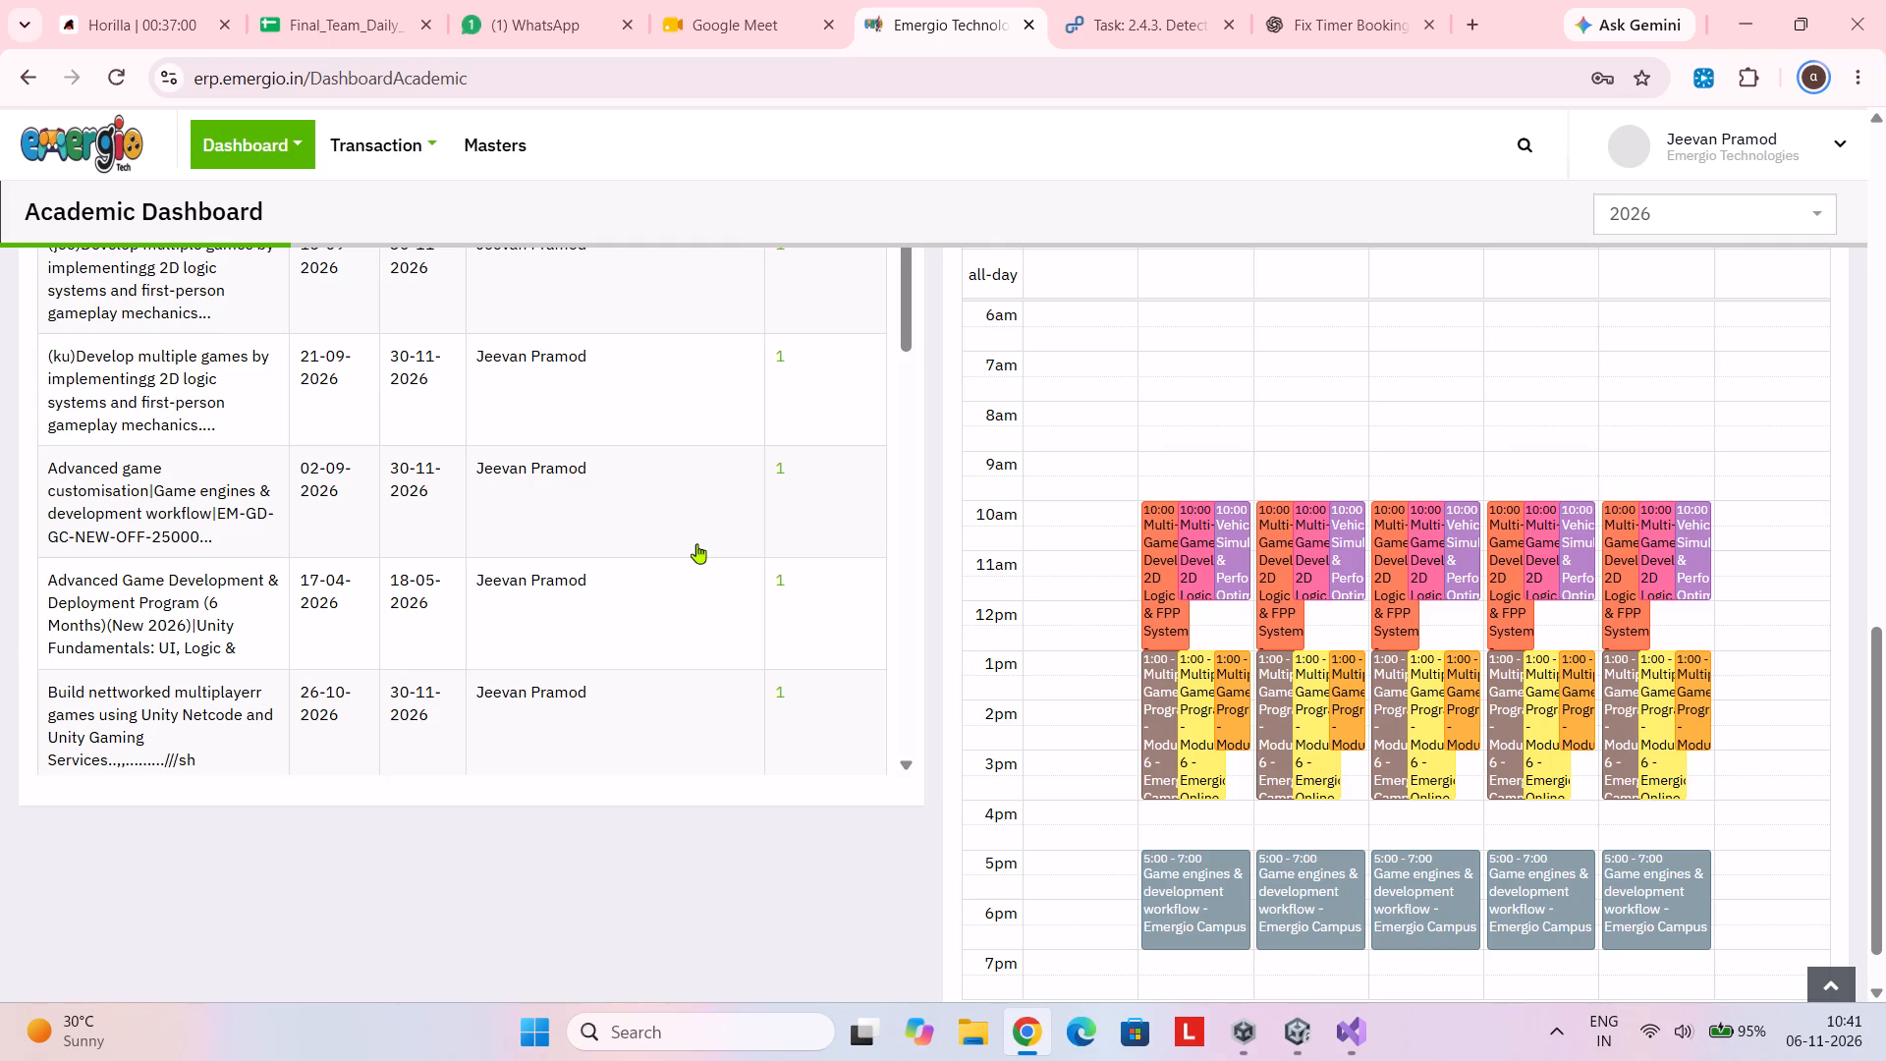
scroll(1182, 681, "down", 2)
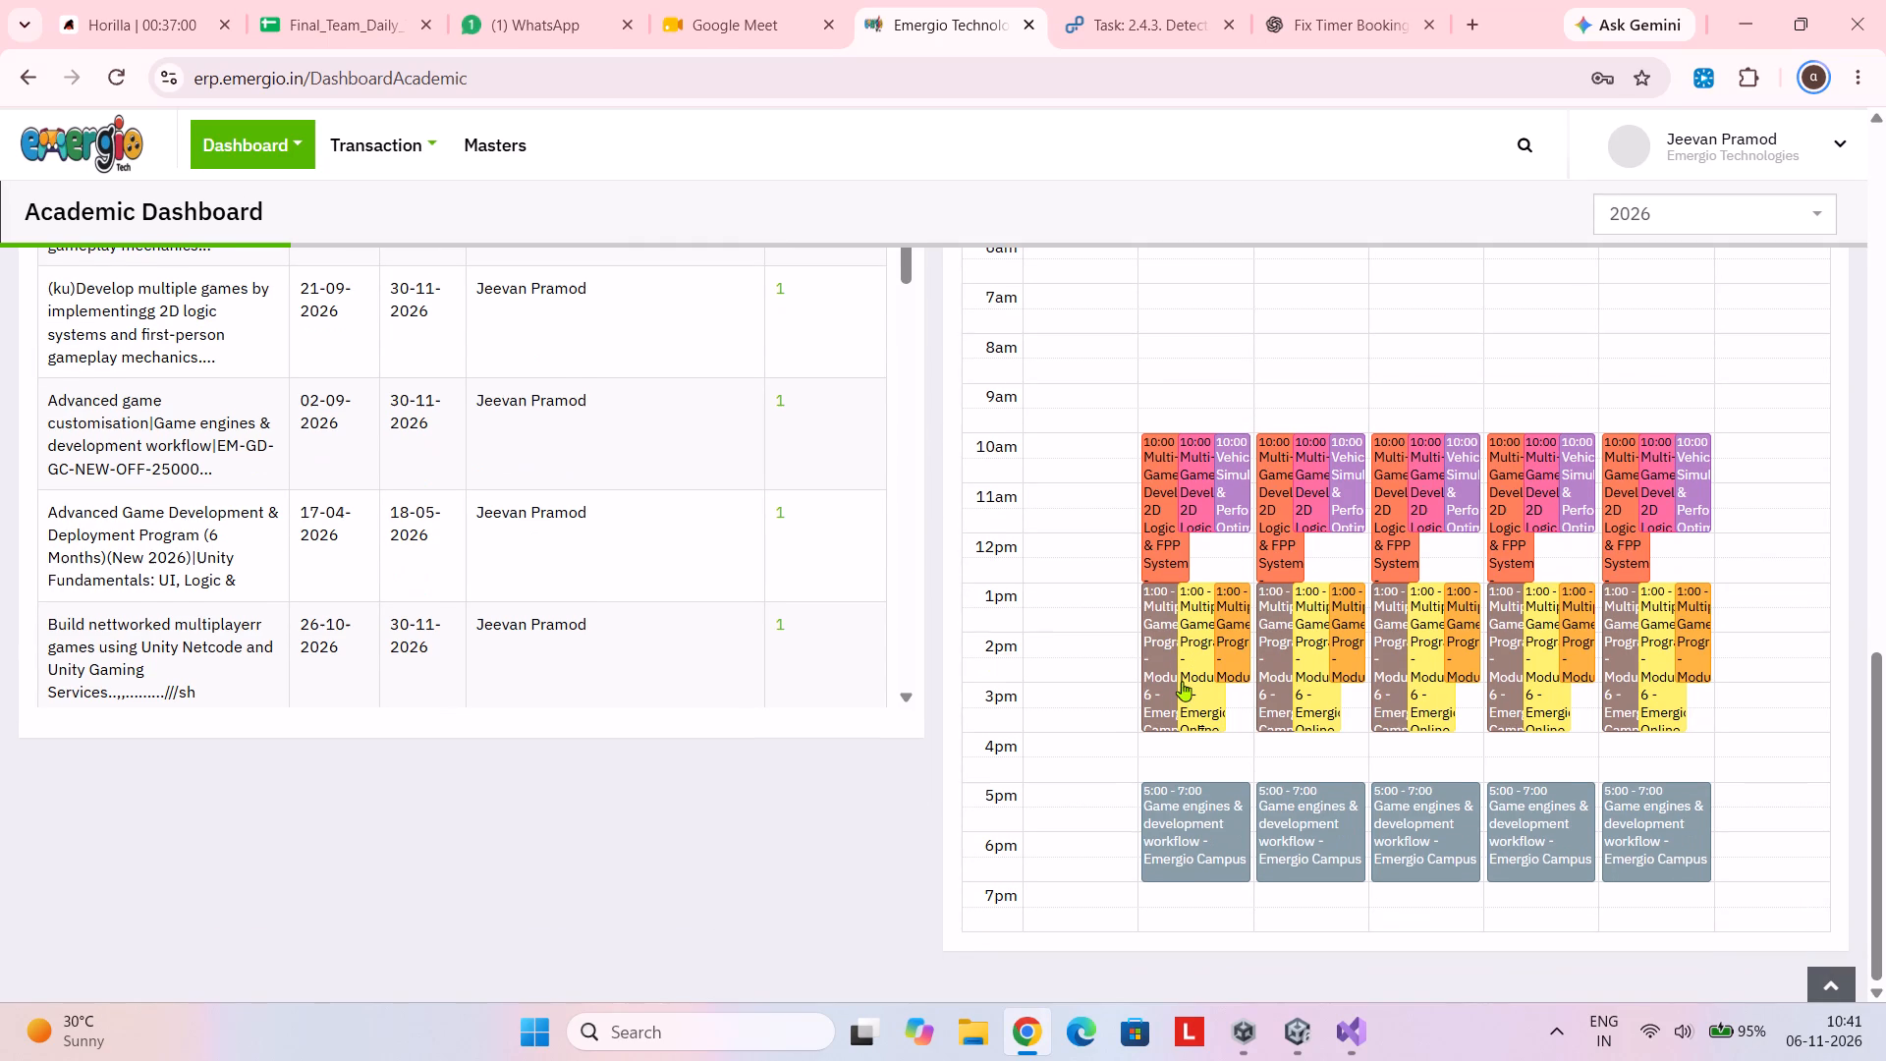
scroll(1182, 681, "up", 2)
scroll(1182, 681, "down", 2)
scroll(1182, 681, "up", 1)
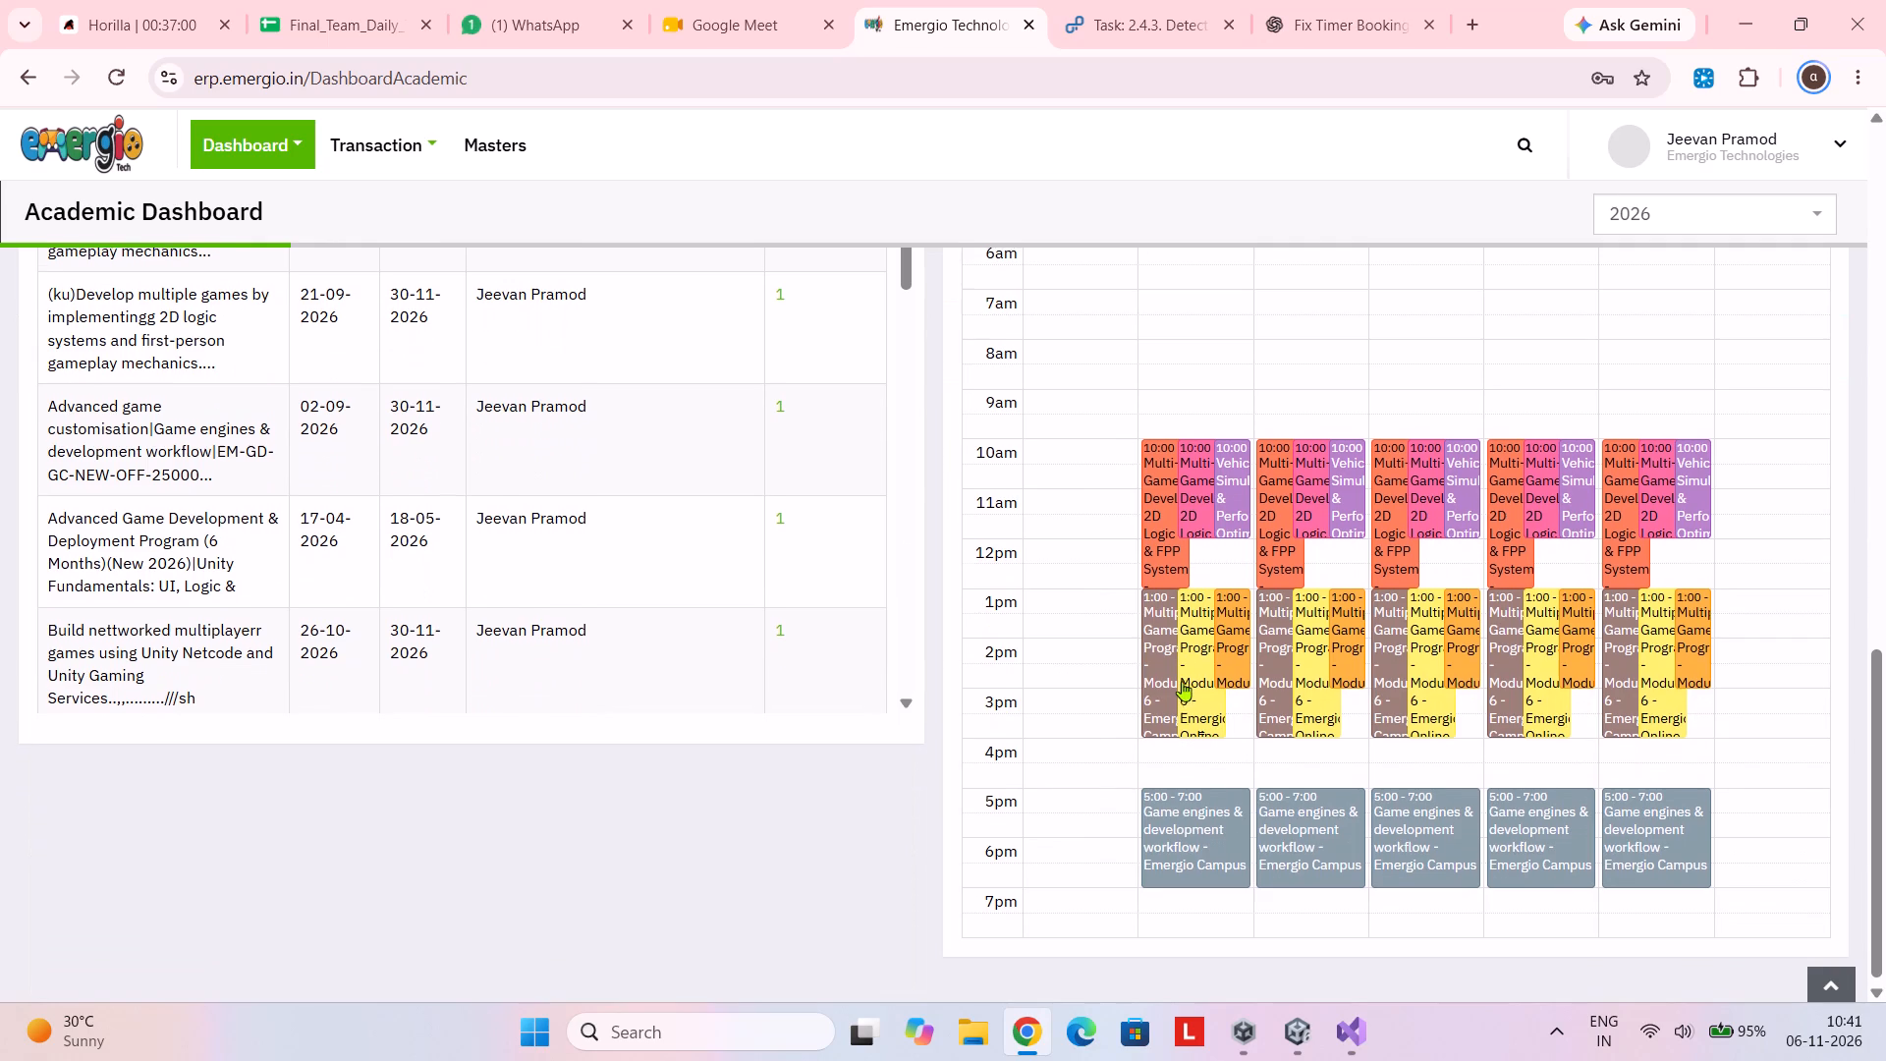
scroll(1182, 681, "up", 1)
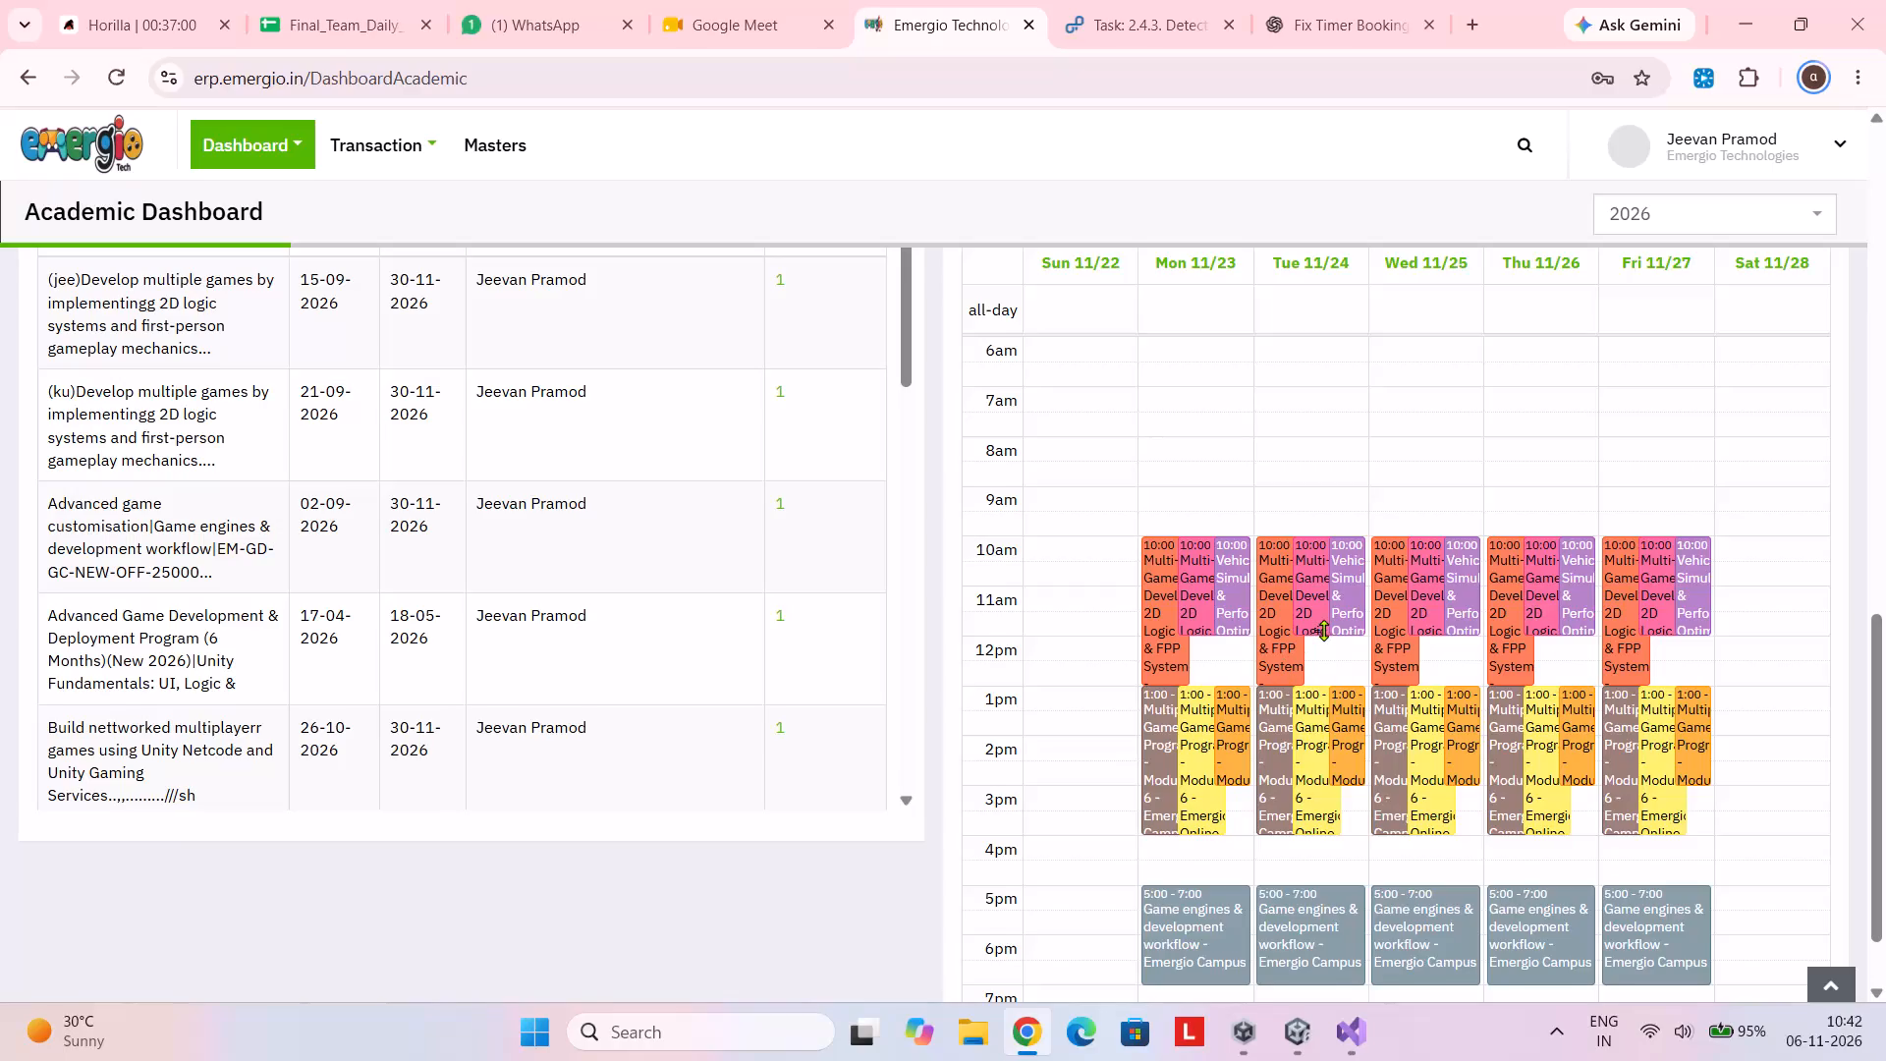
scroll(1324, 630, "down", 4)
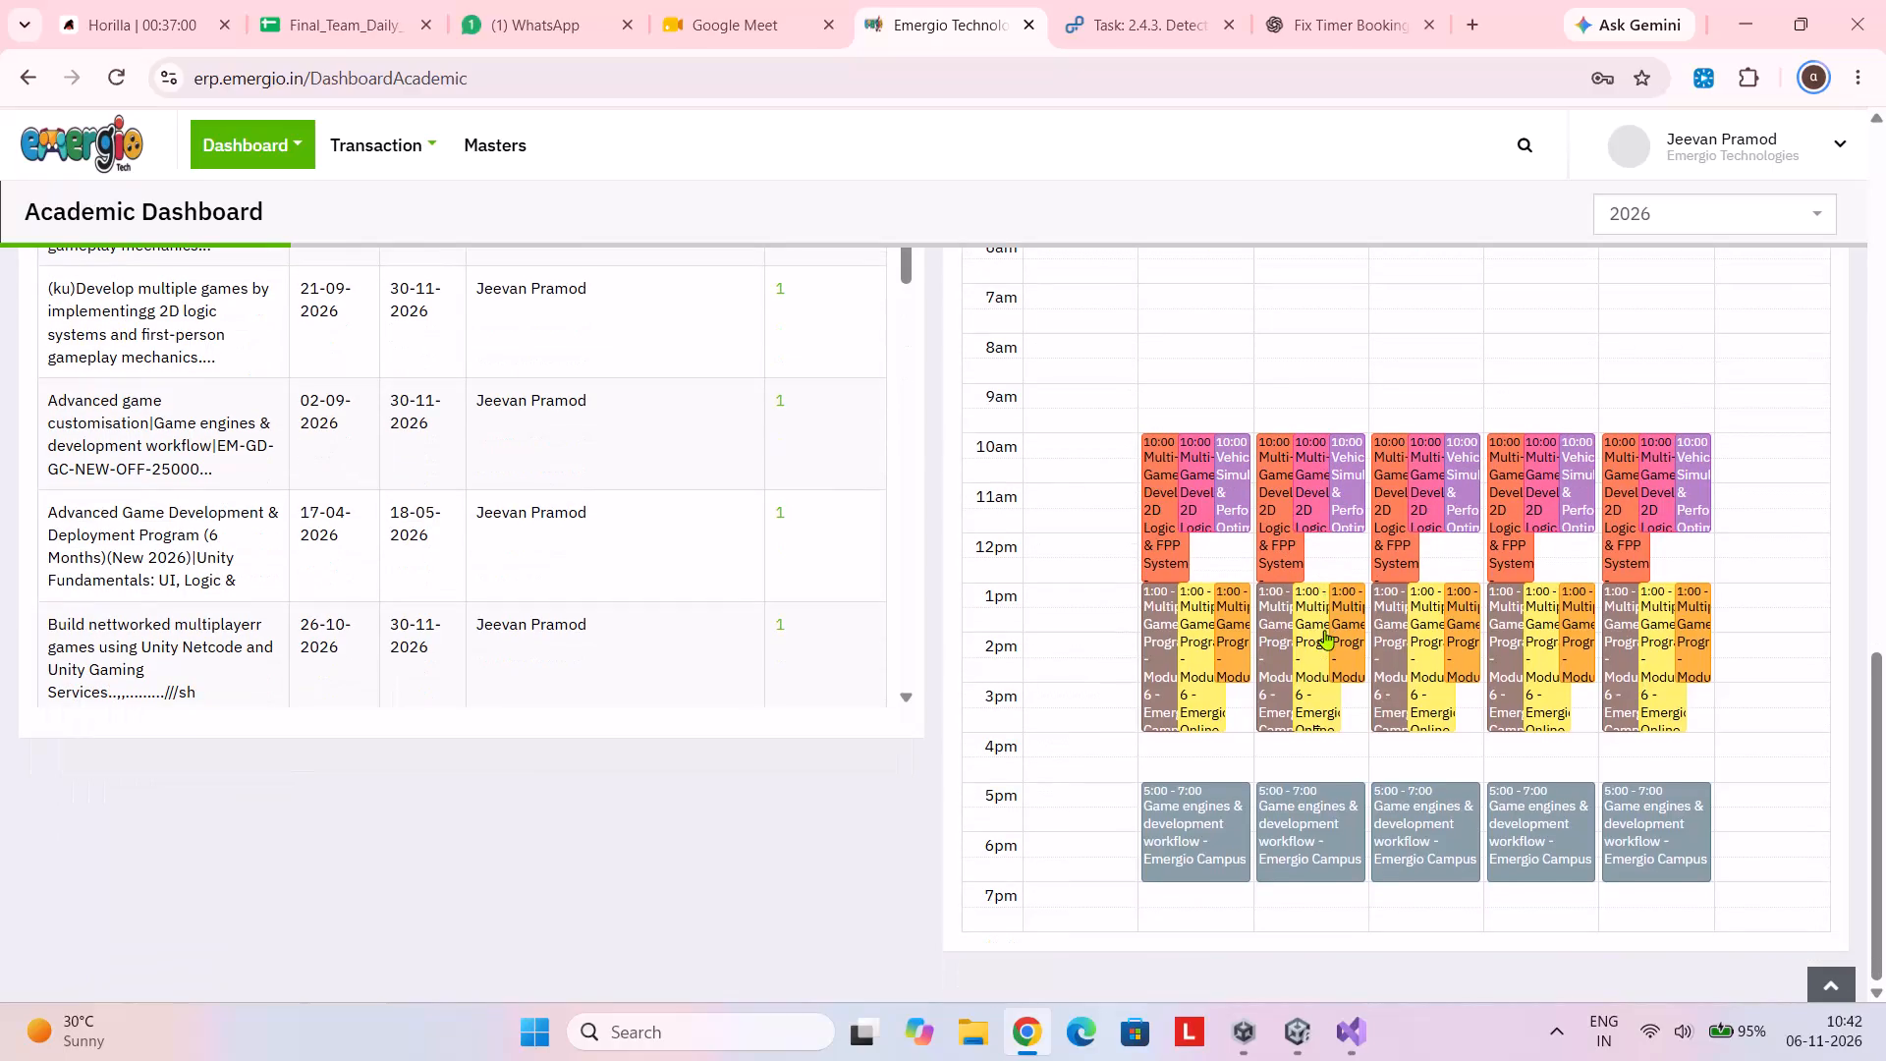
scroll(1325, 636, "up", 1)
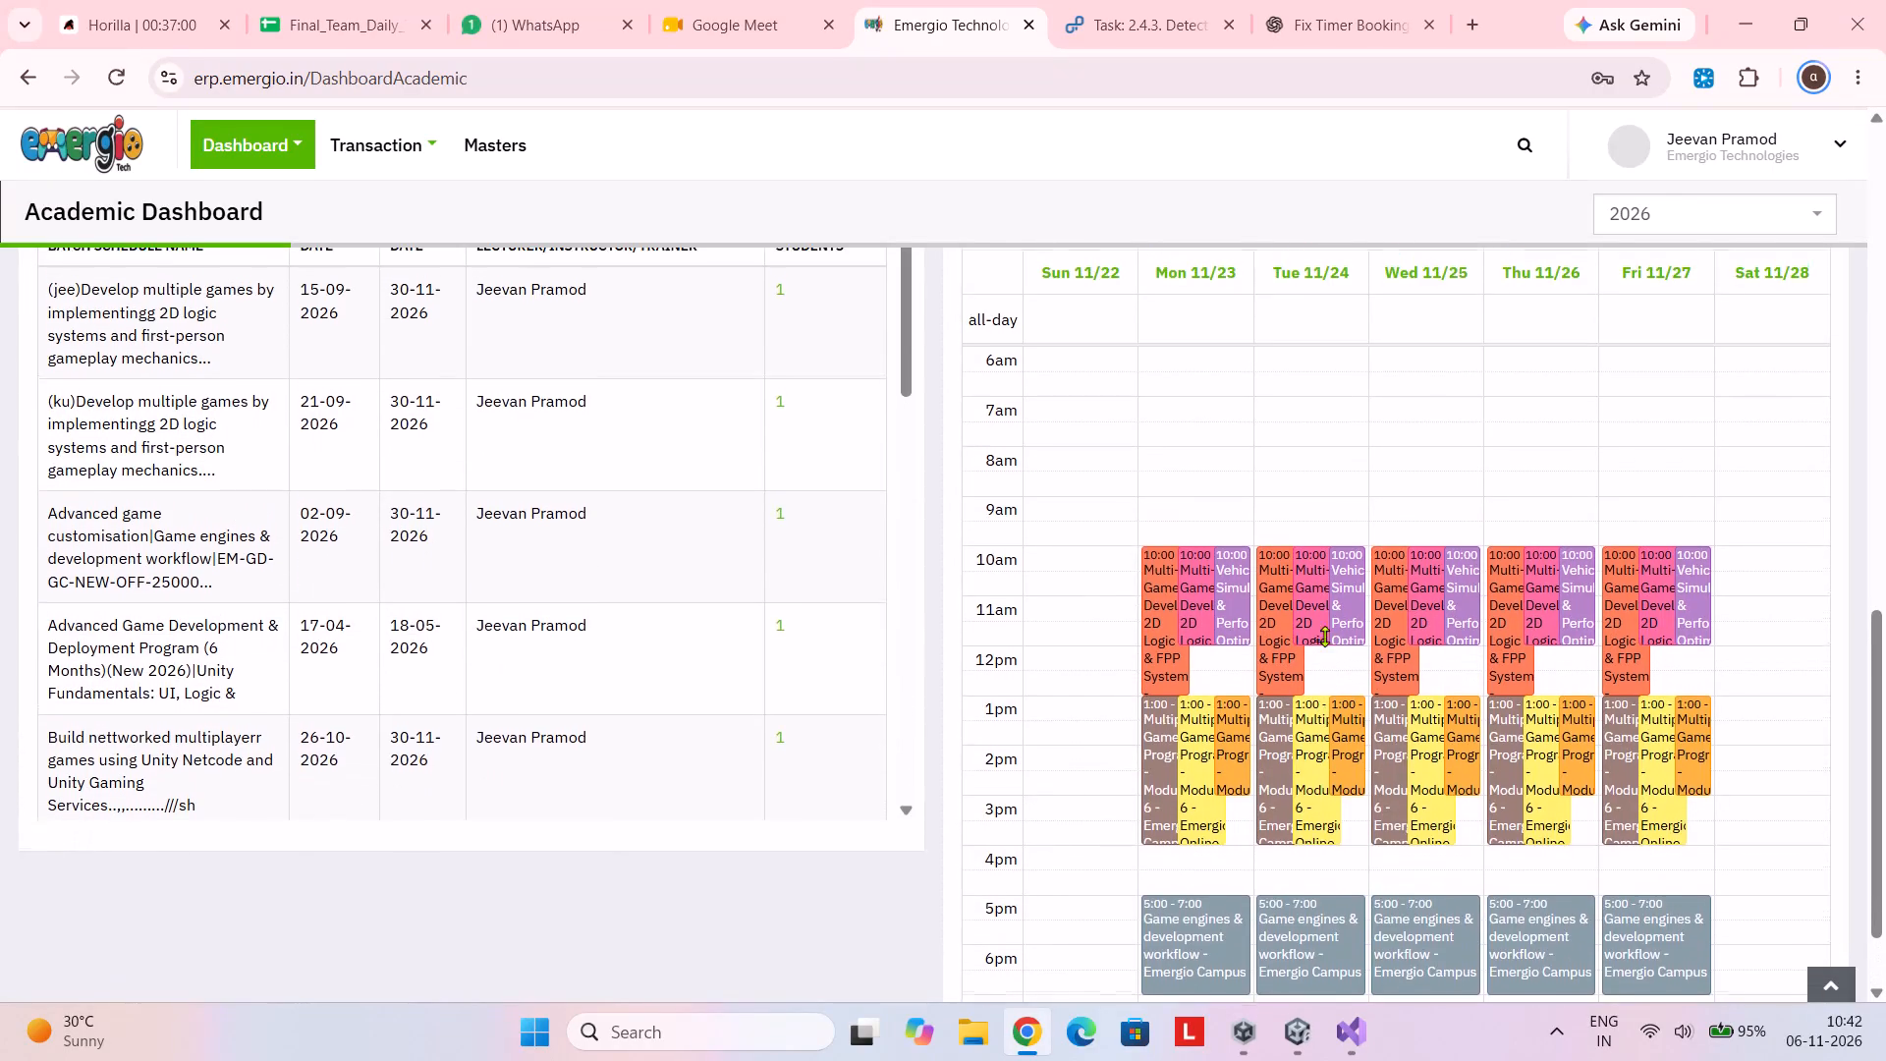
Go to the Student Attendance records and start a new attendance entry.
scroll(1325, 636, "up", 1)
scroll(1119, 294, "up", 1)
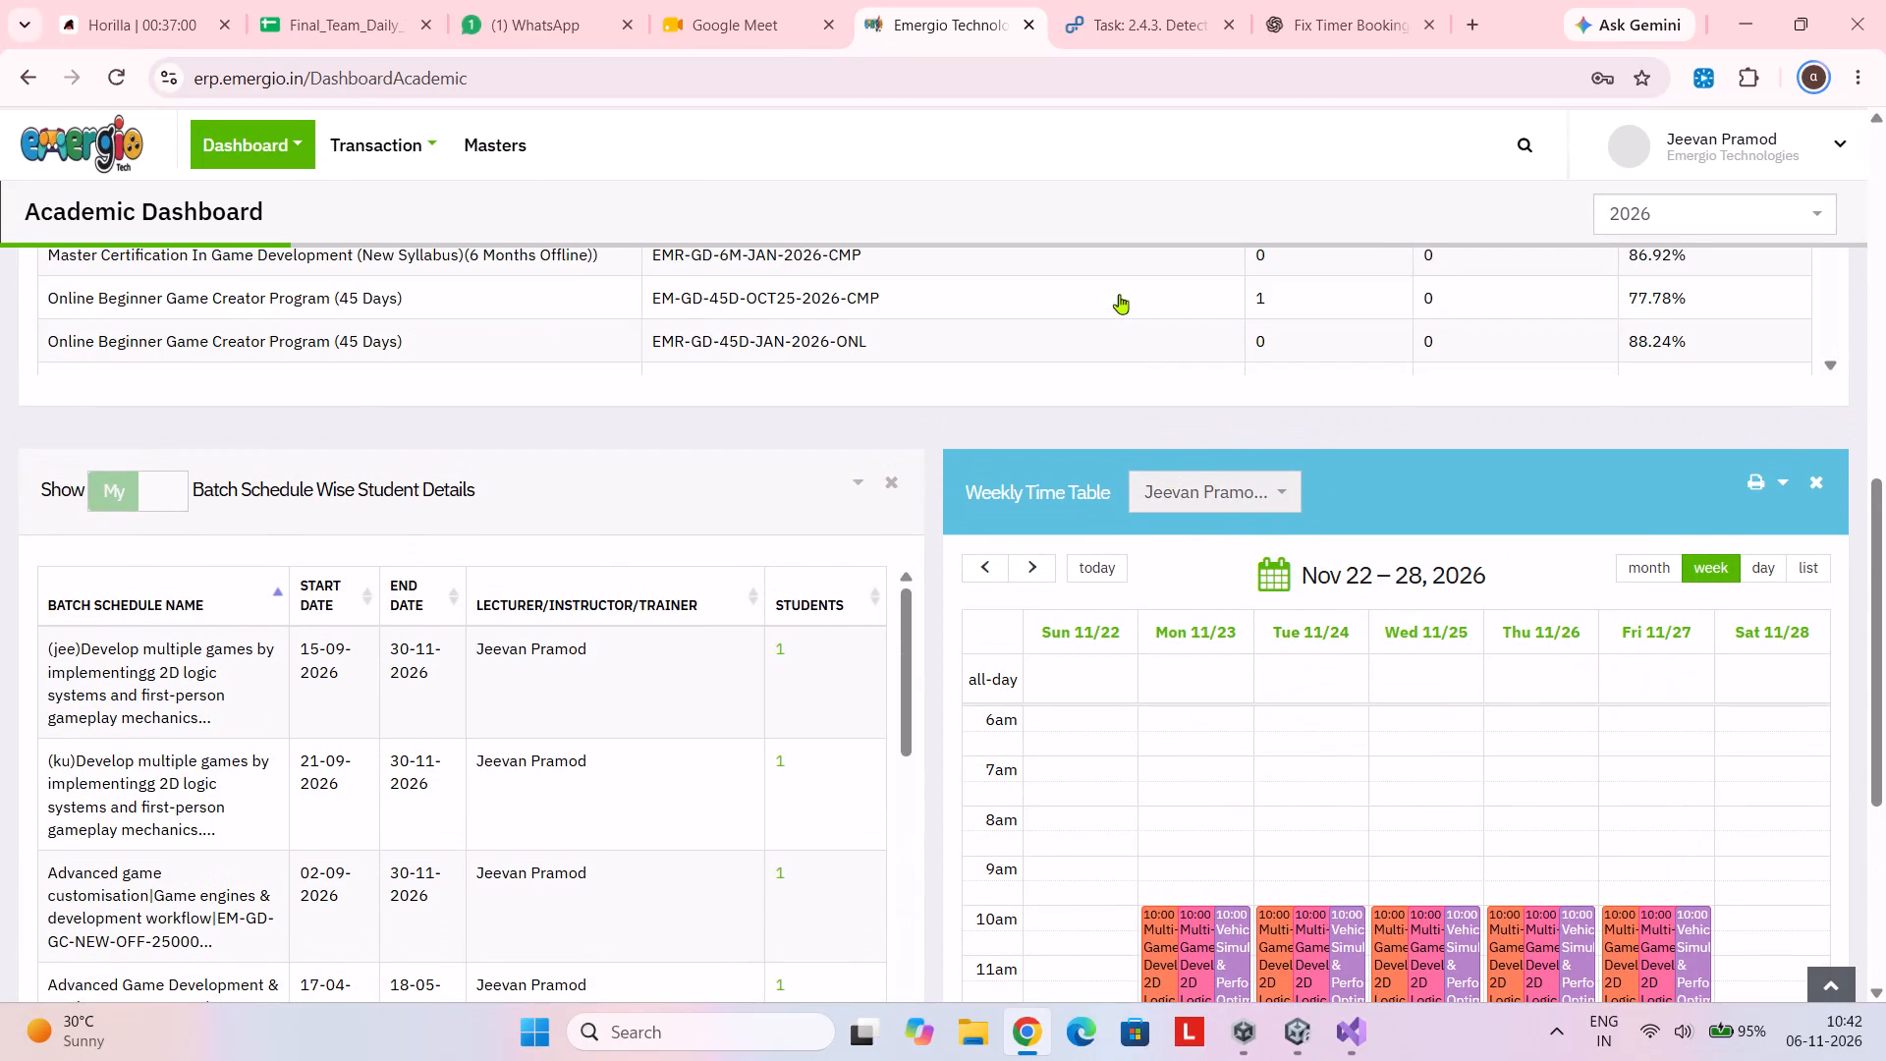
scroll(1119, 294, "up", 2)
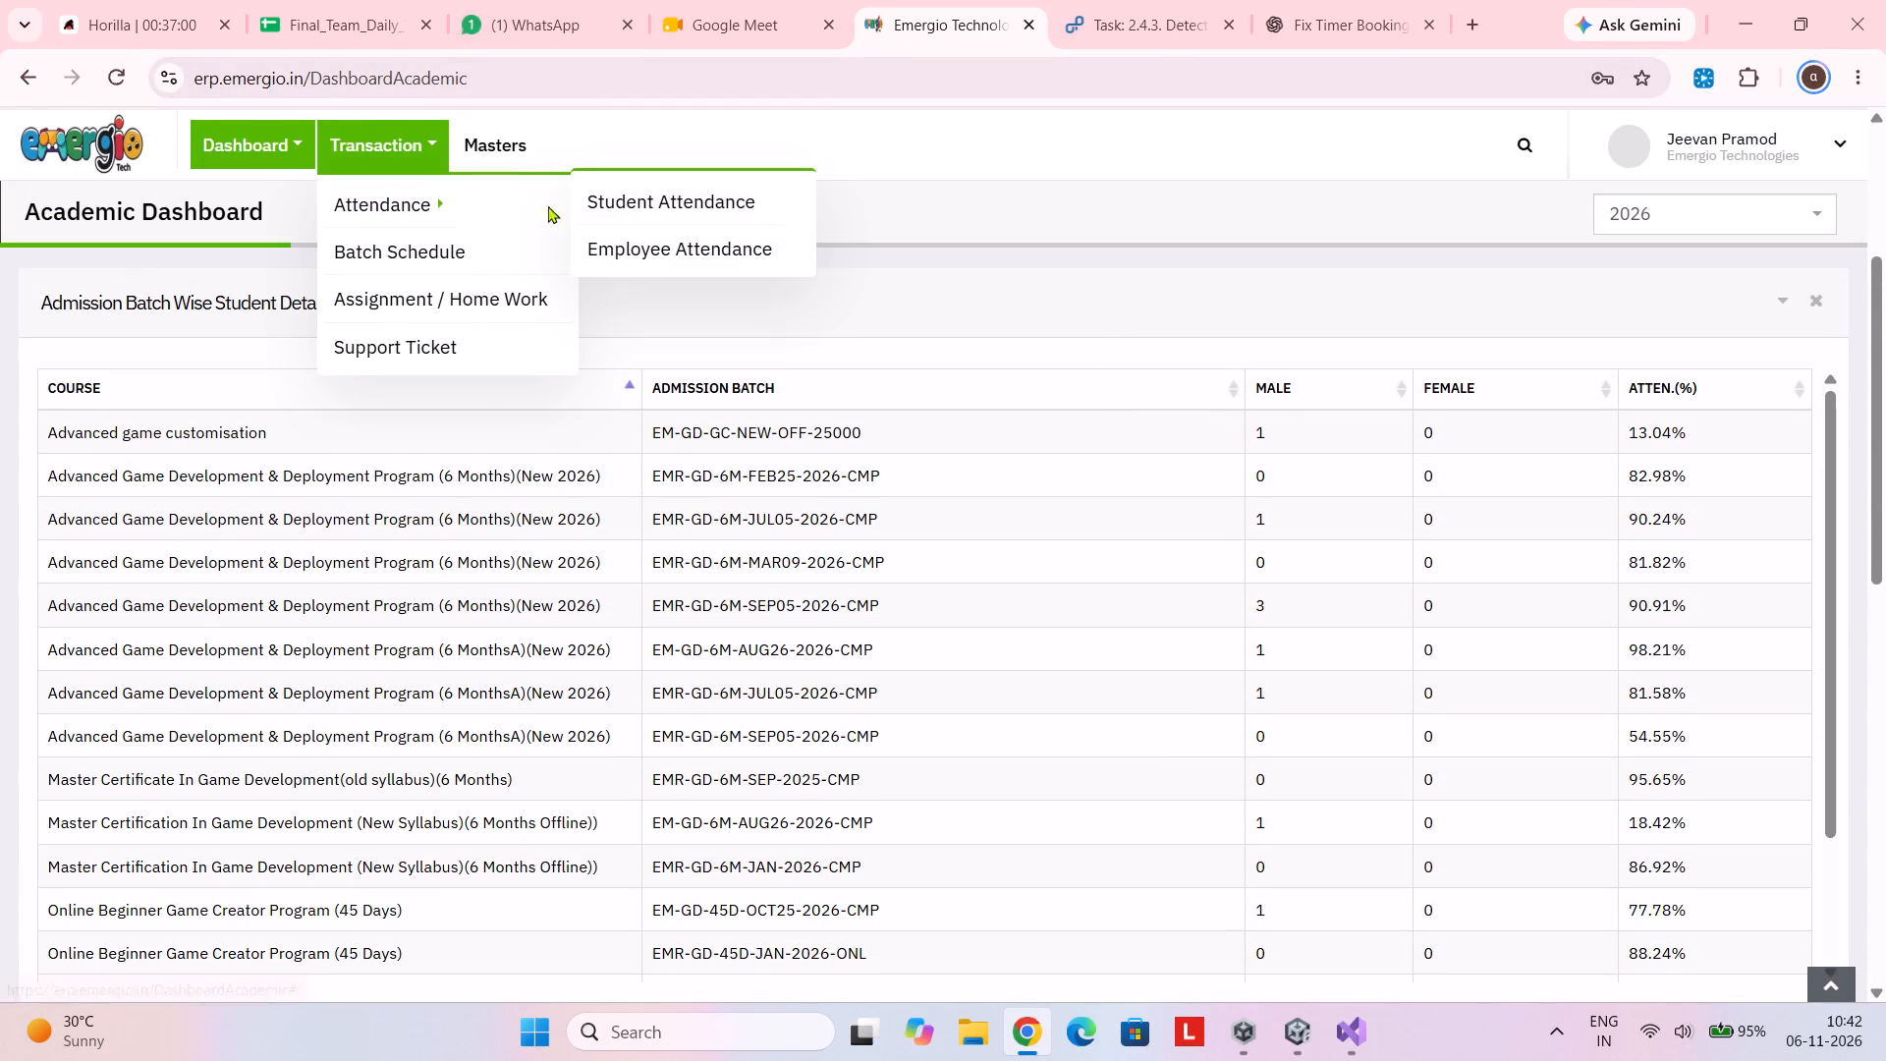
left_click(613, 195)
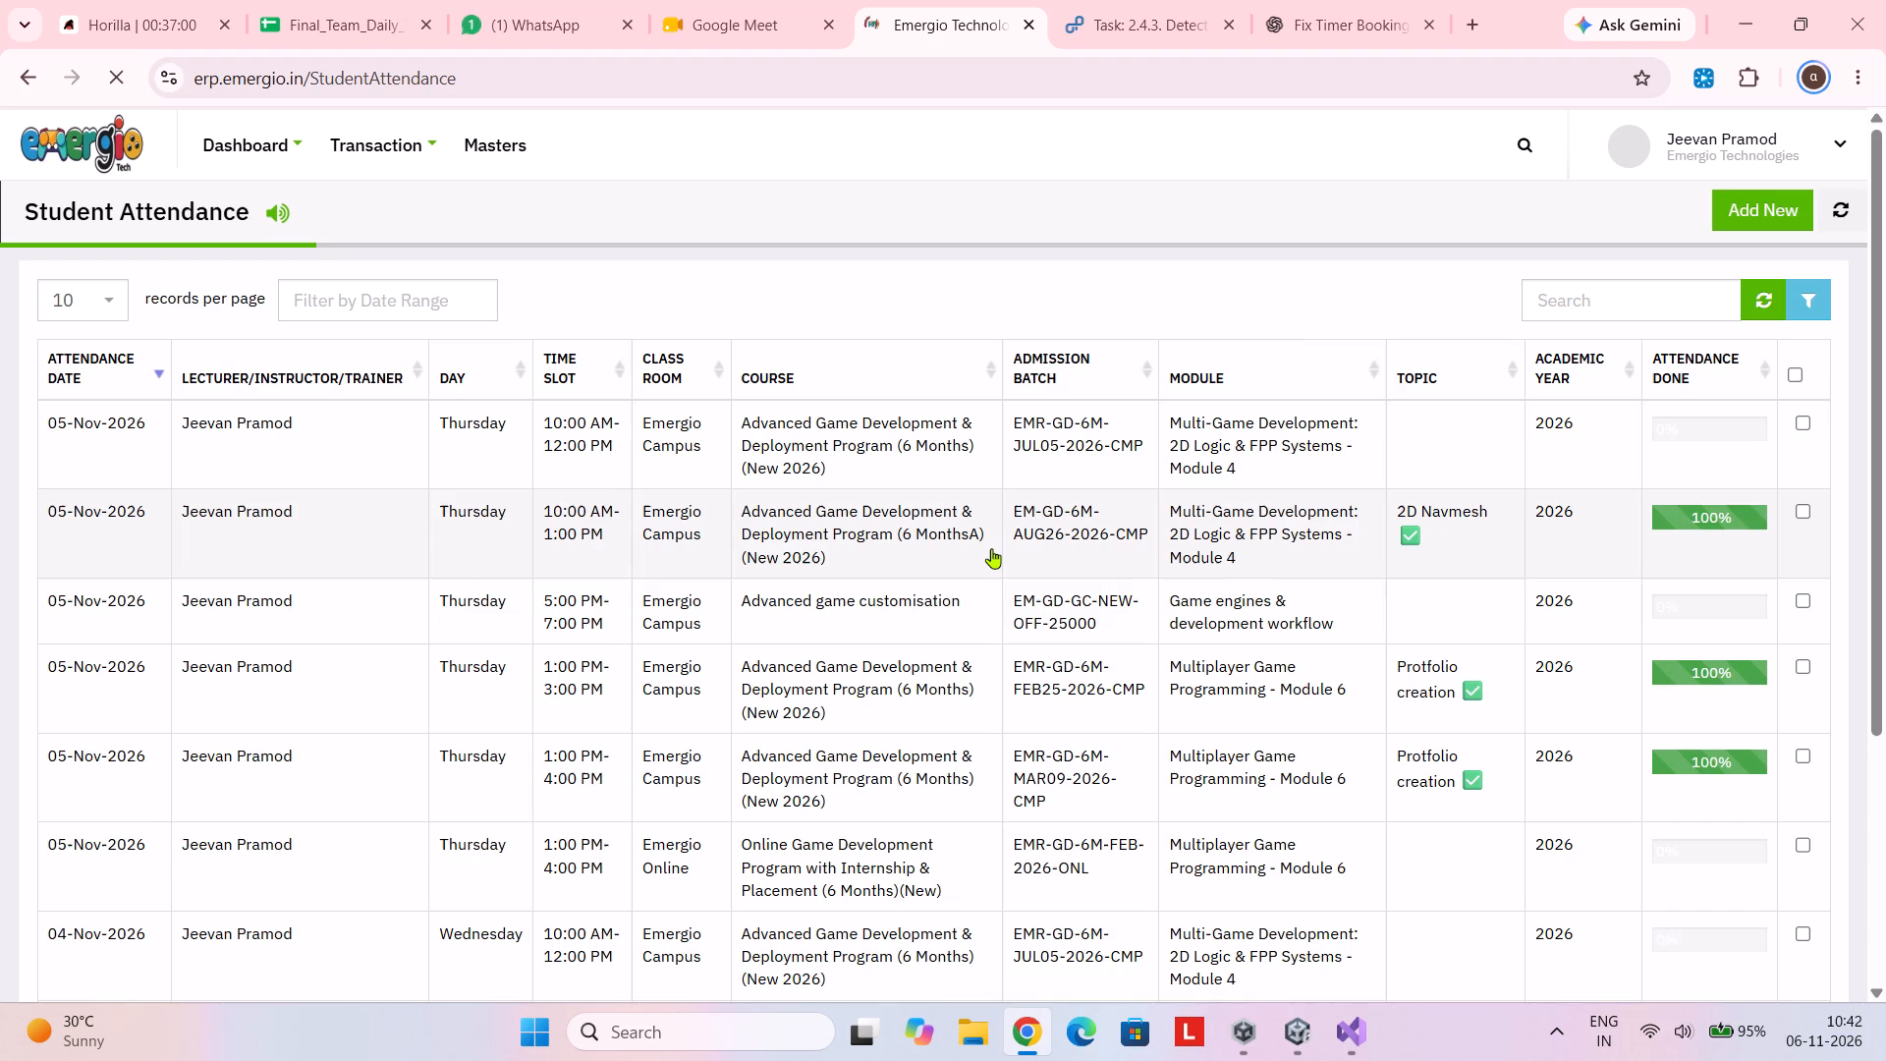
left_click(1740, 196)
Set the attendance date to 04/11/2026 and check which batch schedules are available for that day.
left_click(796, 385)
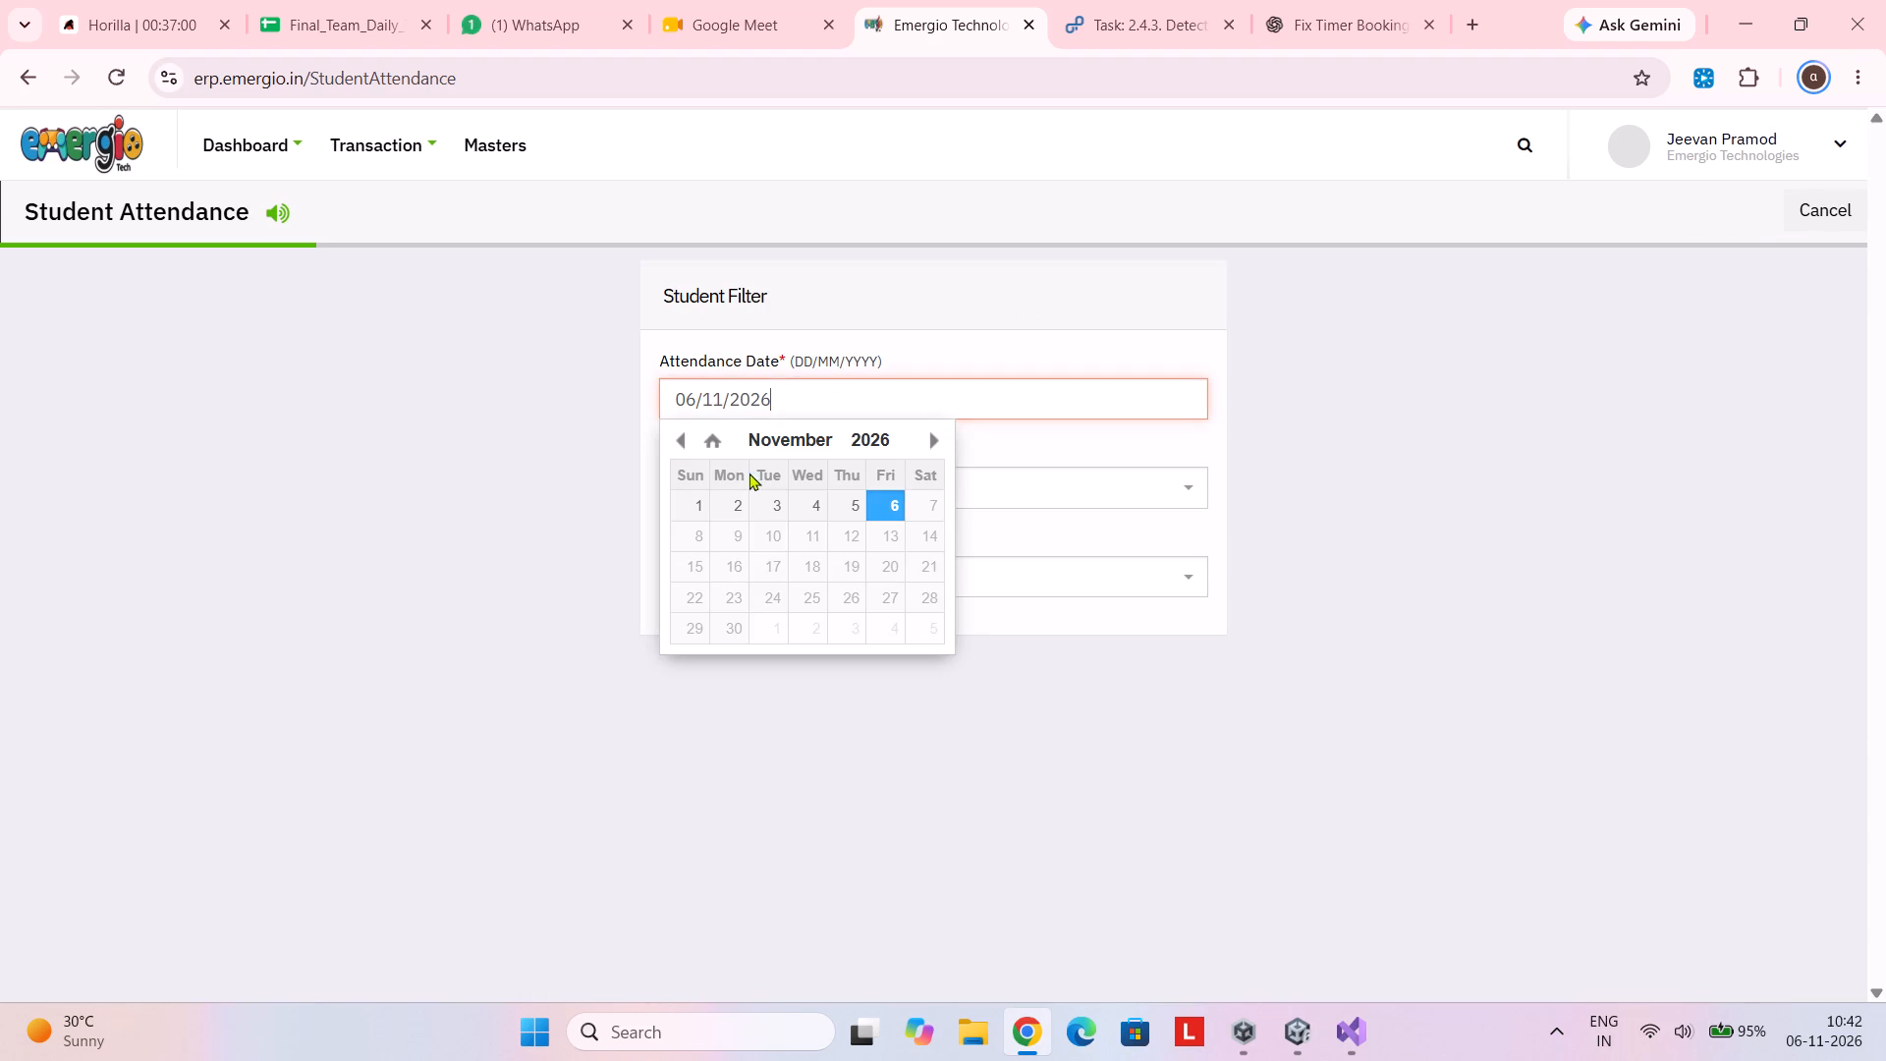
left_click(809, 512)
left_click(814, 586)
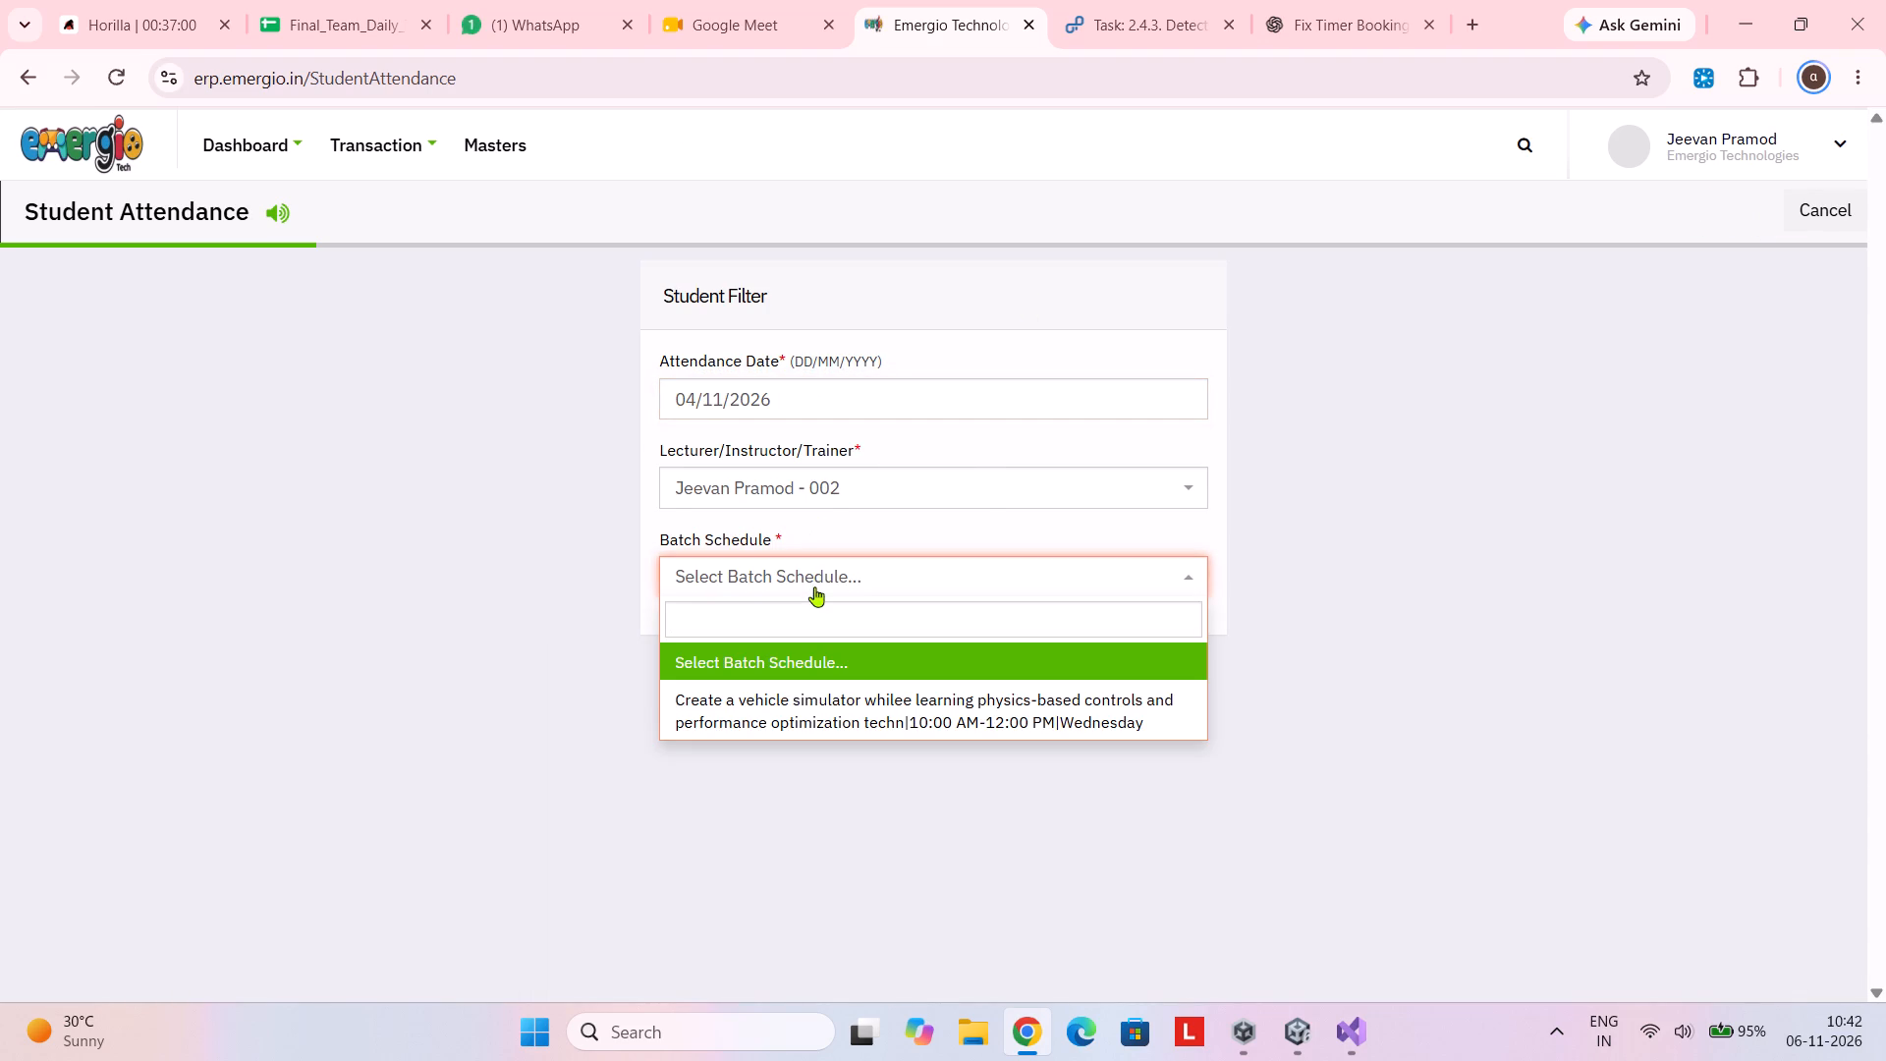
left_click(771, 829)
Set the attendance date to 29/10/2026 and check the batch schedules offered for that day.
left_click(791, 410)
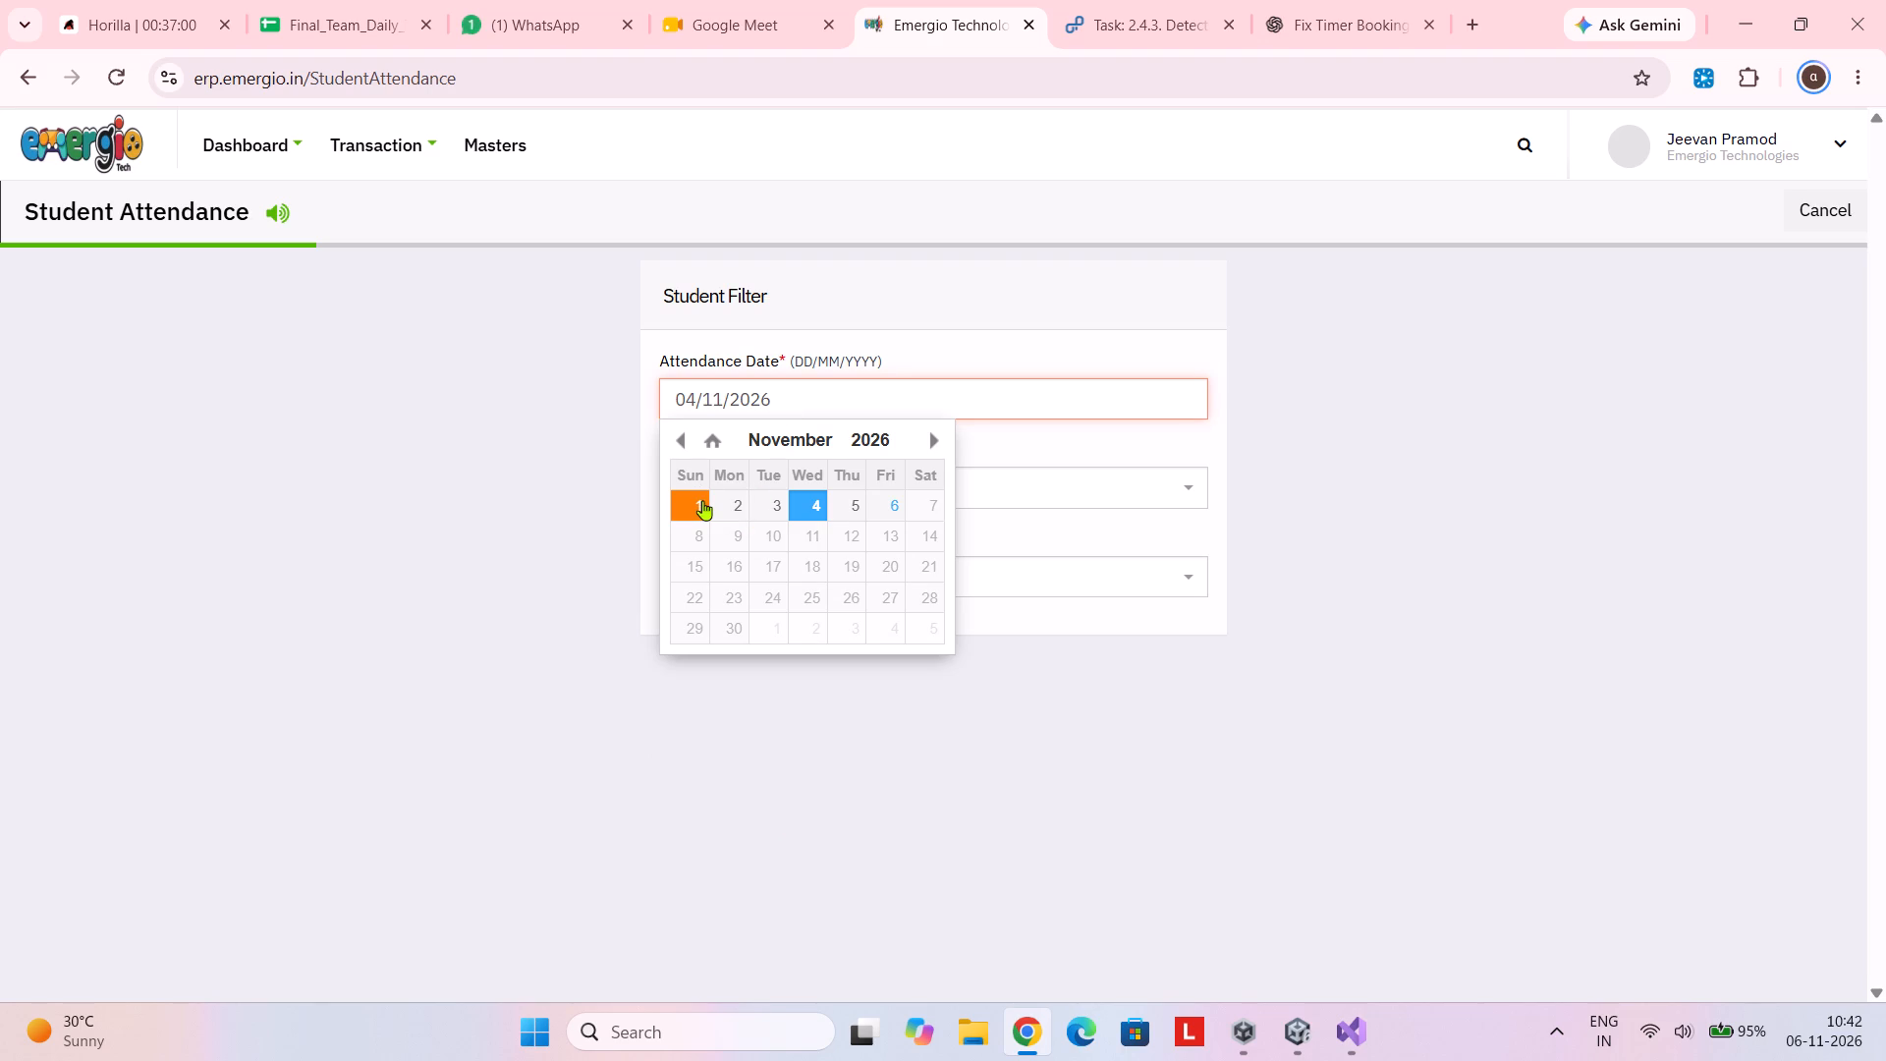
left_click(682, 442)
left_click(838, 629)
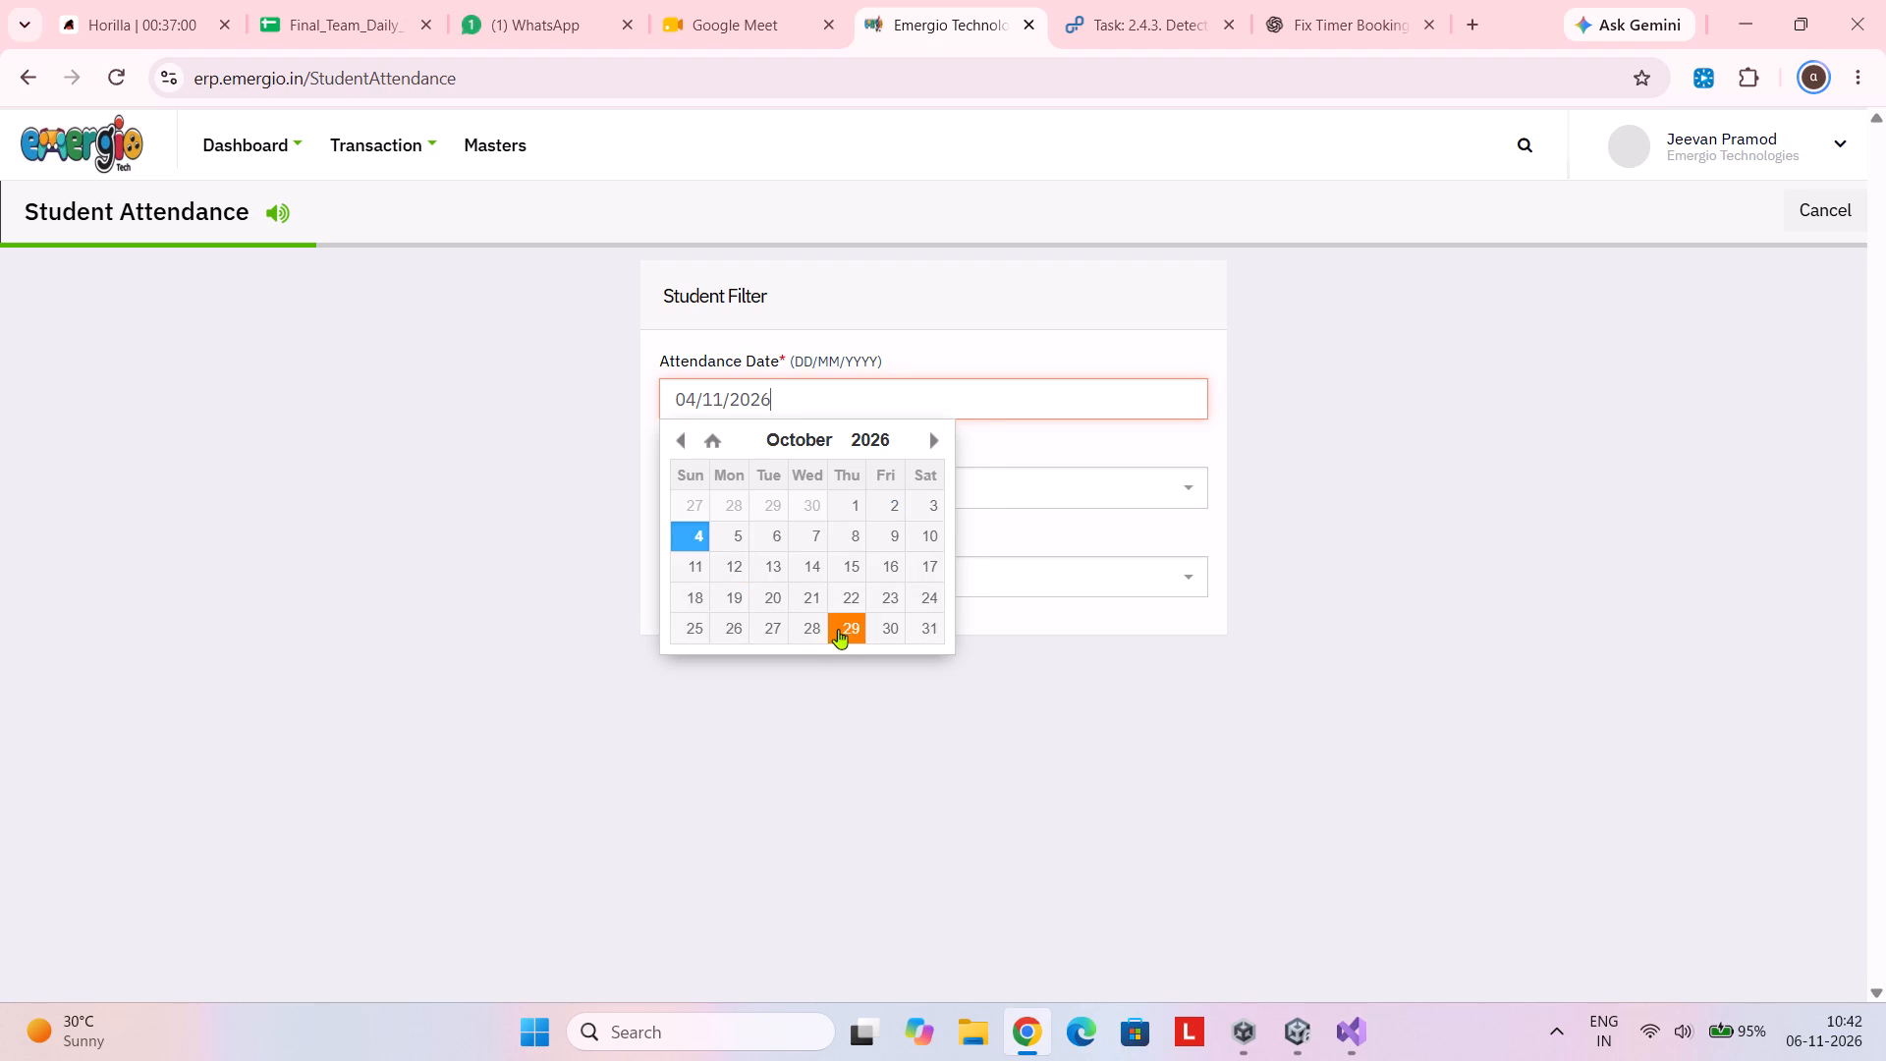
left_click(850, 585)
left_click(614, 603)
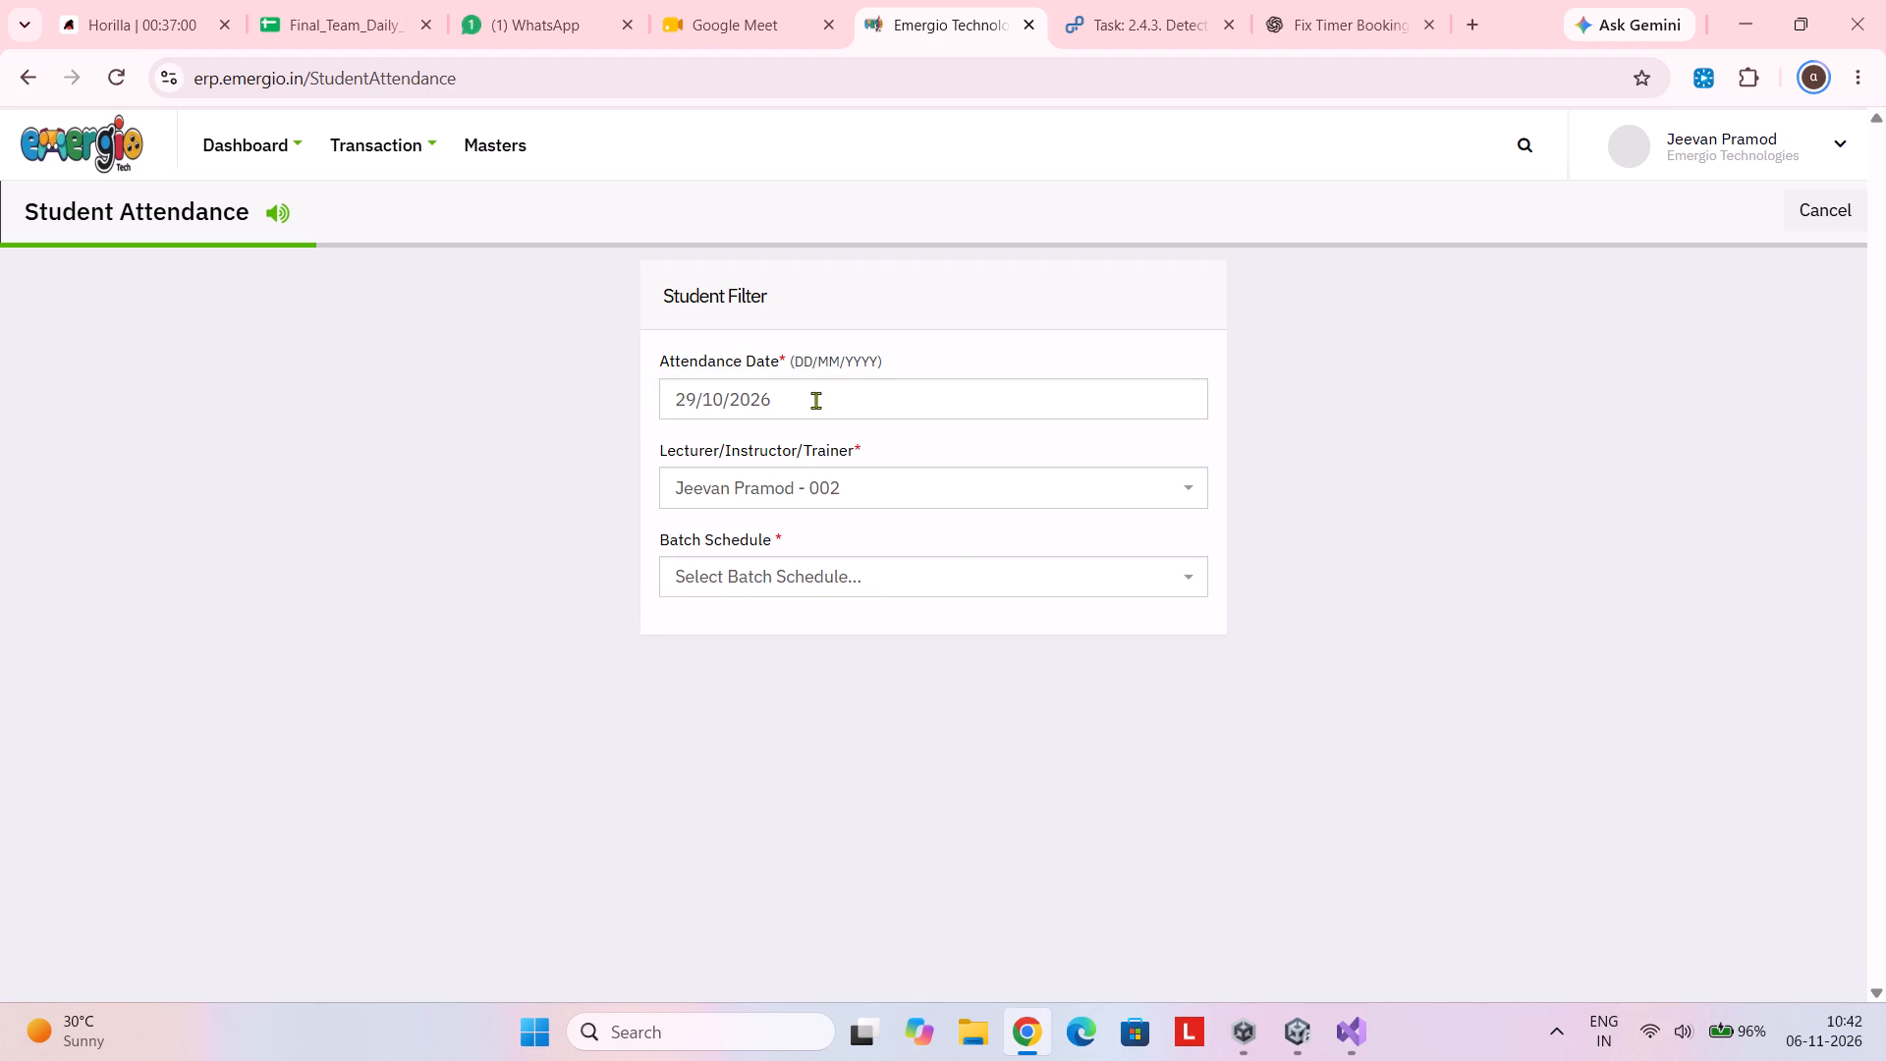
Set the attendance date to 30/10/2026 and check the batch schedules offered for that day.
left_click(815, 399)
left_click(889, 630)
left_click(826, 564)
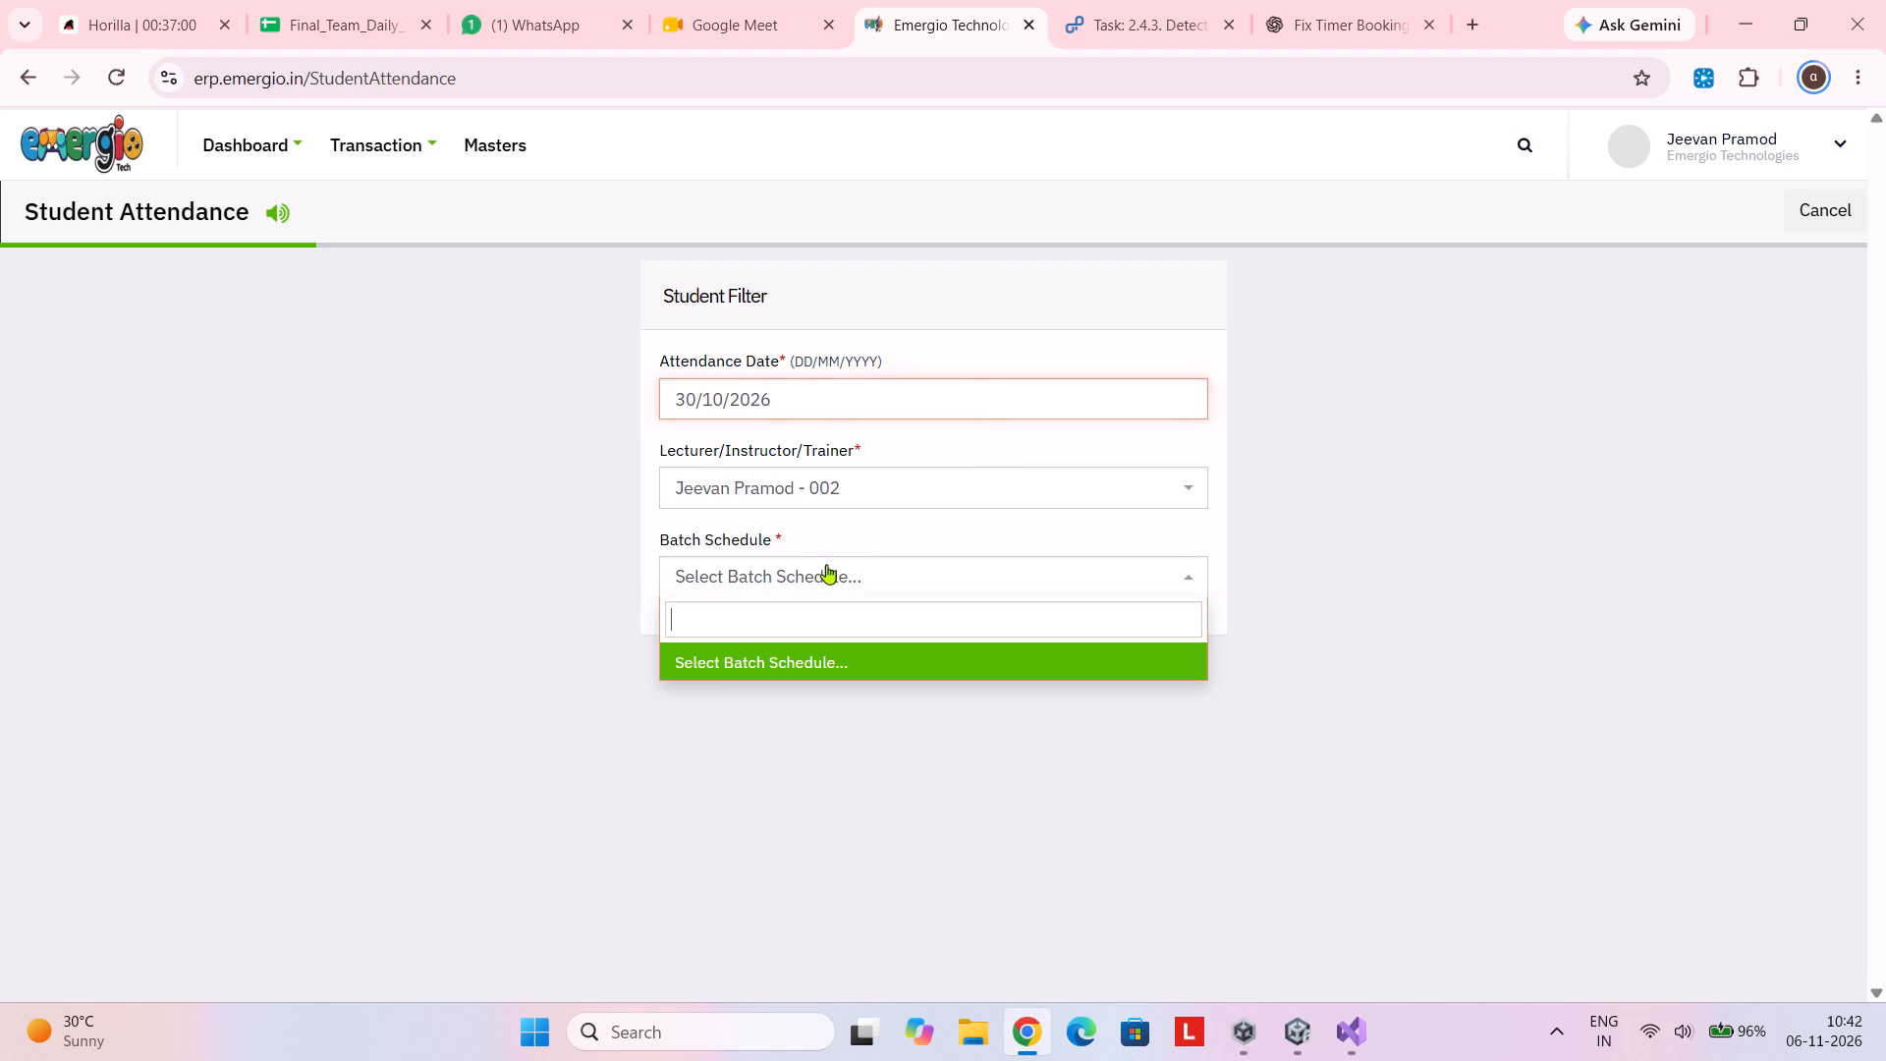
left_click(599, 728)
Set the attendance date to 02/11/2026 and check the batch schedules offered for that day.
left_click(831, 417)
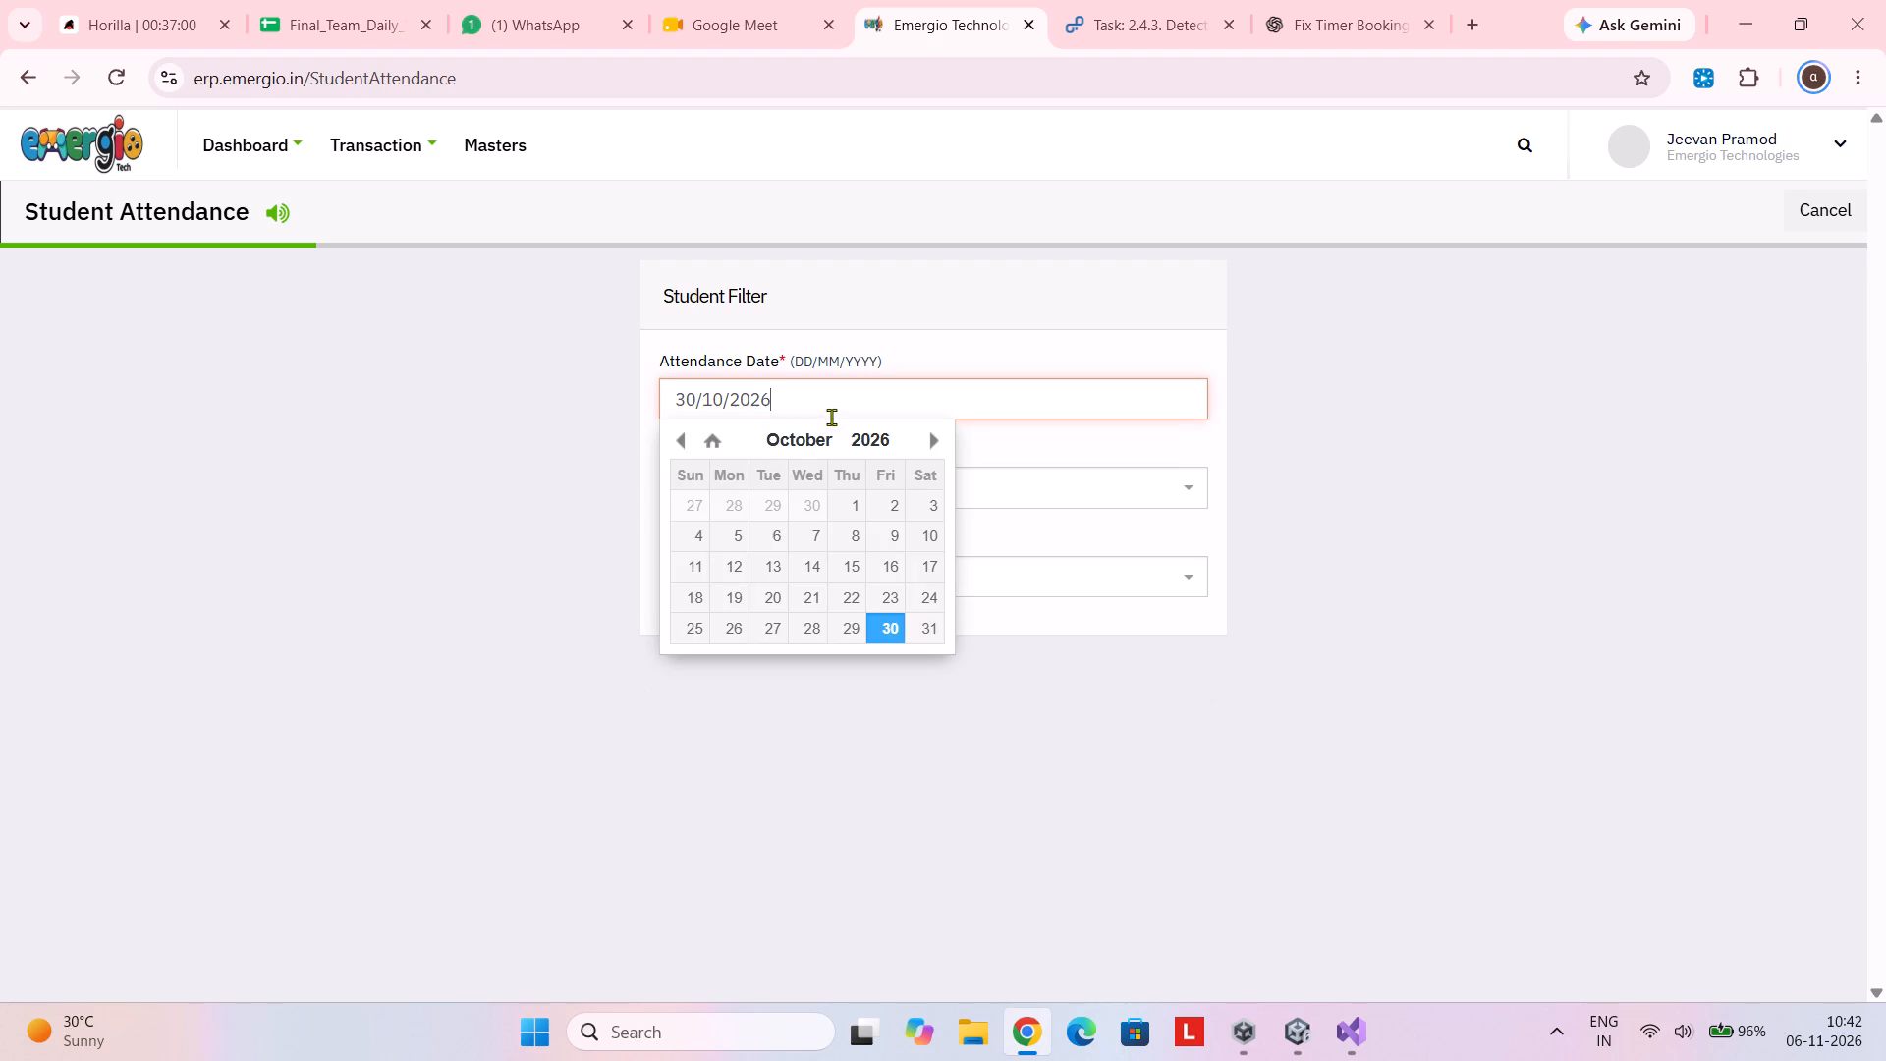
left_click(926, 436)
left_click(739, 509)
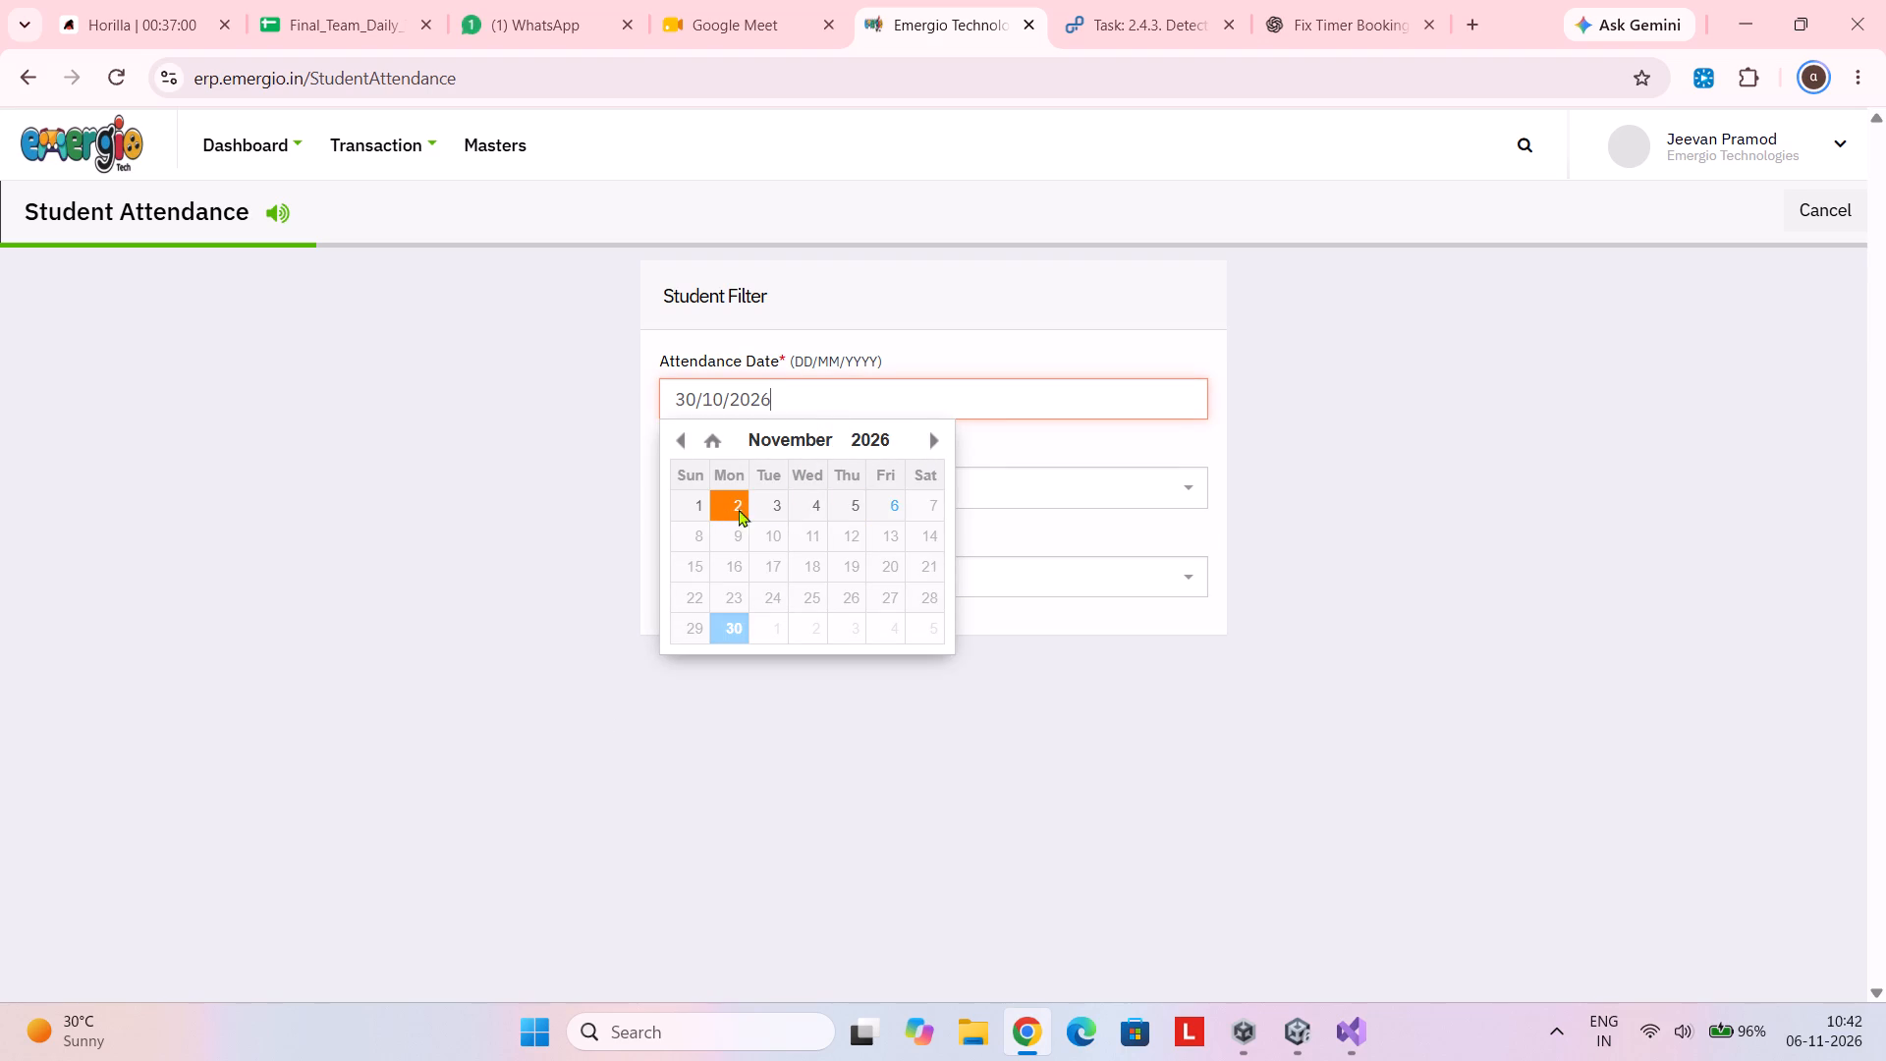
left_click(764, 579)
left_click(560, 583)
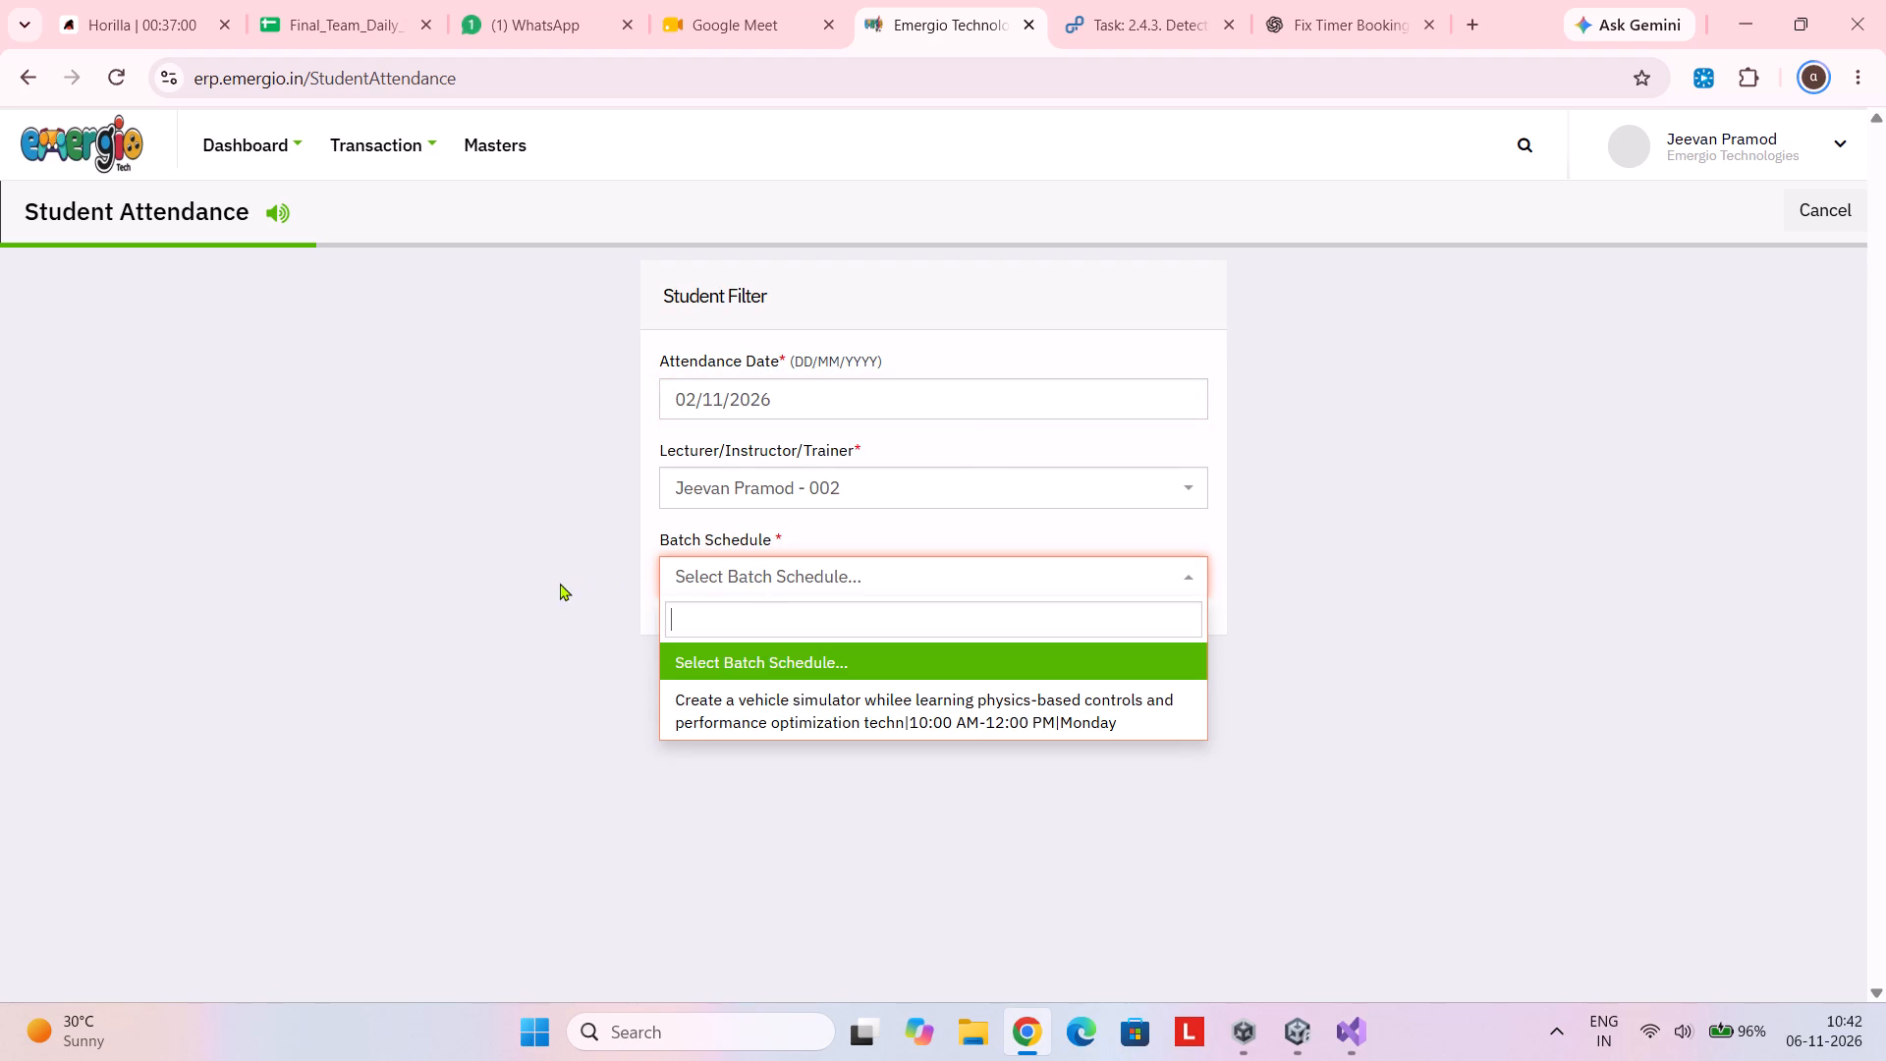
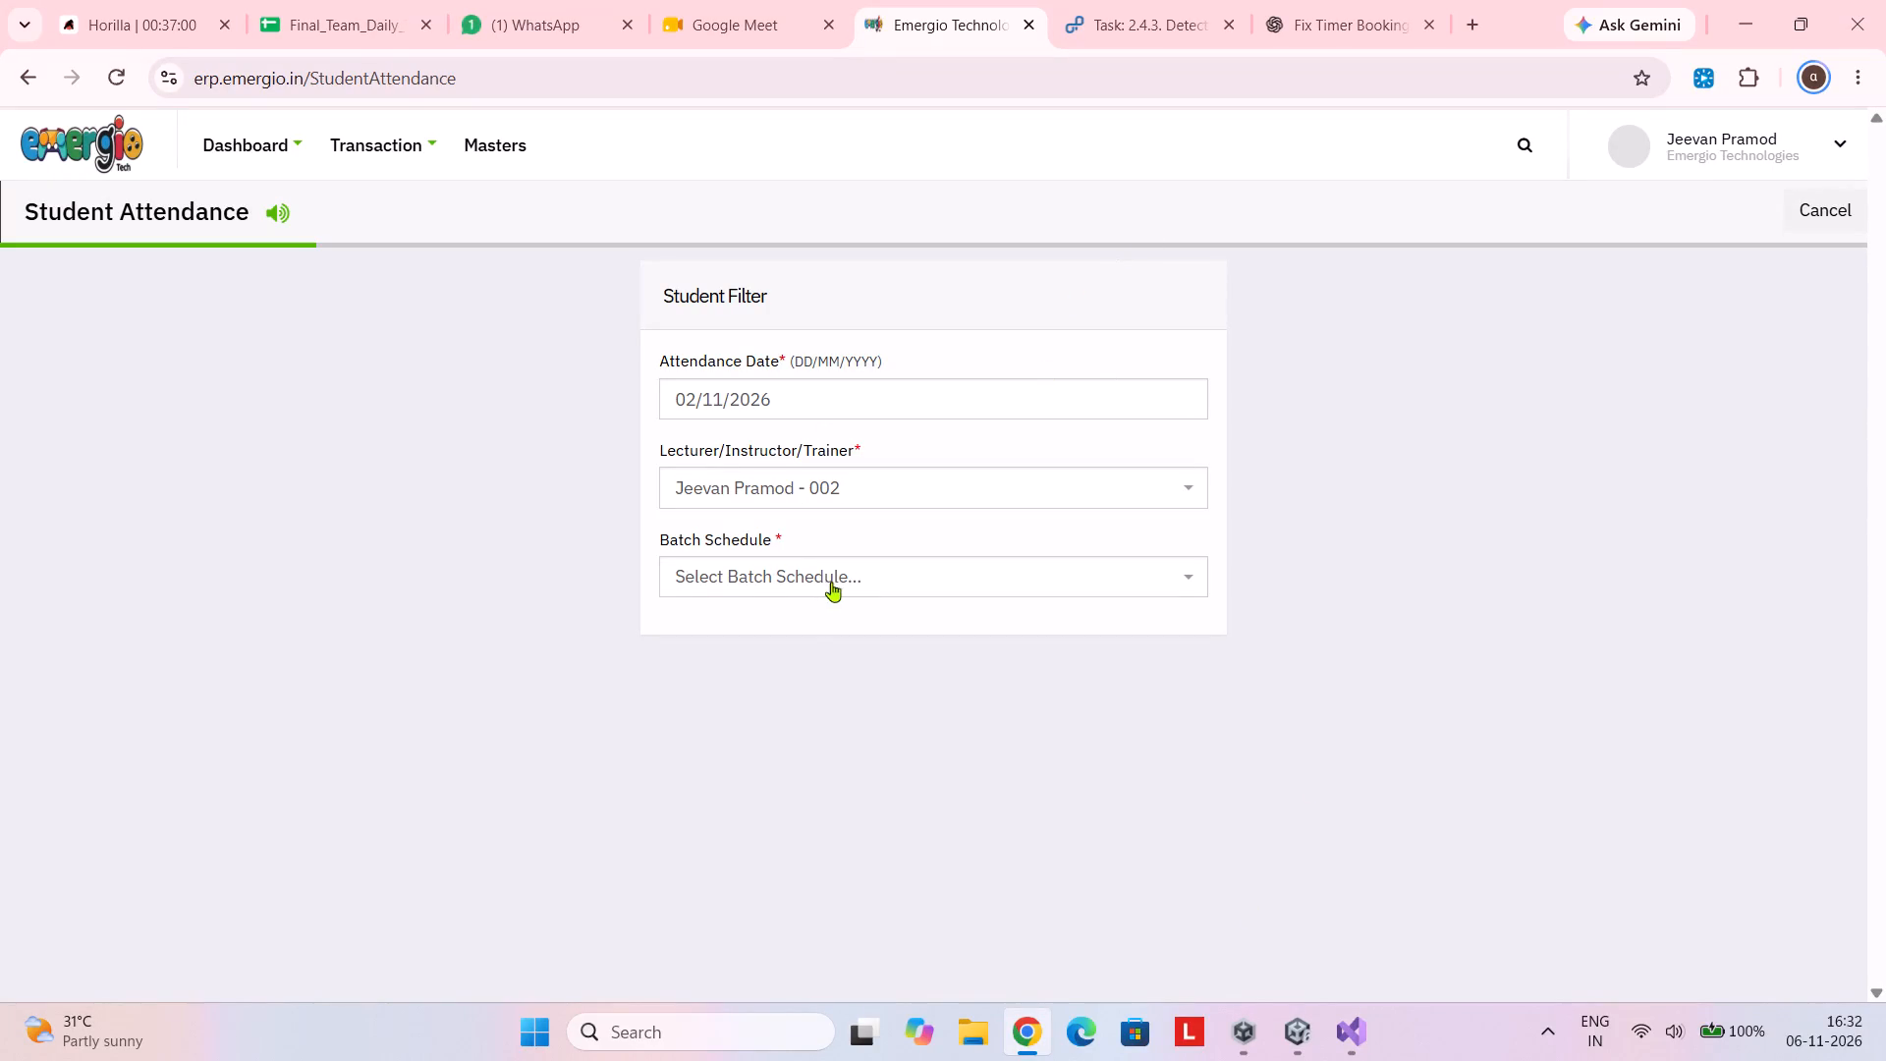
Set the attendance date to 04/11/2026 and load the 10:00 AM-12:00 PM vehicle simulator batch schedule.
left_click(789, 409)
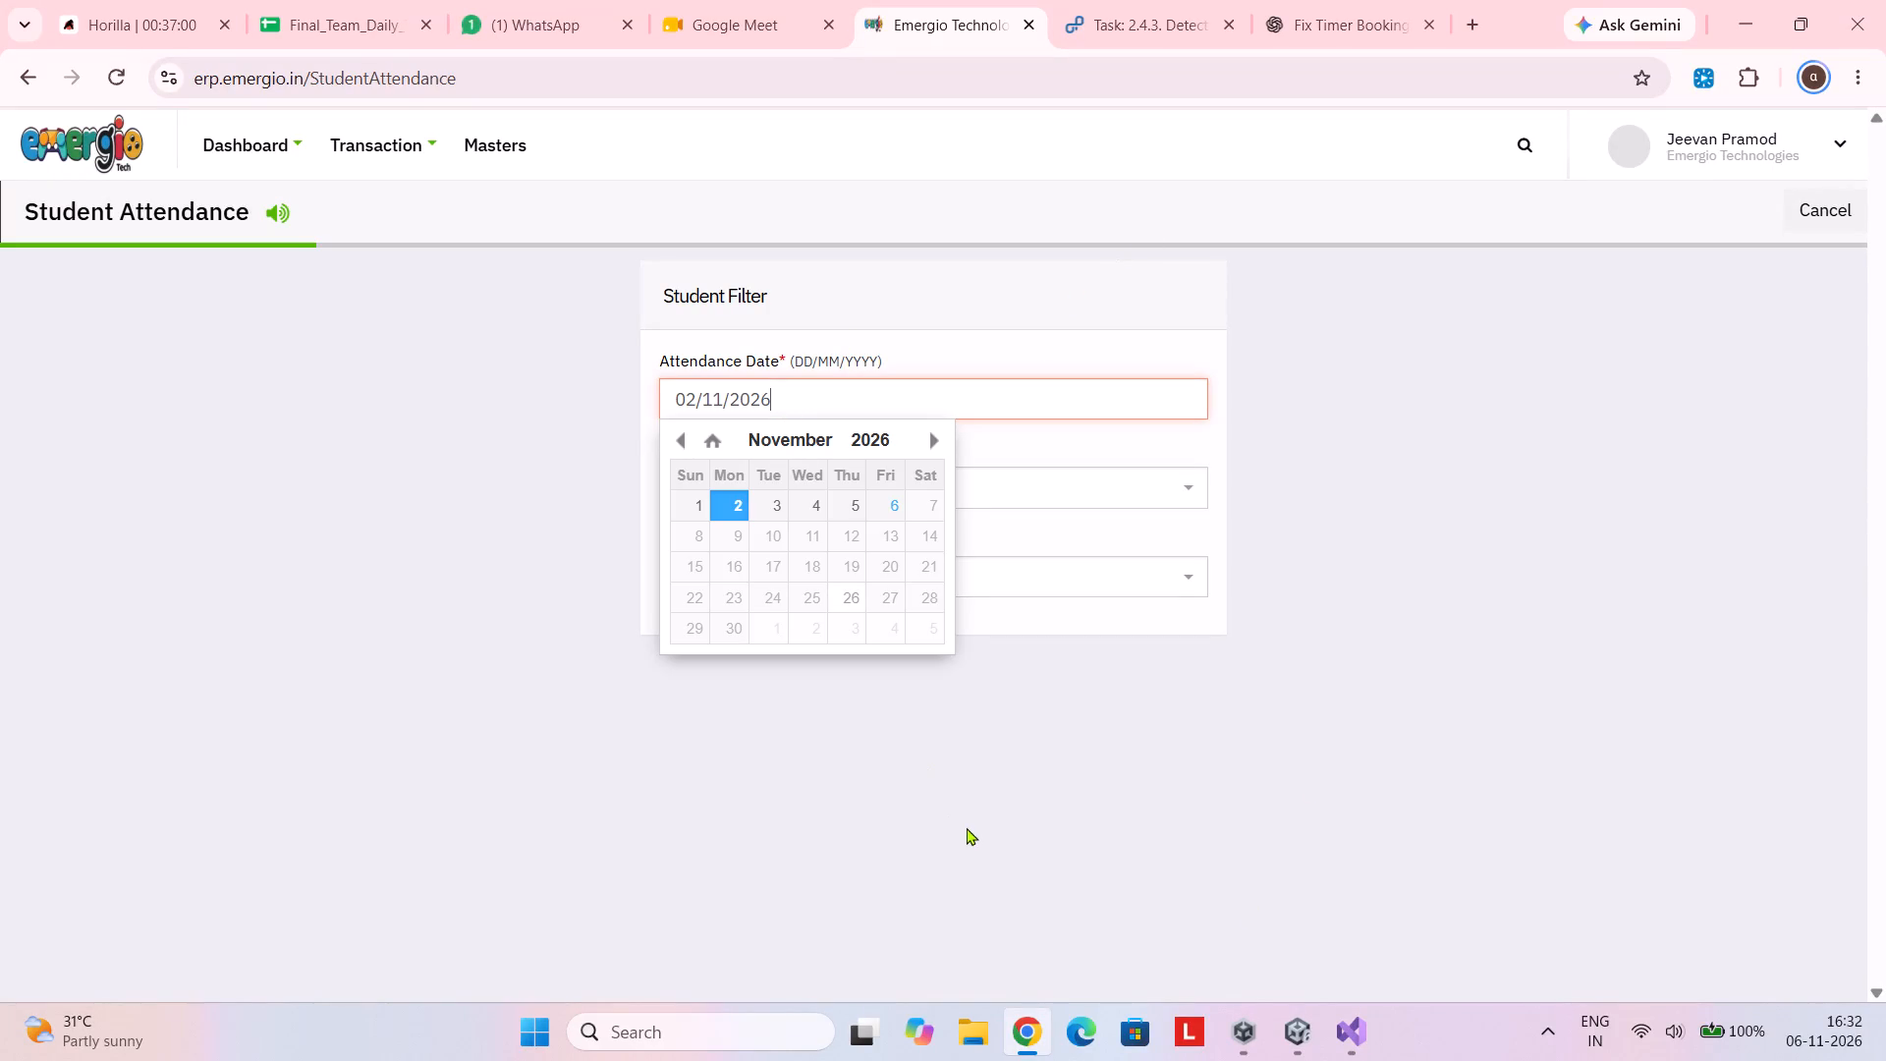
left_click(925, 721)
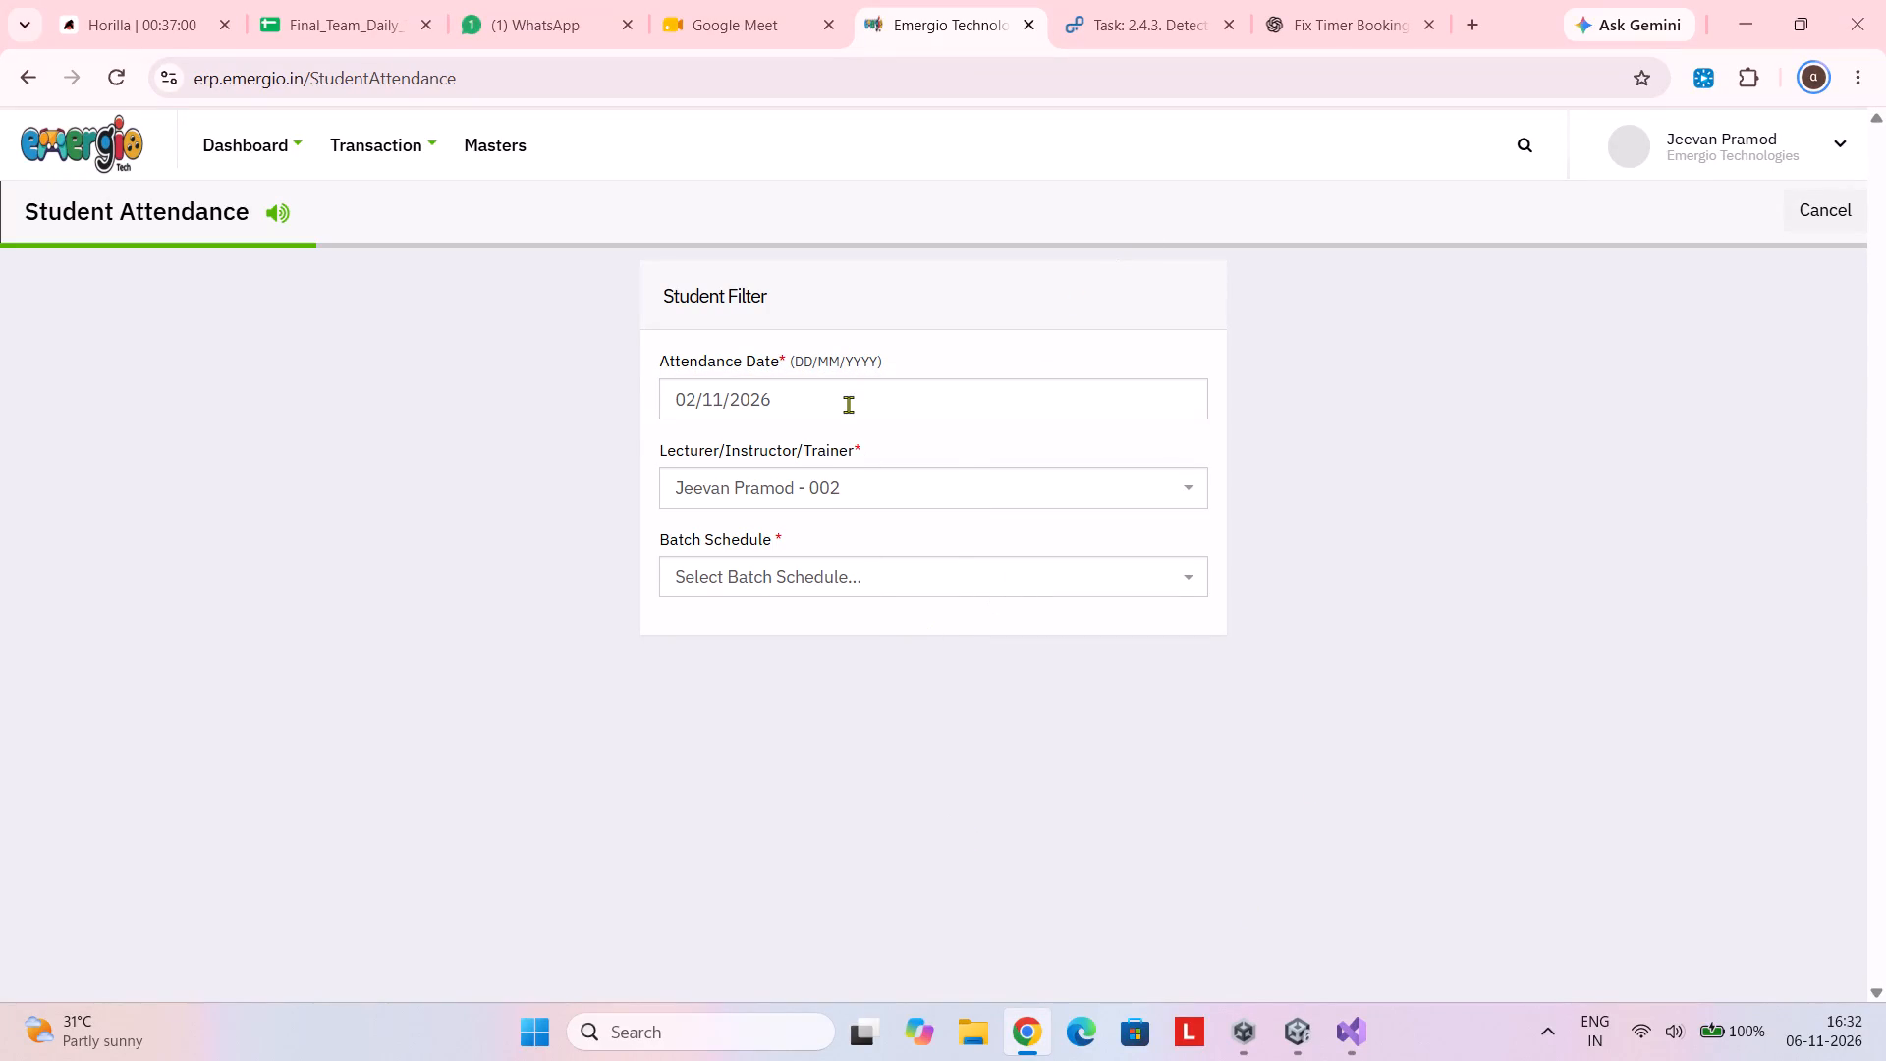
left_click(848, 404)
left_click(807, 507)
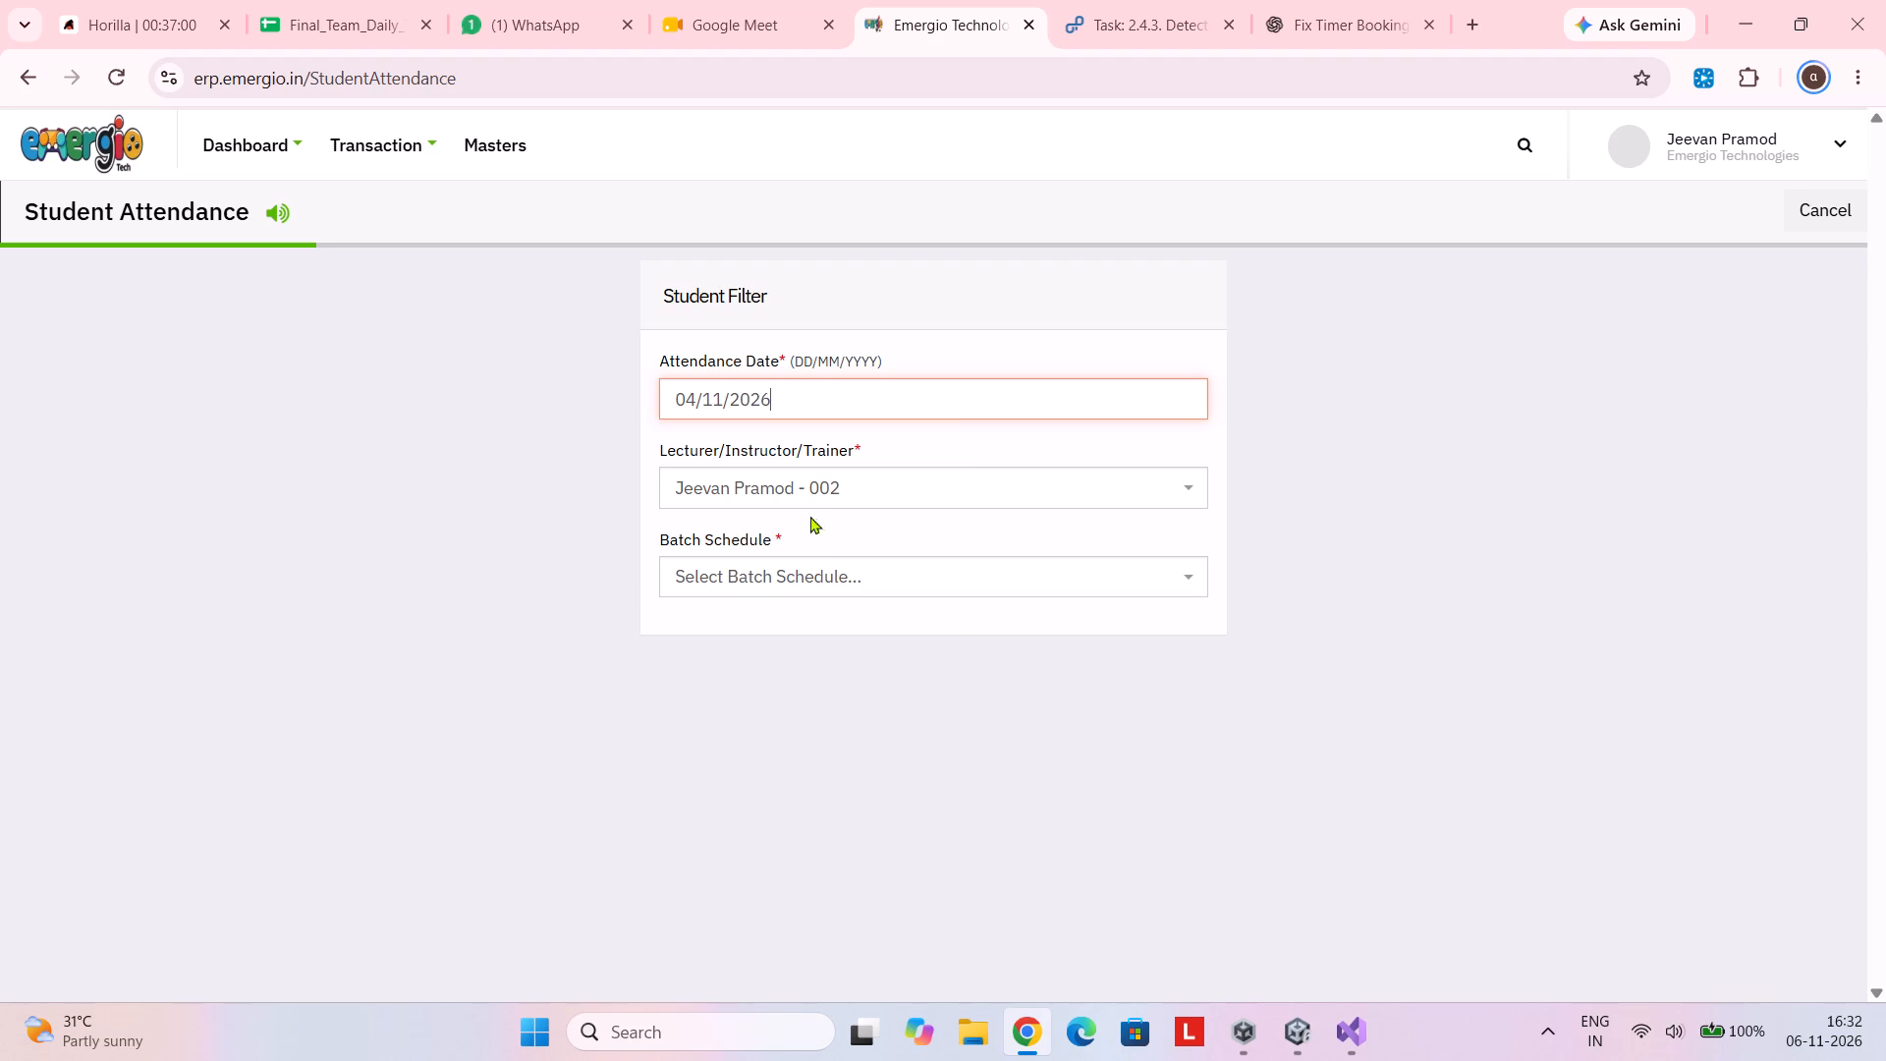
left_click(841, 579)
left_click(857, 705)
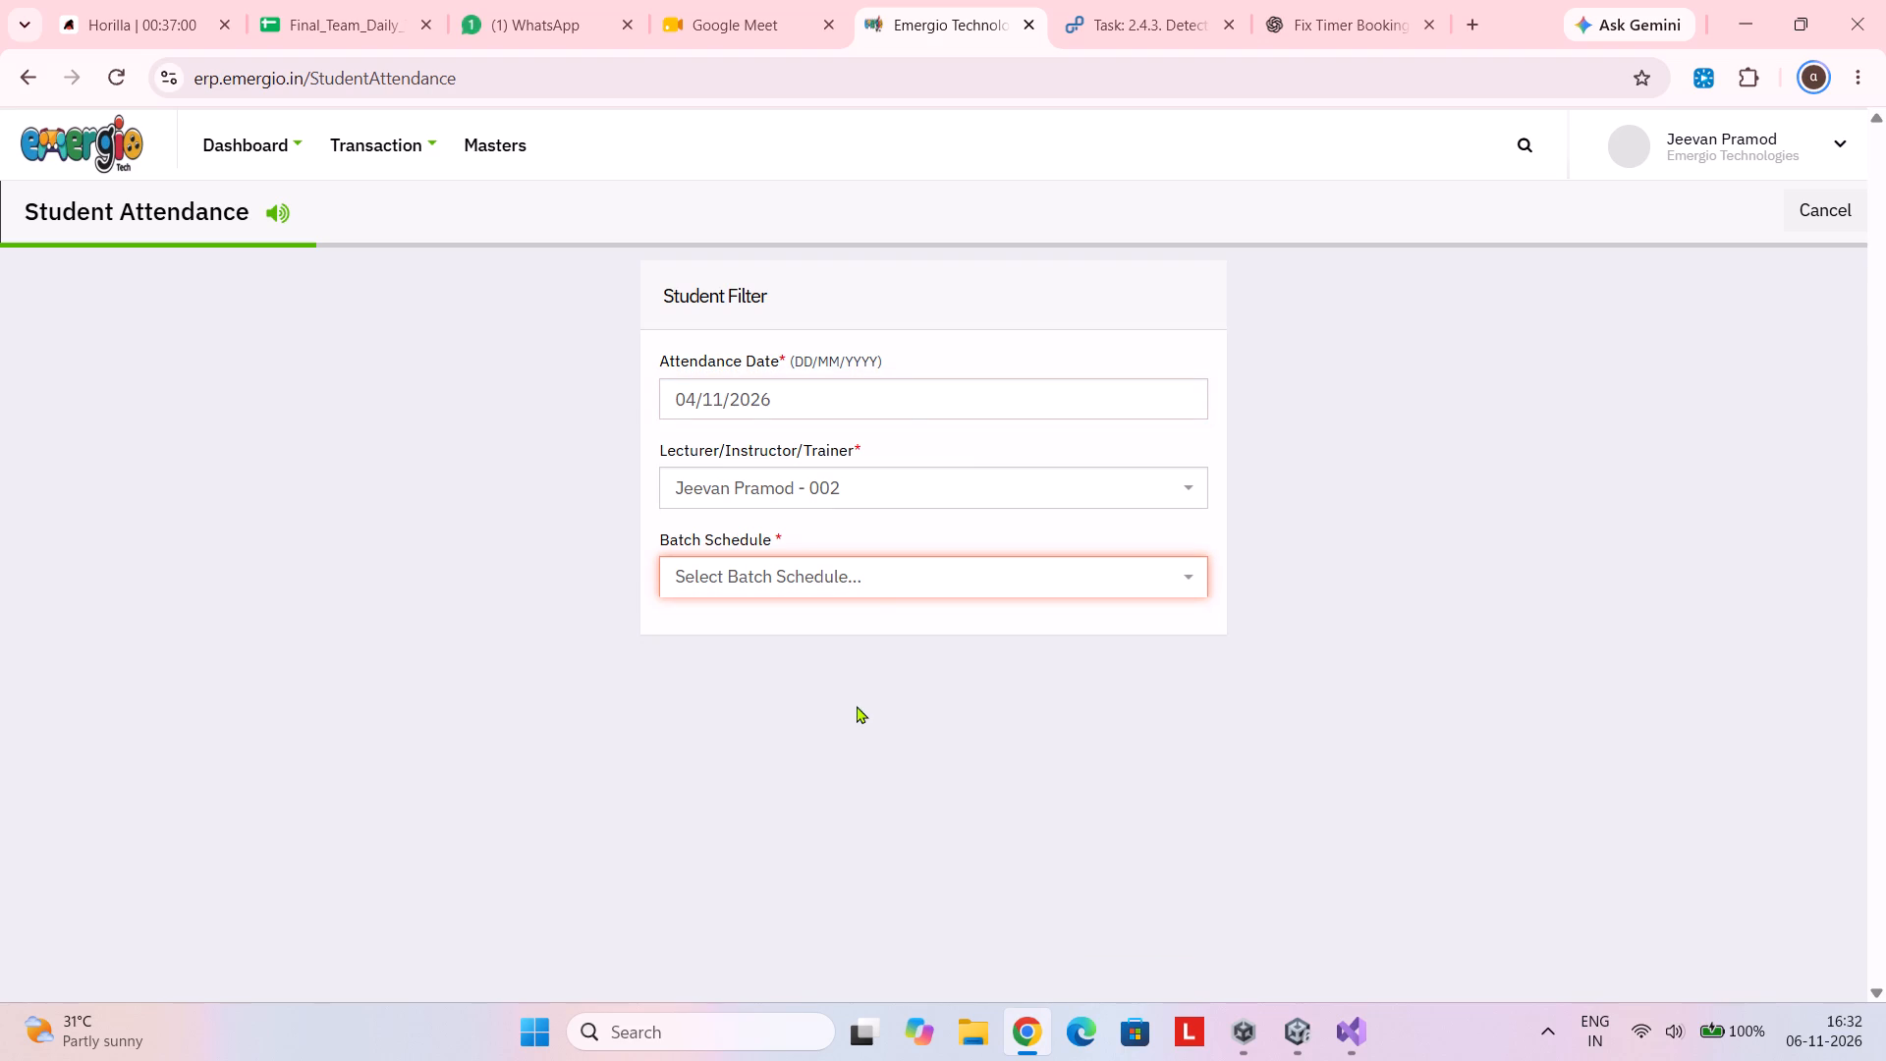
left_click(871, 594)
left_click(888, 695)
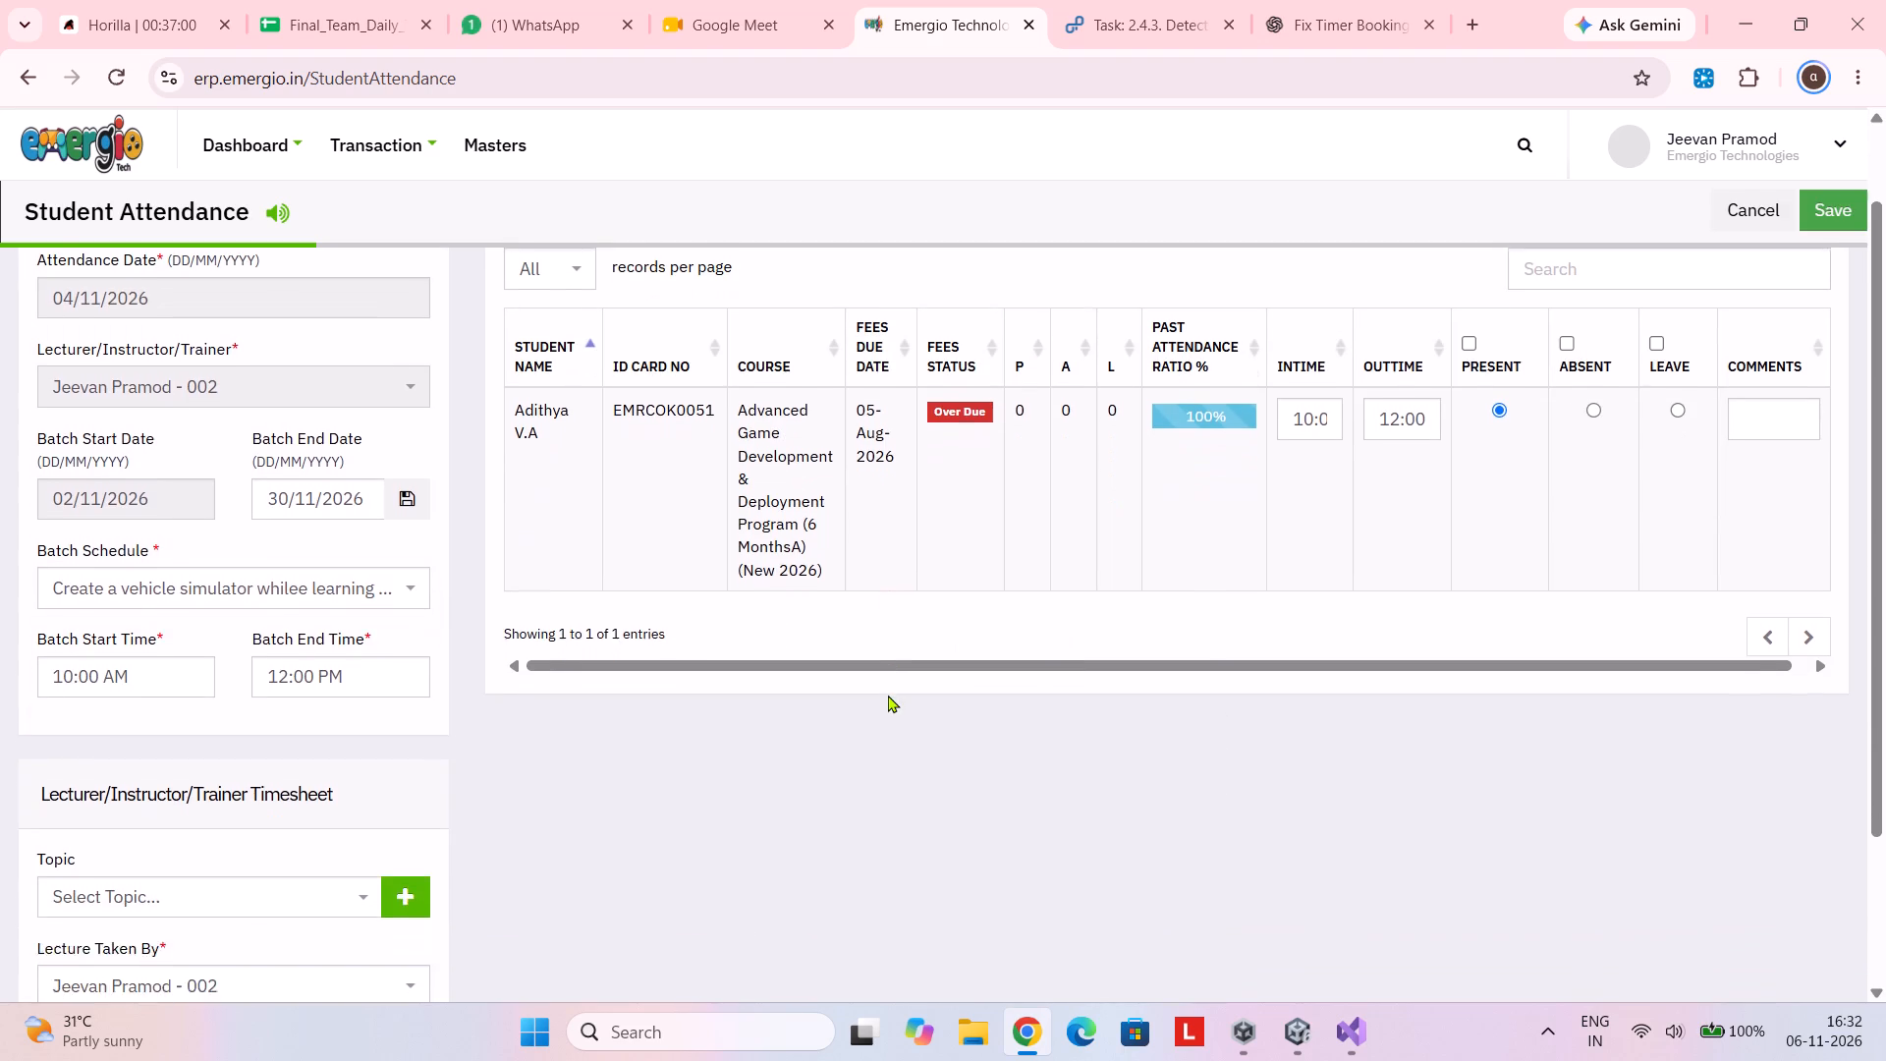
Mark the listed student as on leave and save the 04/11/2026 attendance.
left_click(1672, 509)
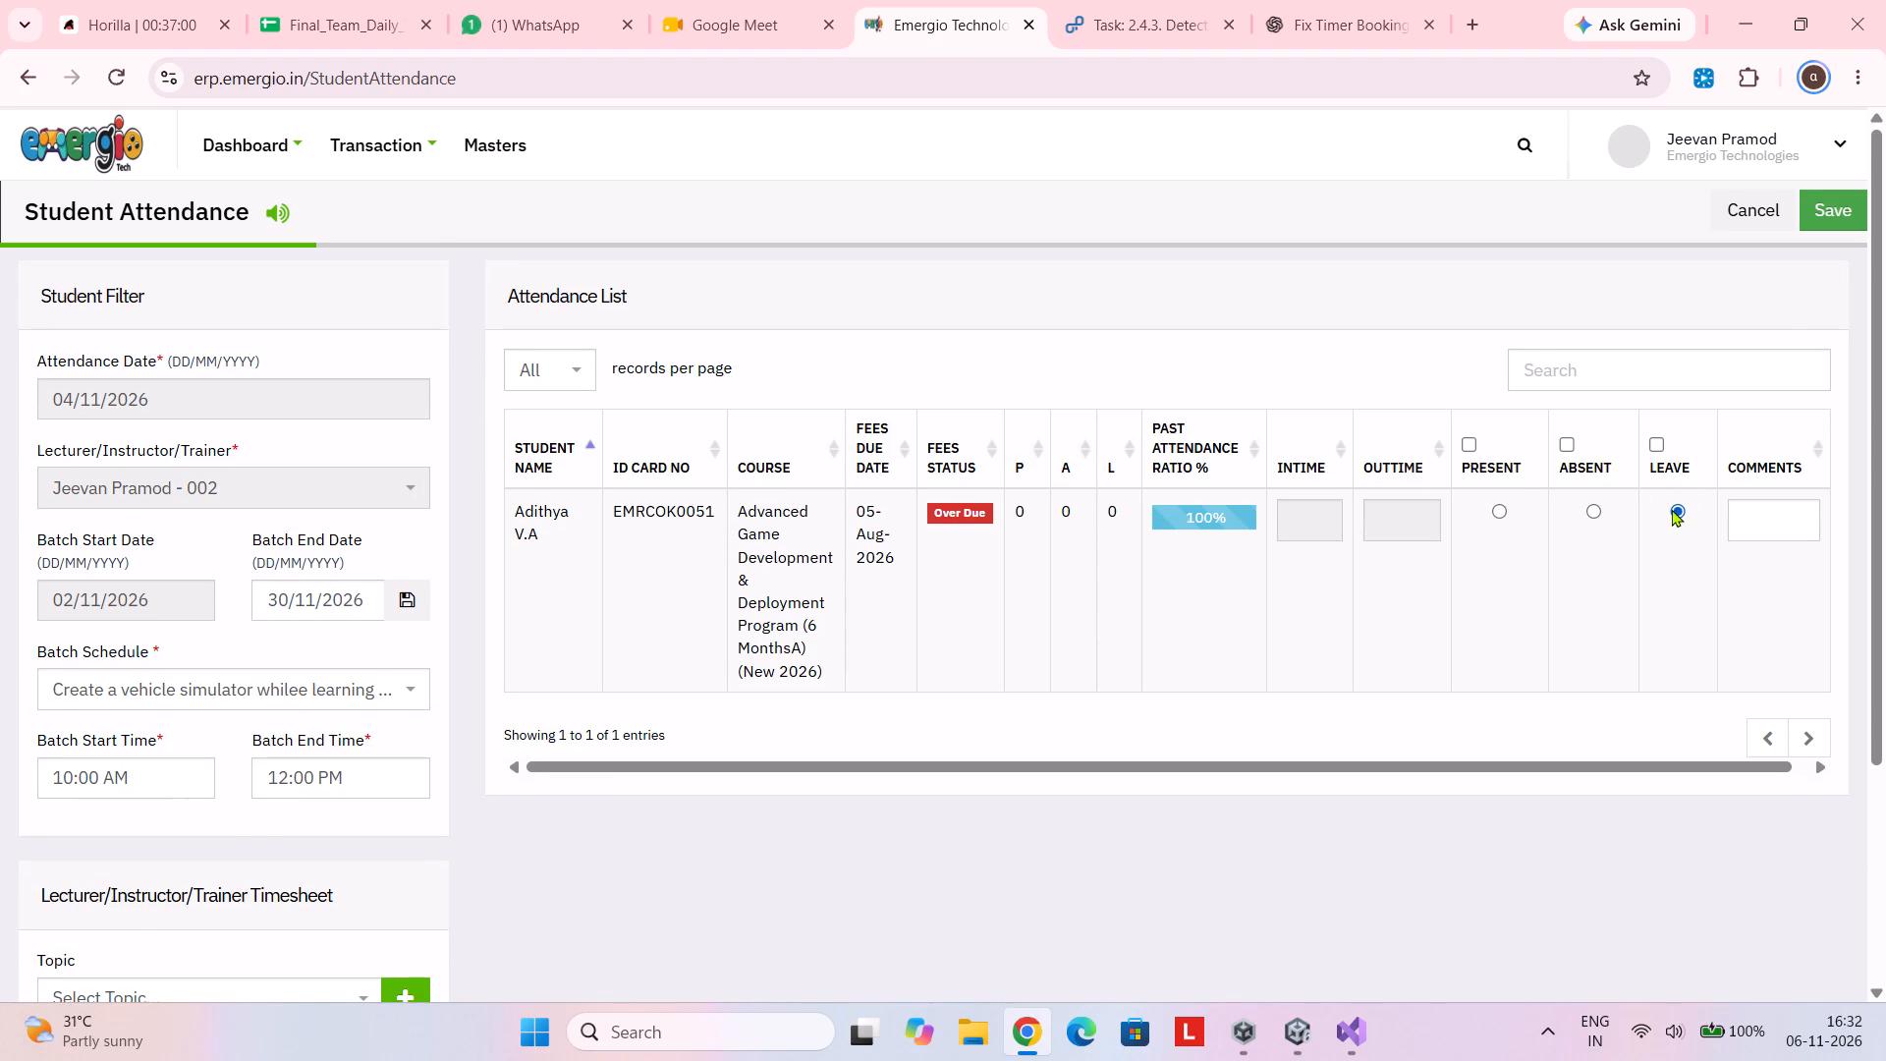
left_click(1842, 207)
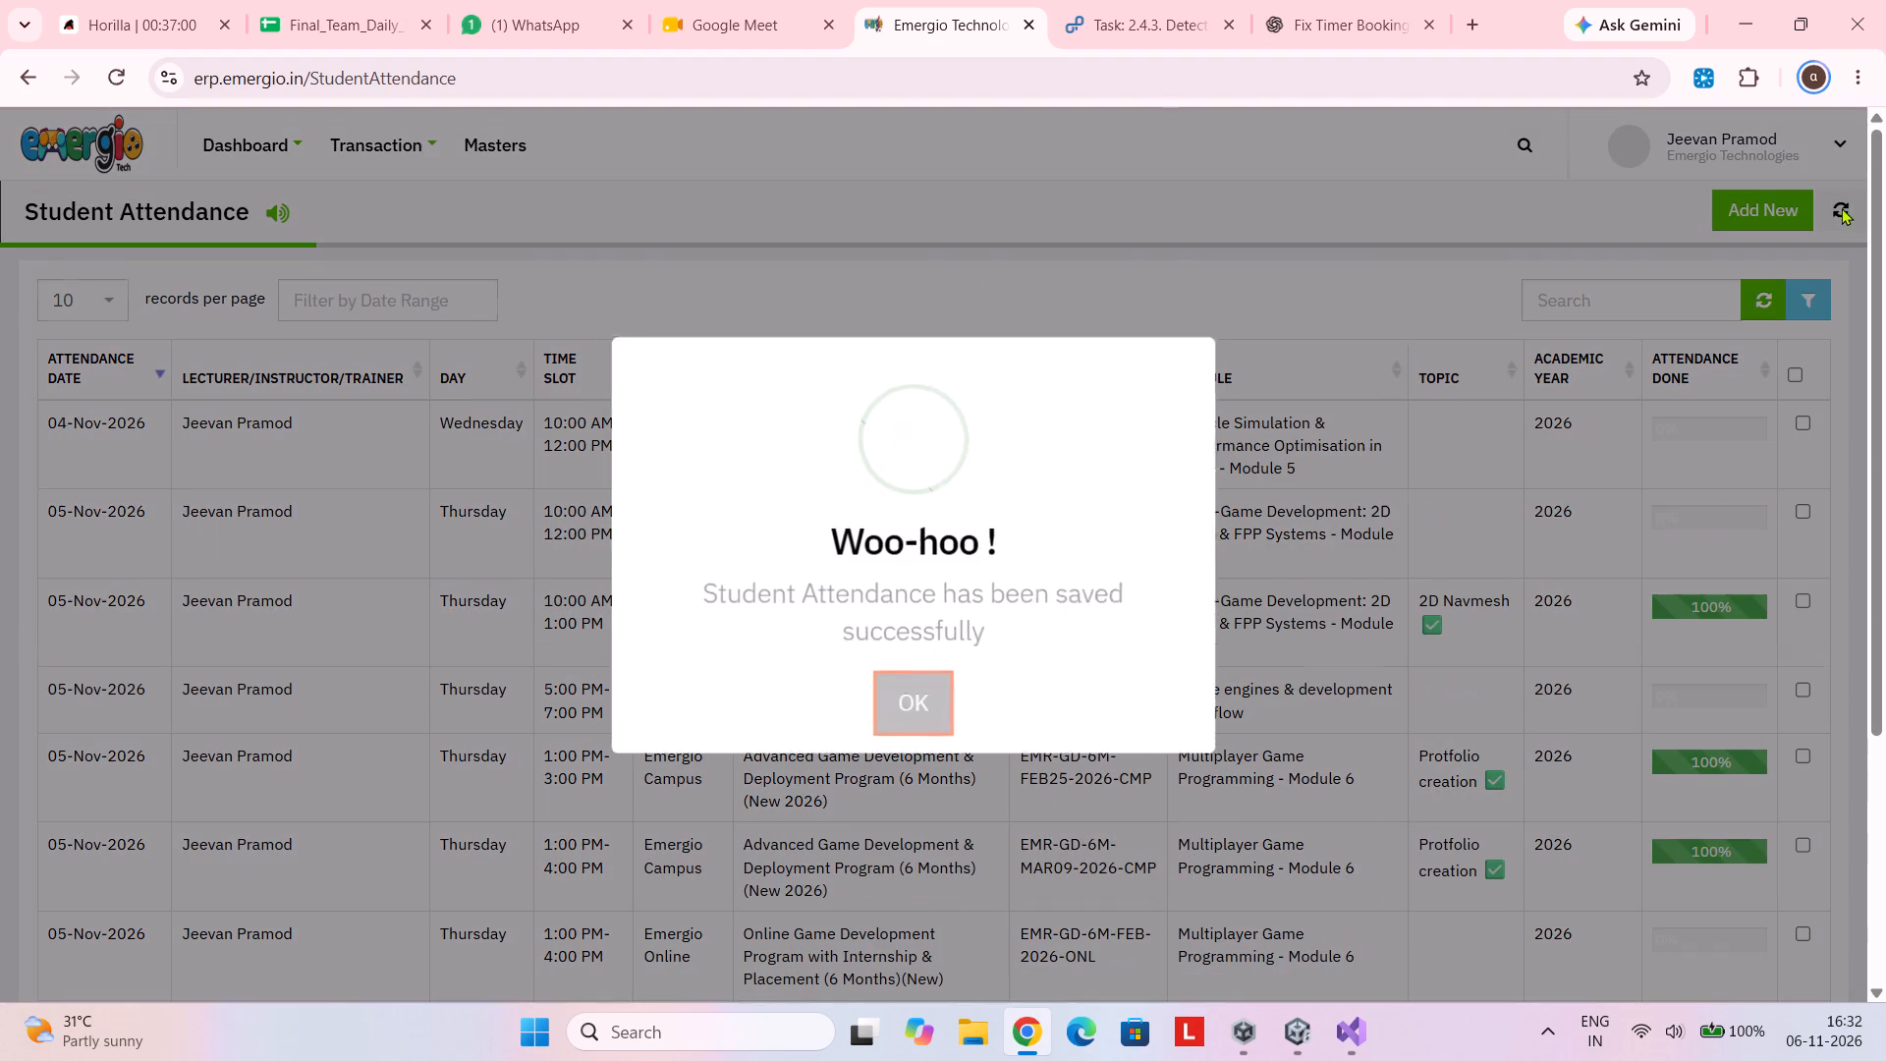
left_click(877, 713)
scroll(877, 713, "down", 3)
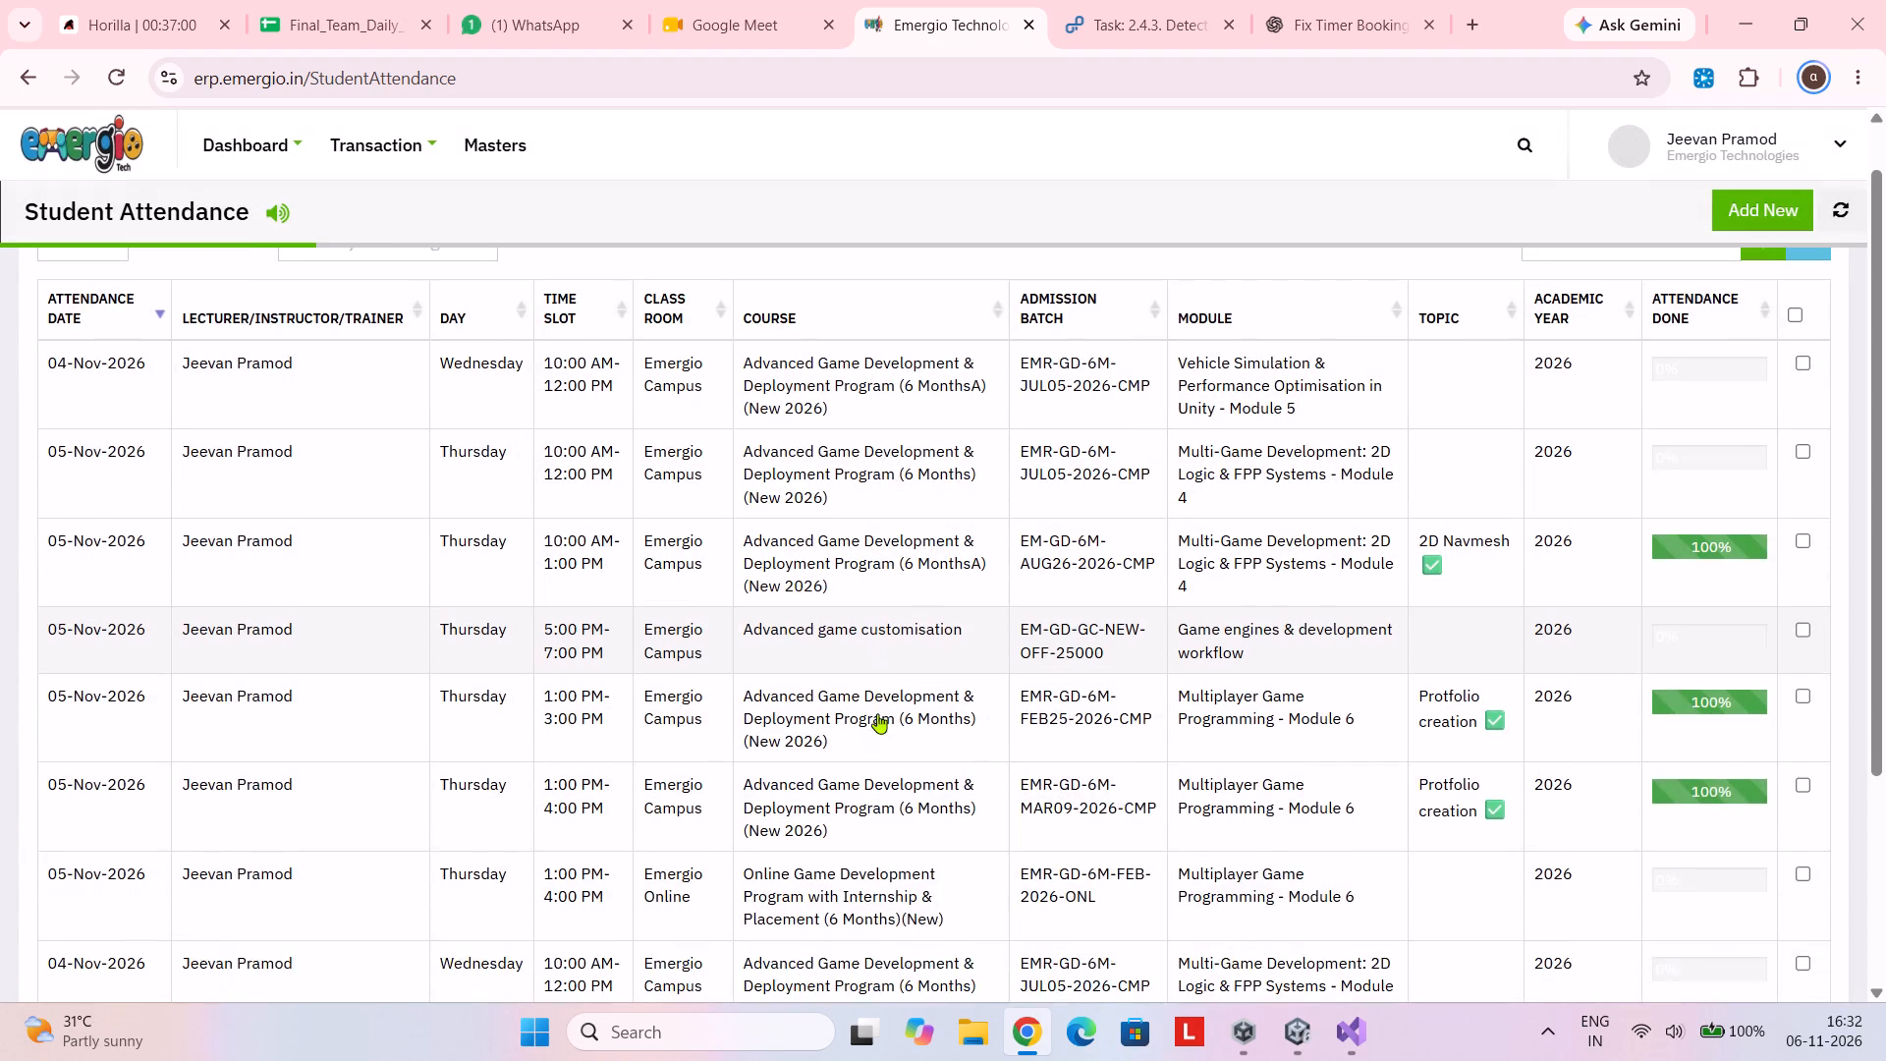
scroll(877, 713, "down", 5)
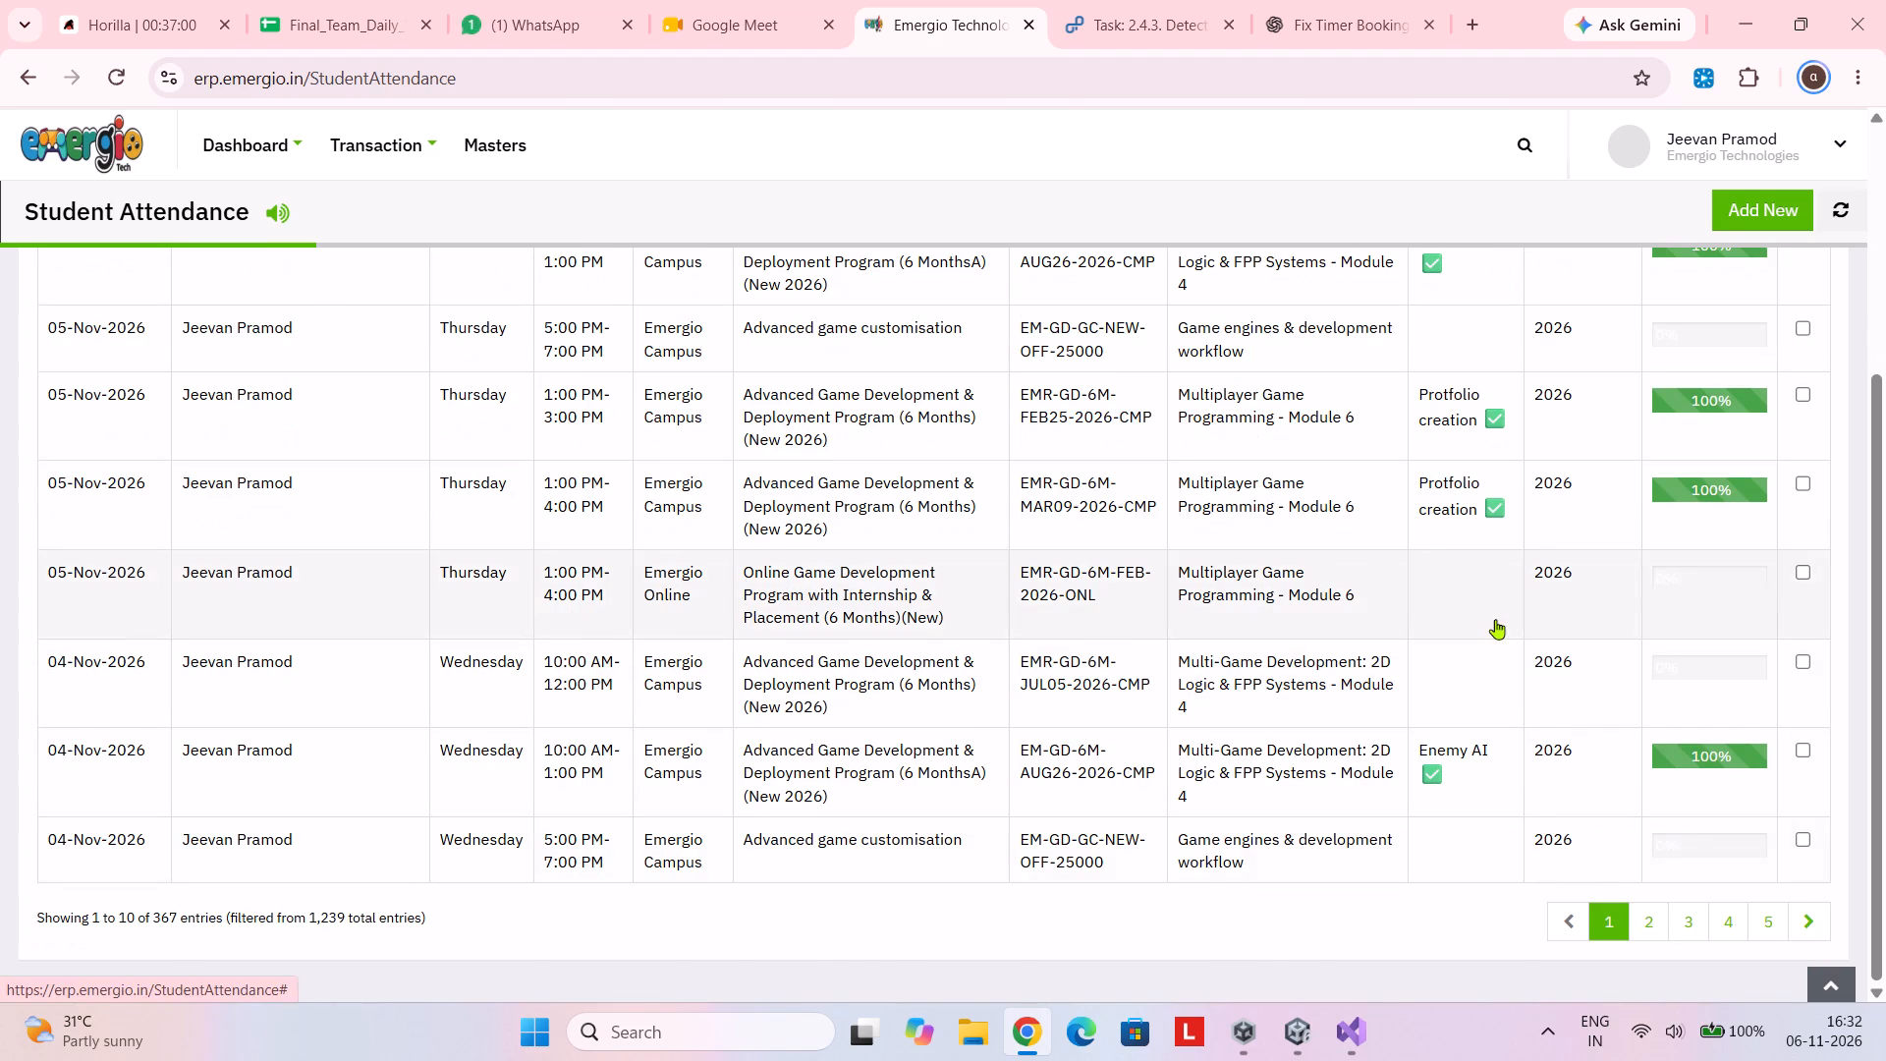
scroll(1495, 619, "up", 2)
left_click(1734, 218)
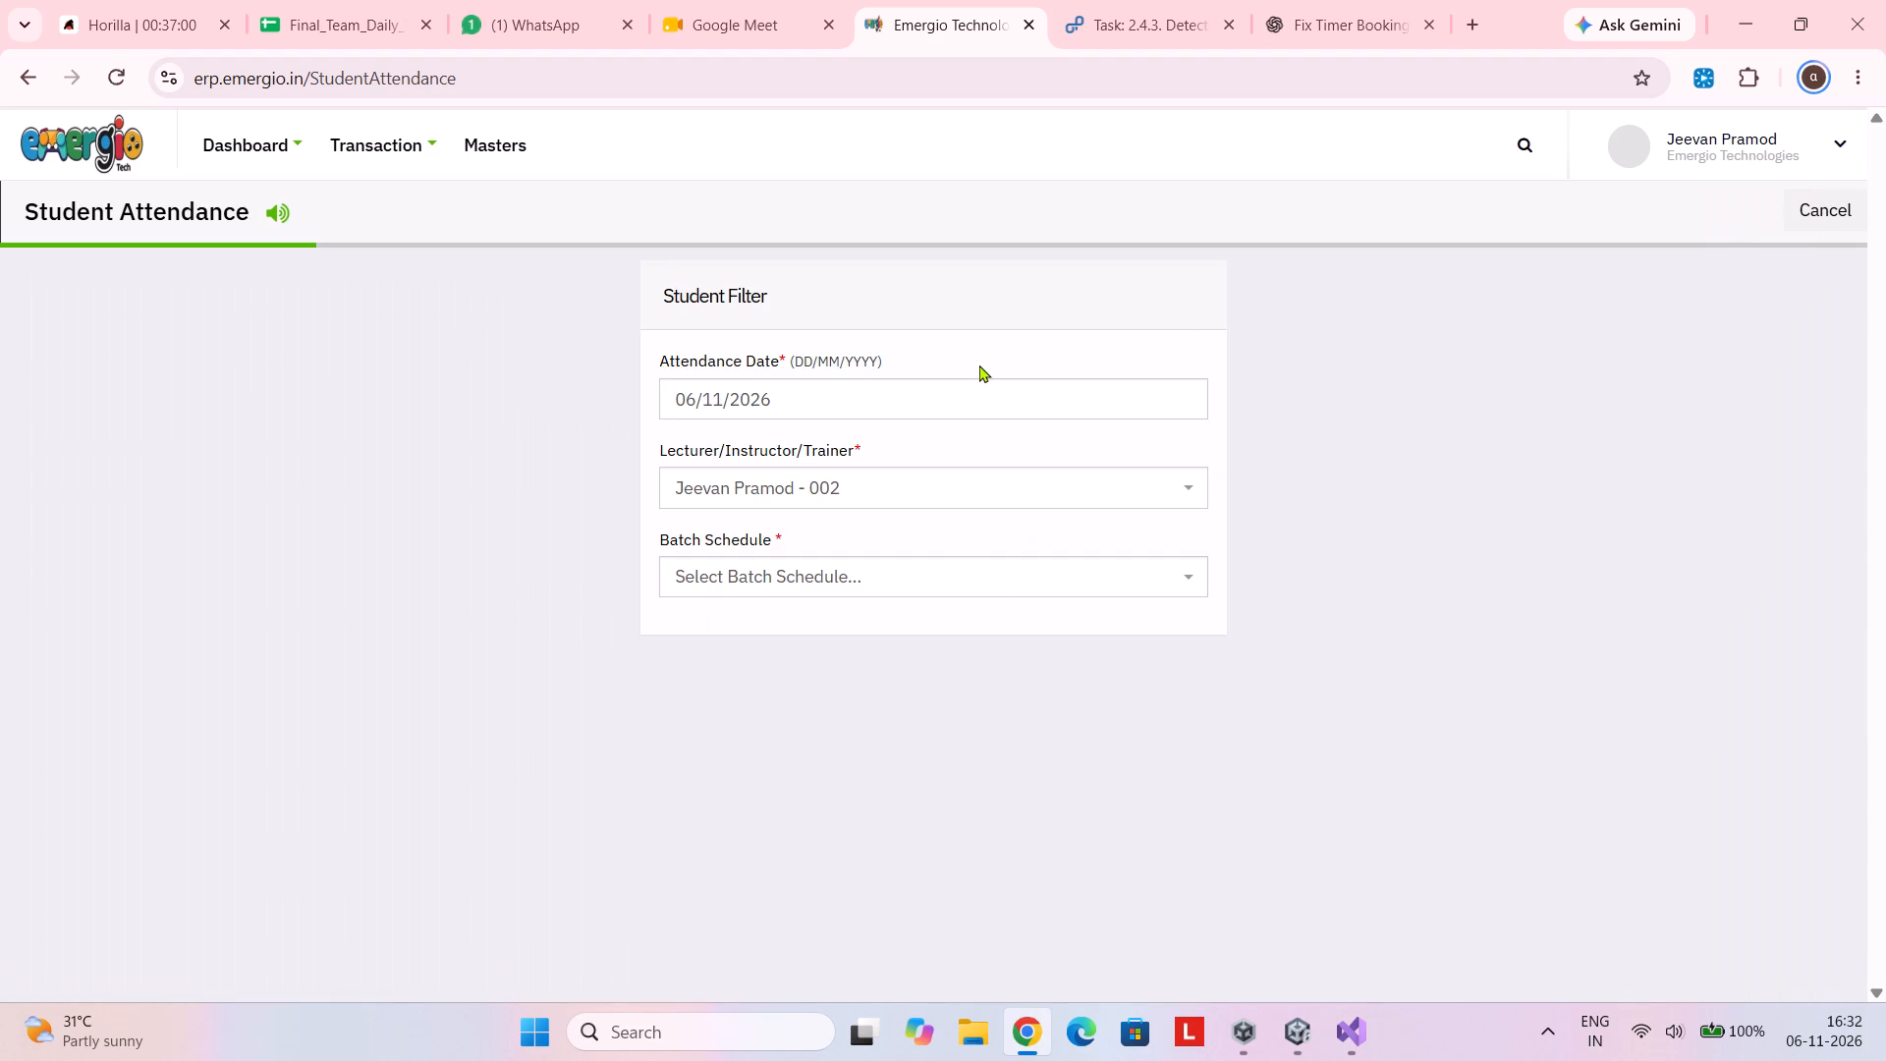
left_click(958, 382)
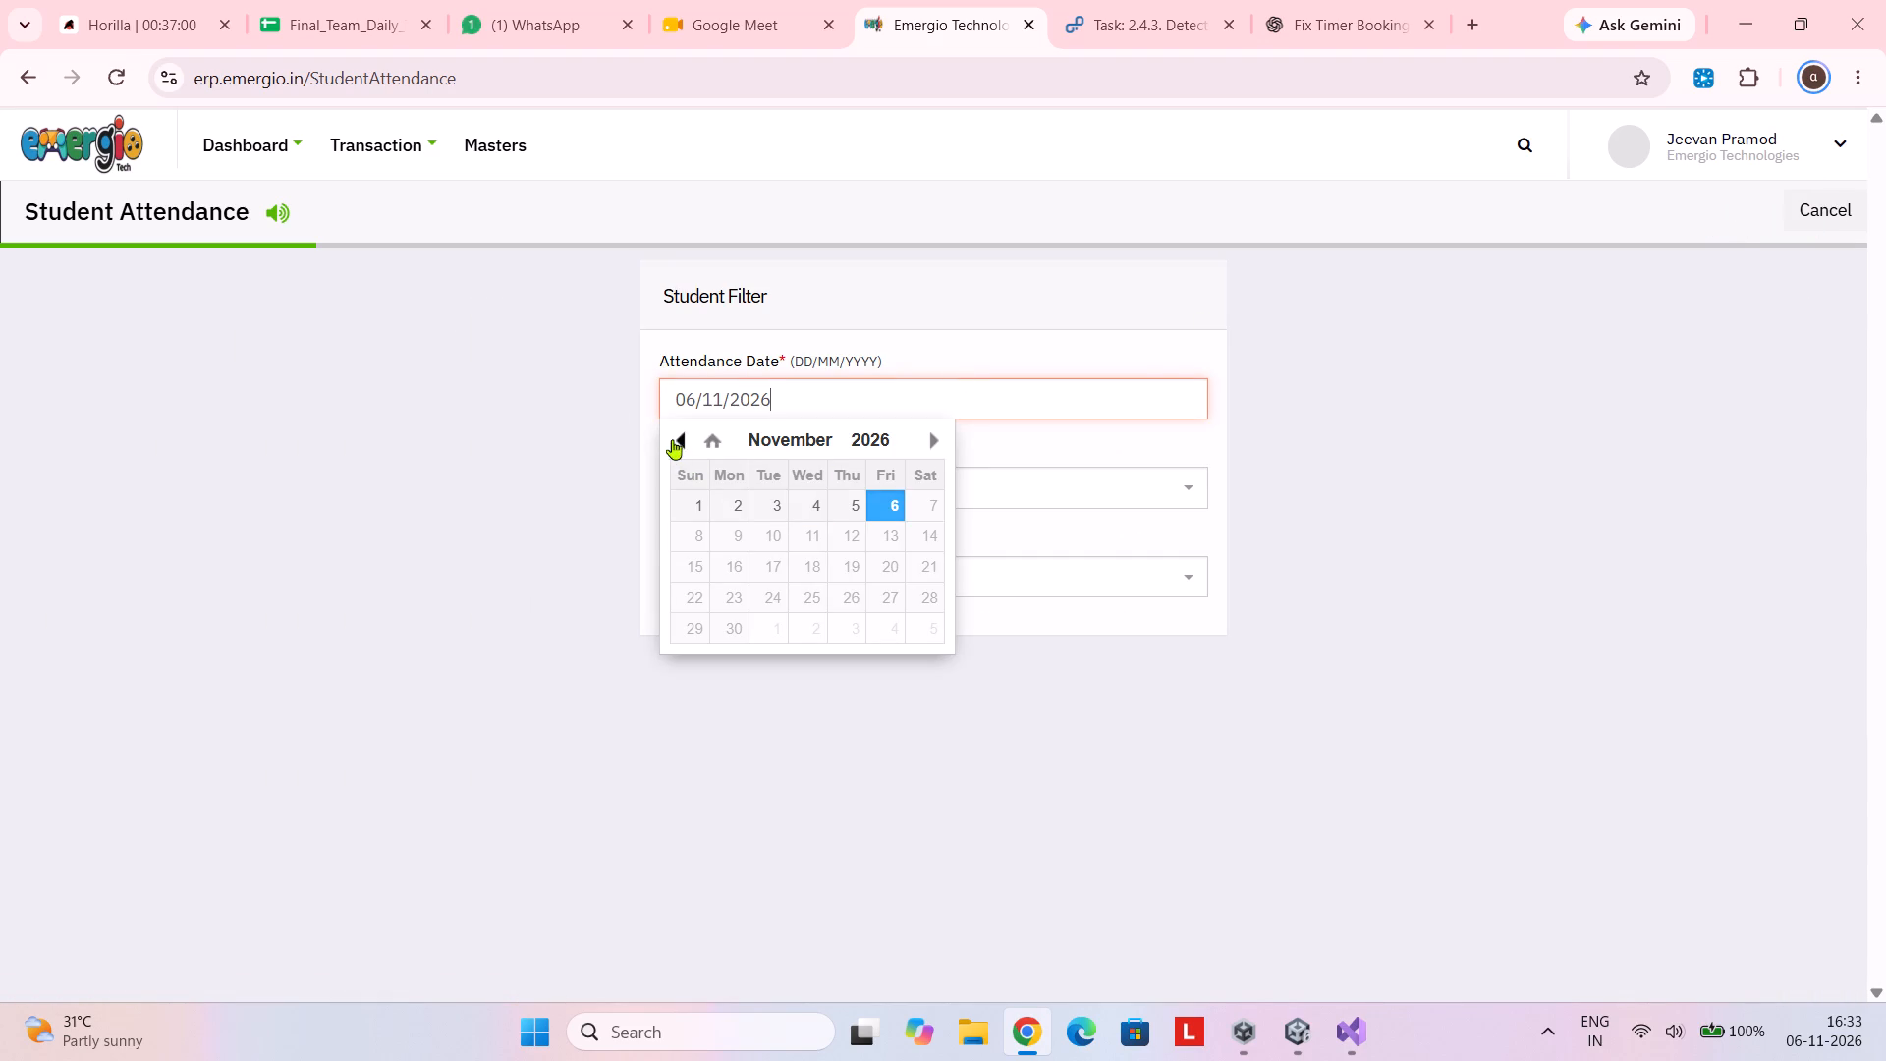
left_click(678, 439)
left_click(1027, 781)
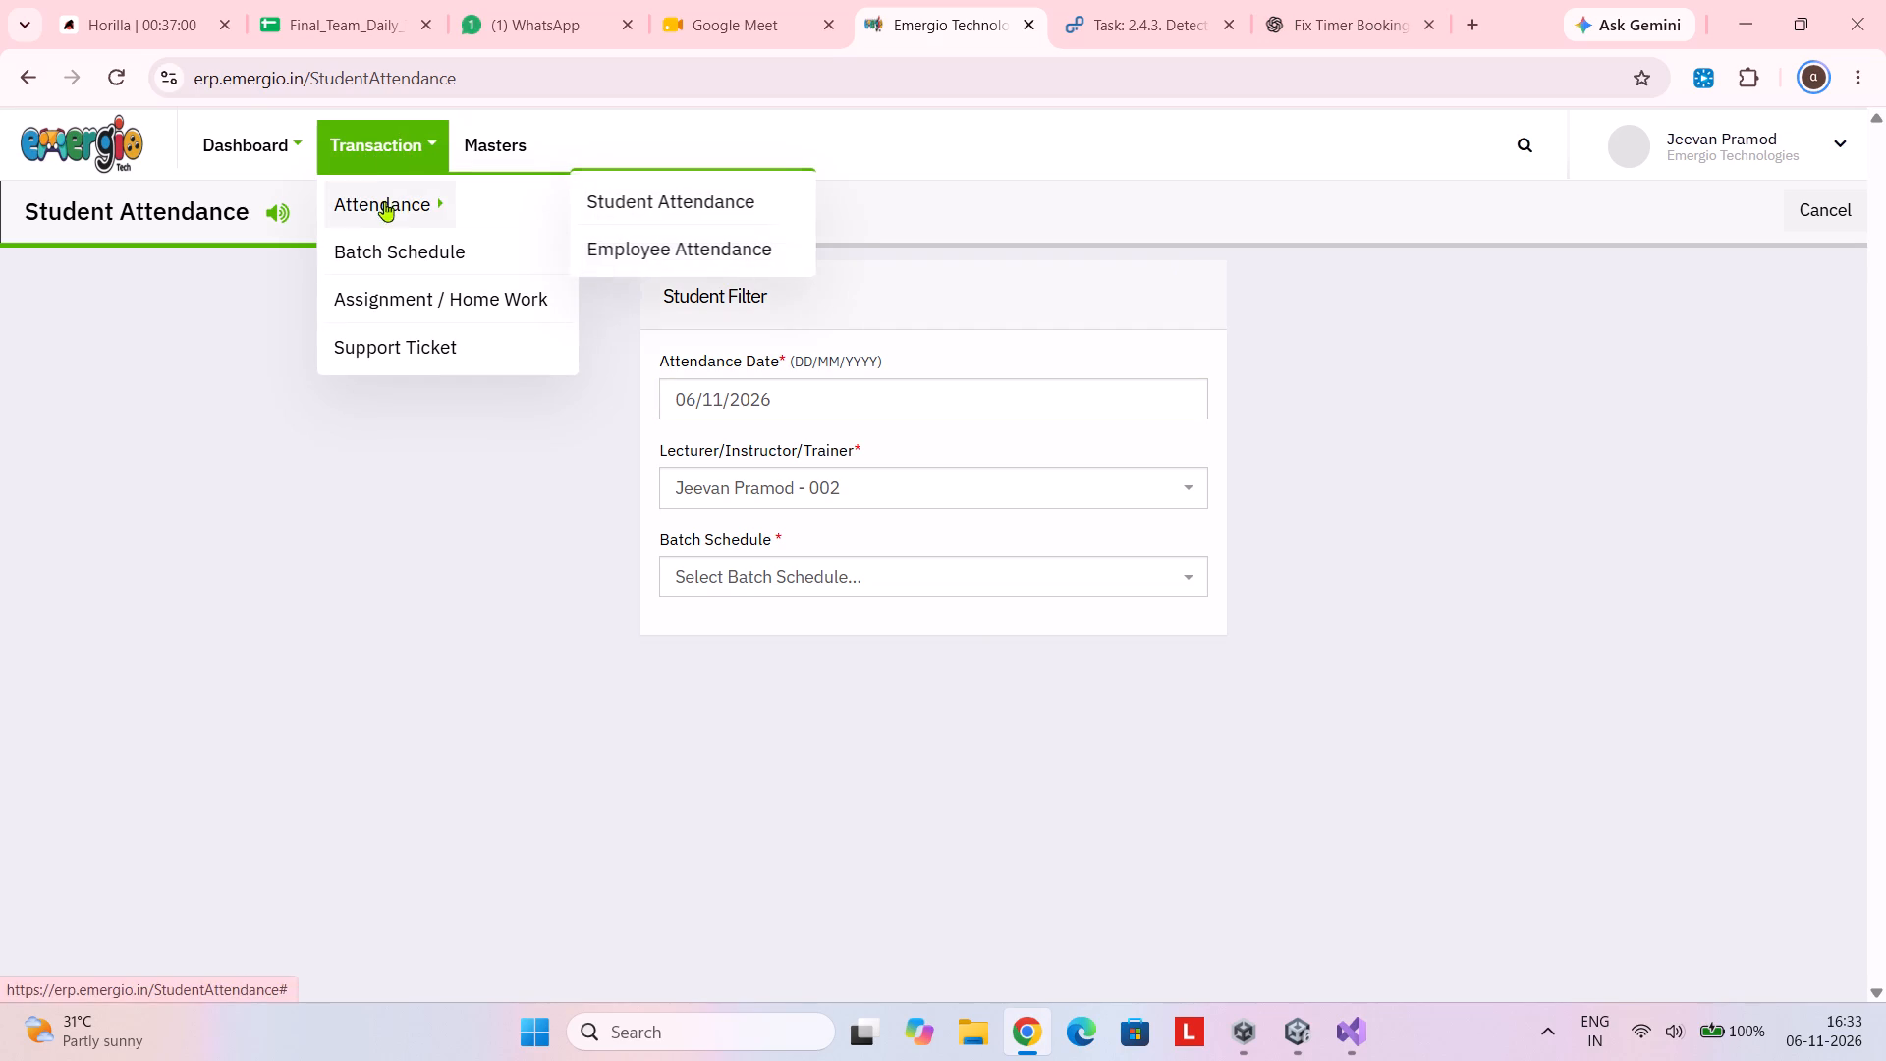
Open the student attendance list and go to page 3 of the records.
left_click(687, 215)
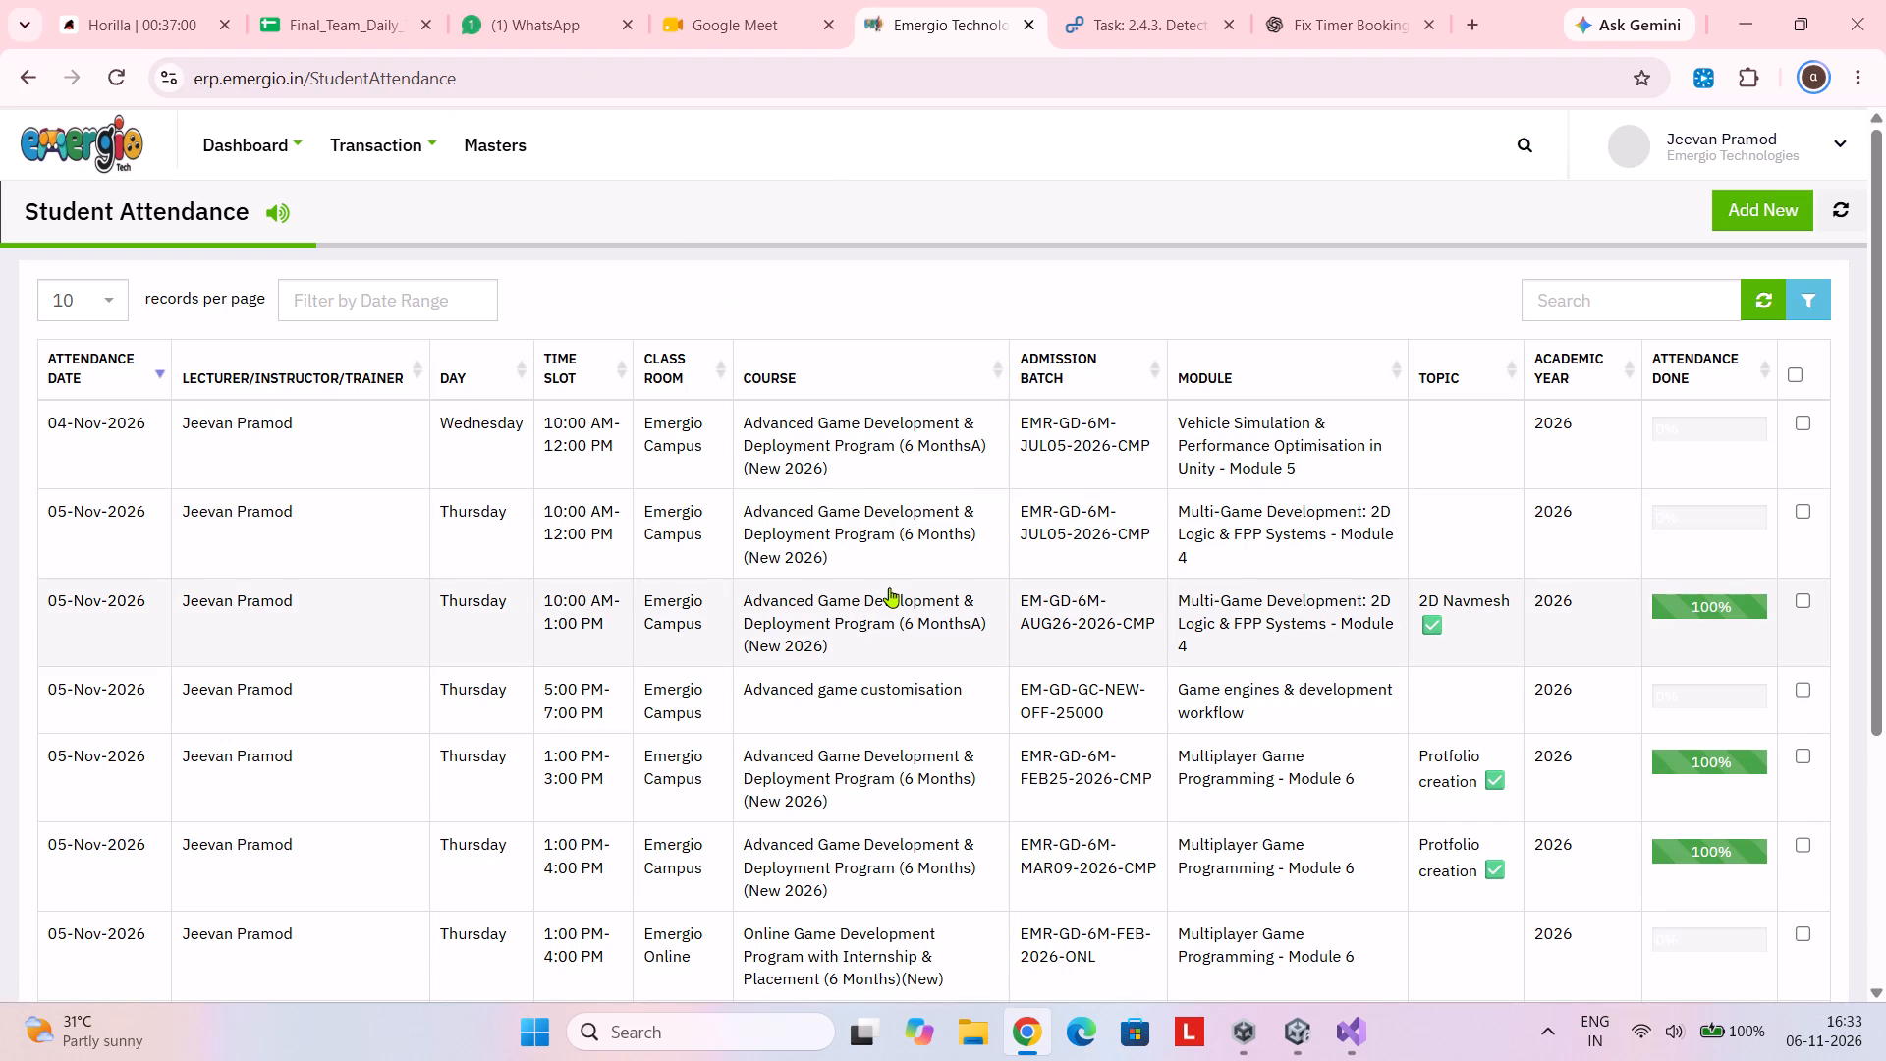
scroll(889, 587, "down", 4)
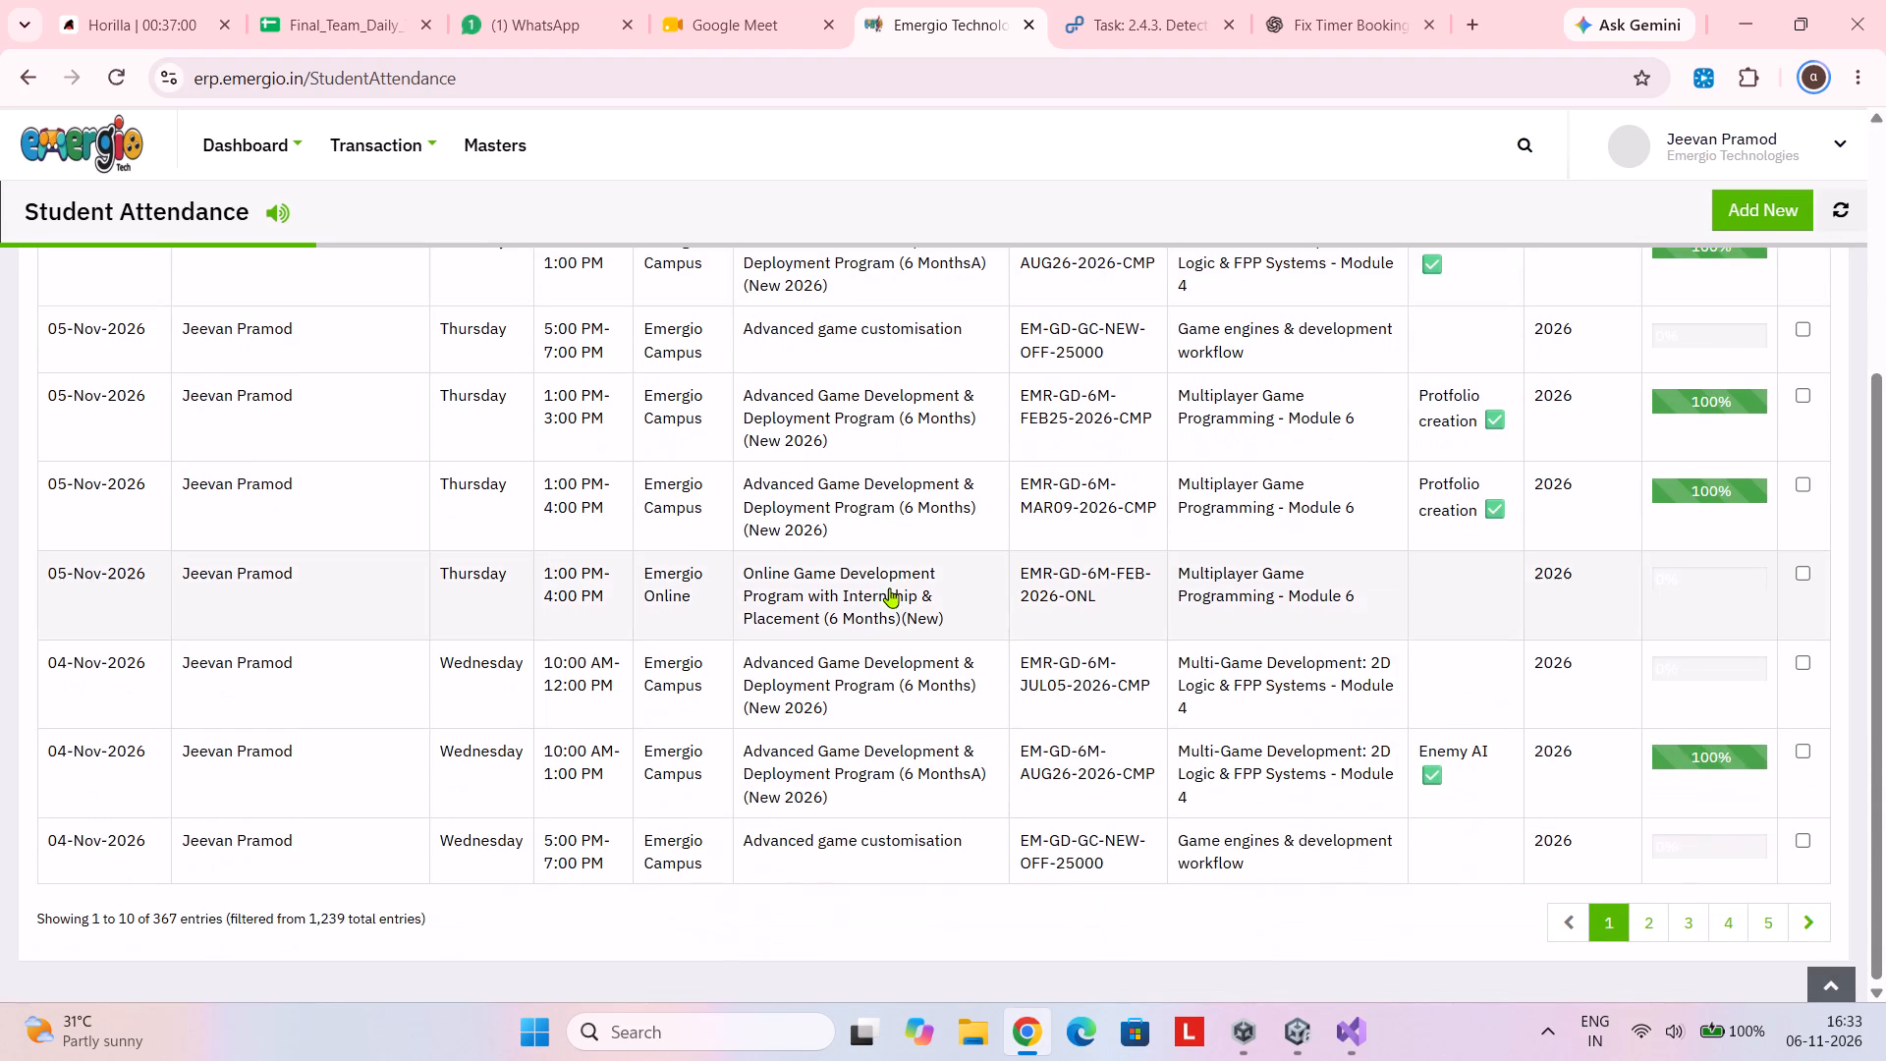
left_click(1652, 915)
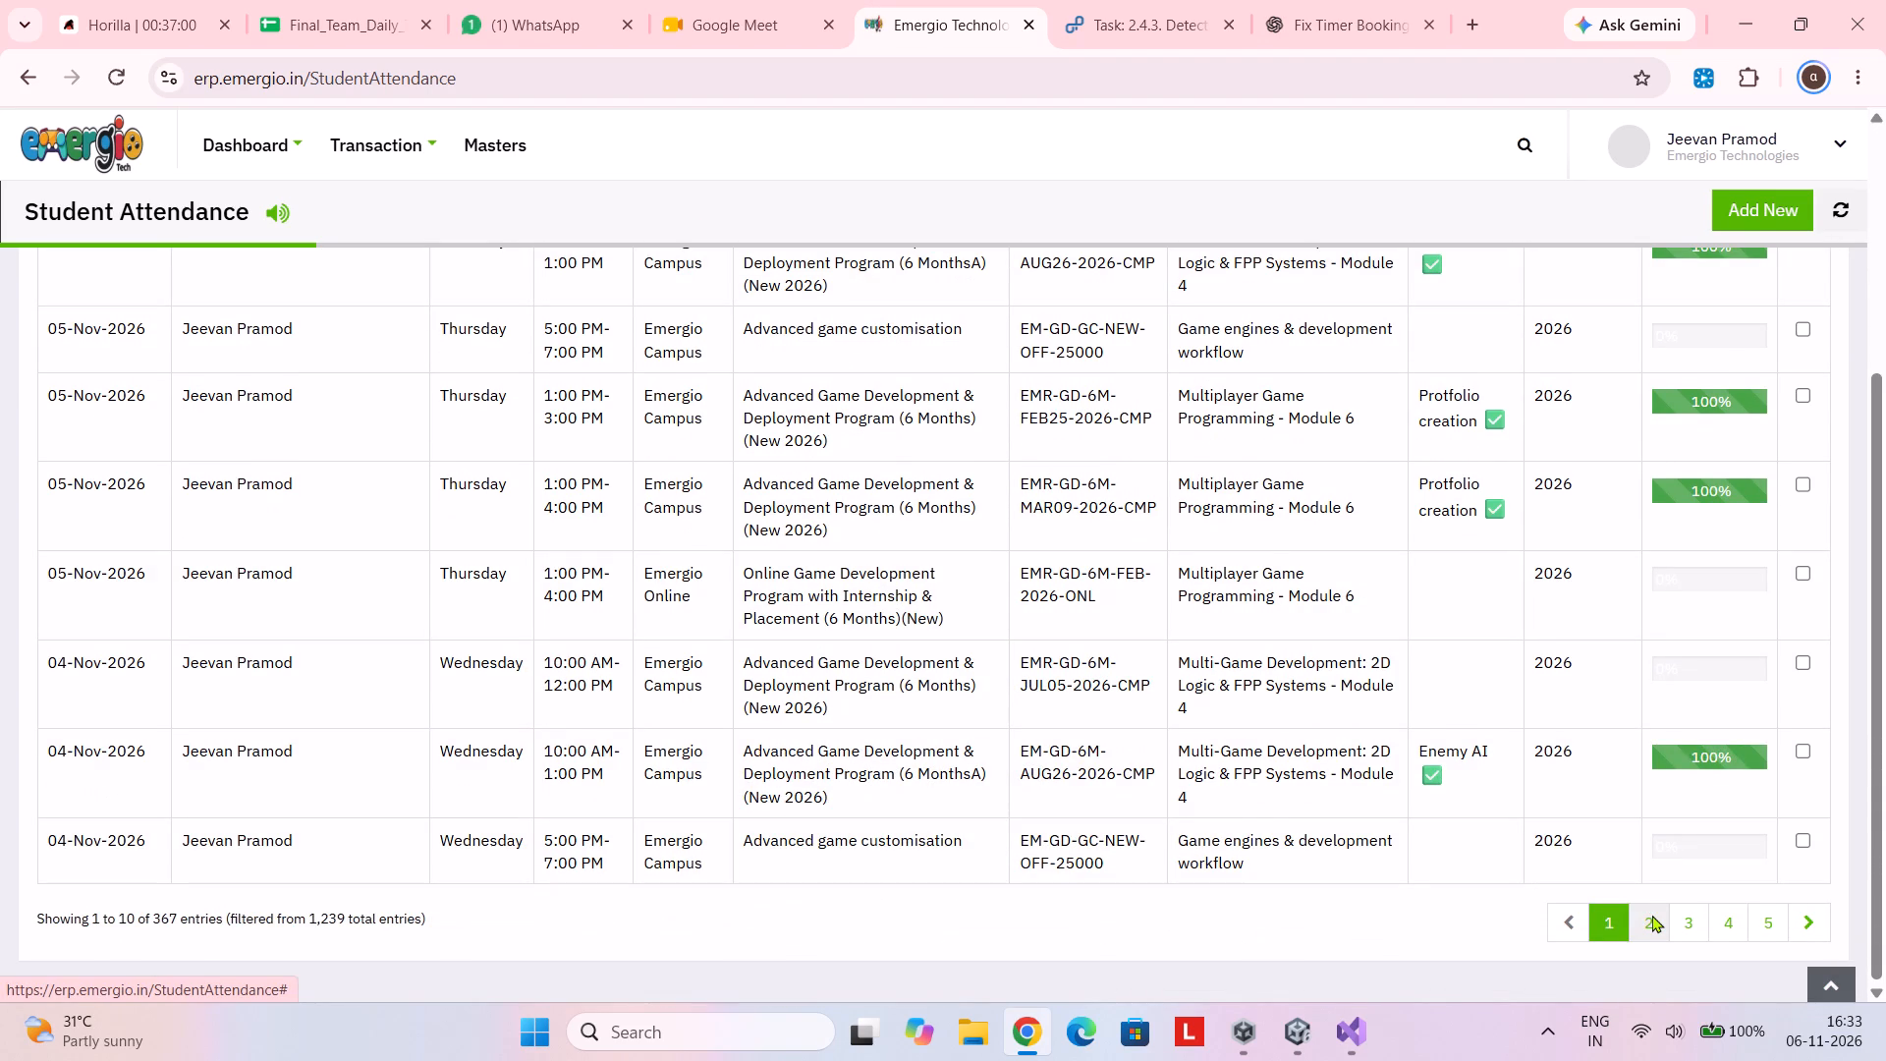
left_click(1703, 927)
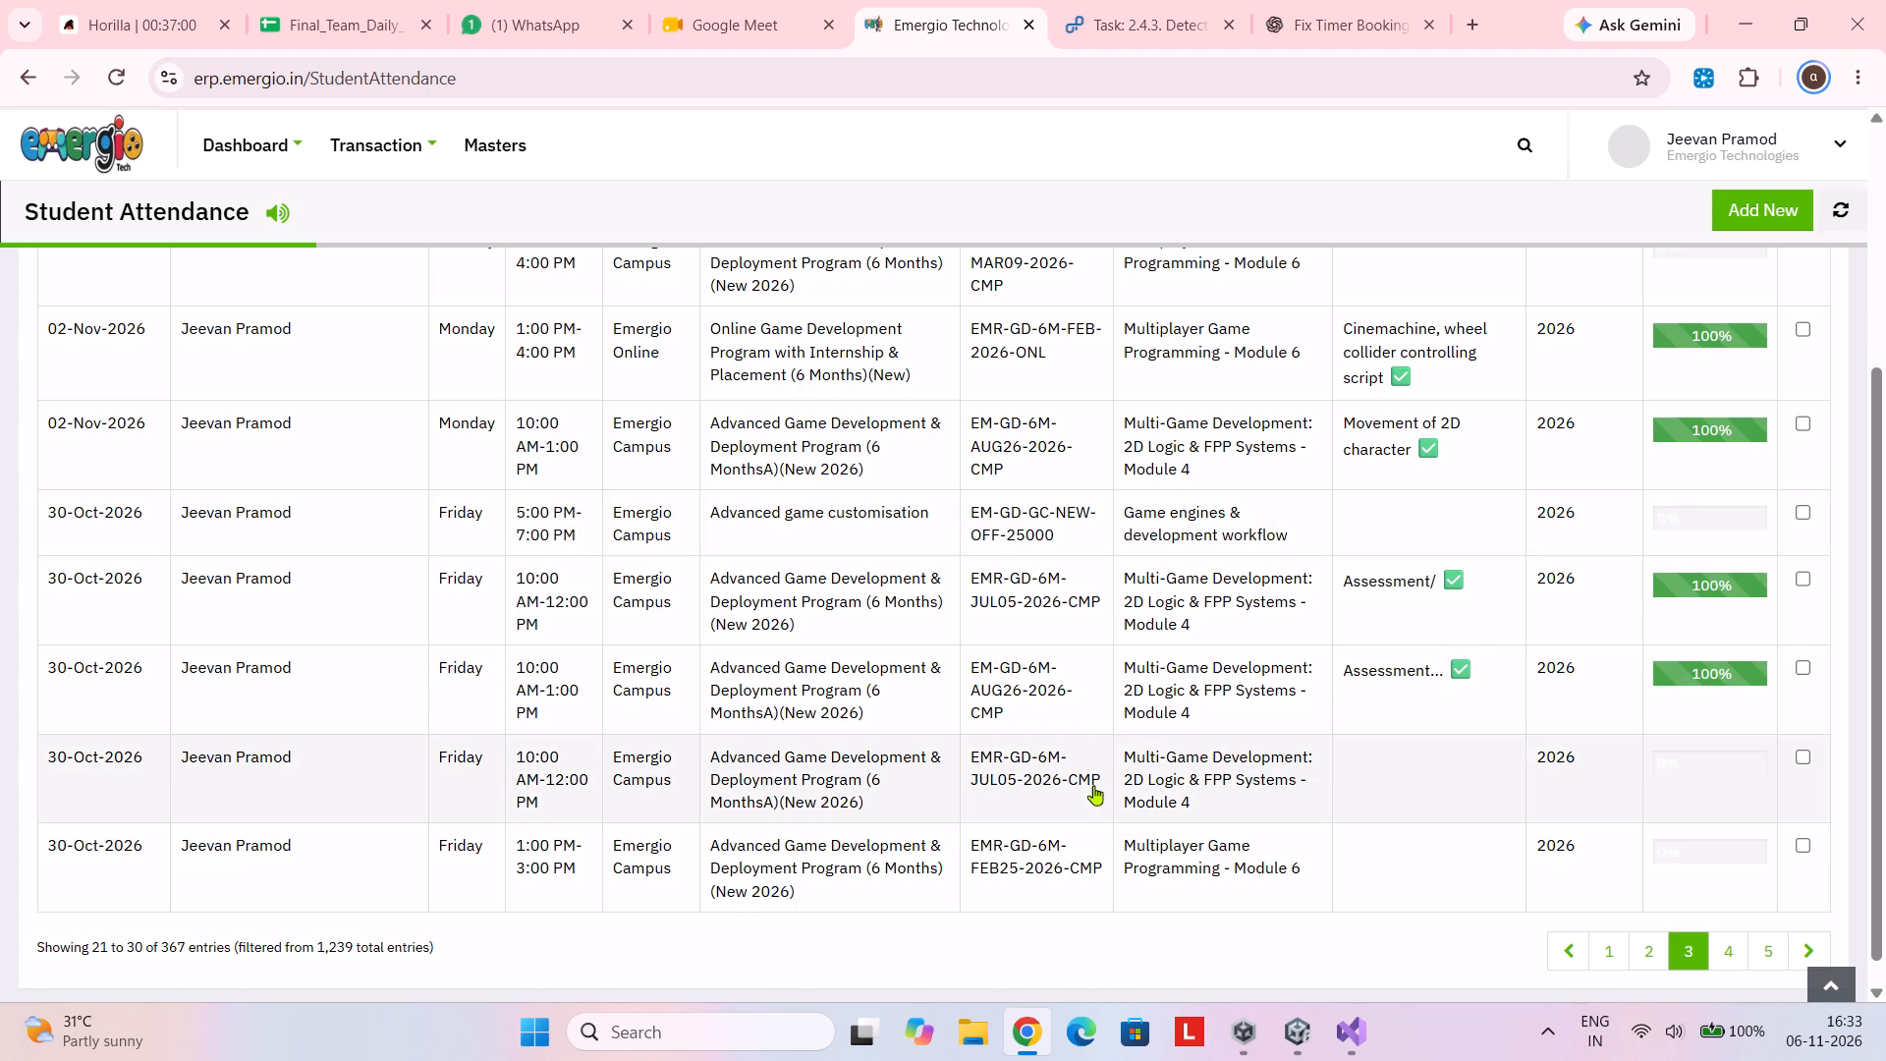
Open the 30-Oct-2026 EMR-GD-6M-JUL05-2026-CMP (6 MonthsA) attendance record for editing, check the student's attendance mark, and return to the attendance list.
left_click(1801, 756)
left_click(1429, 215)
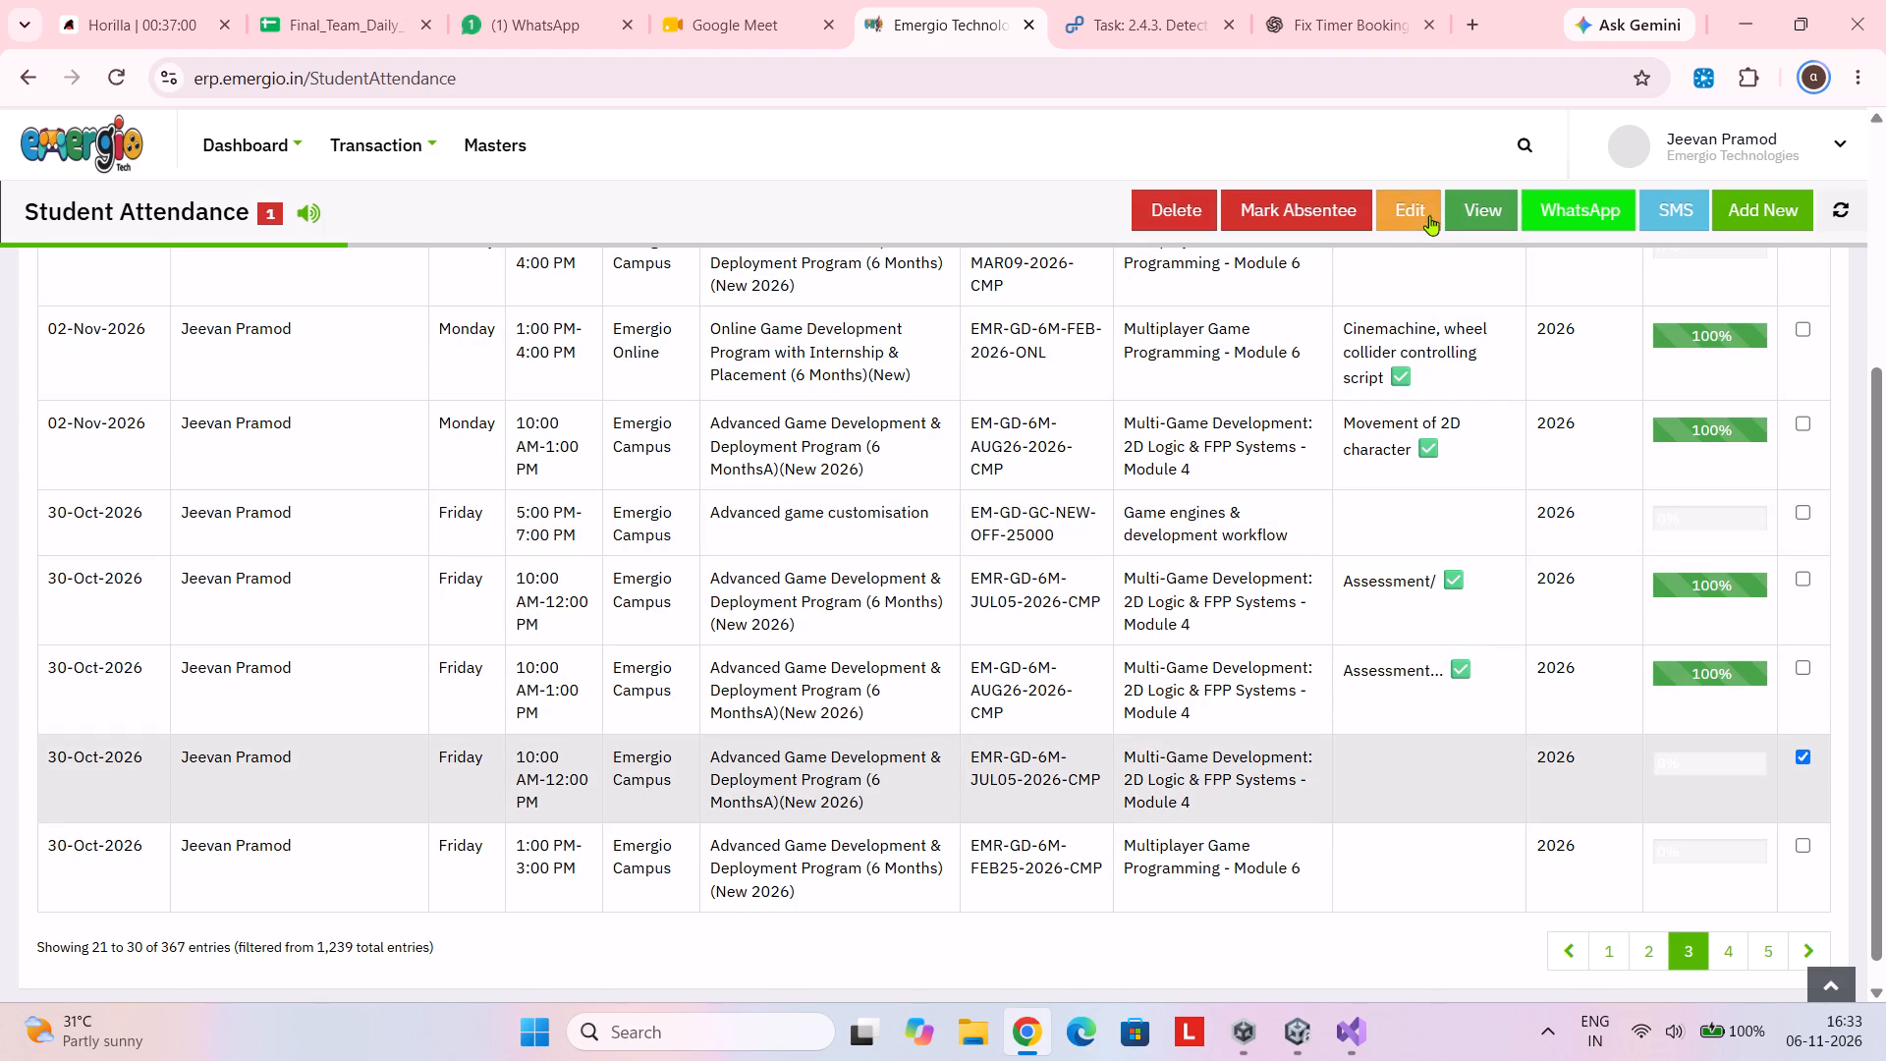
scroll(829, 451, "down", 1)
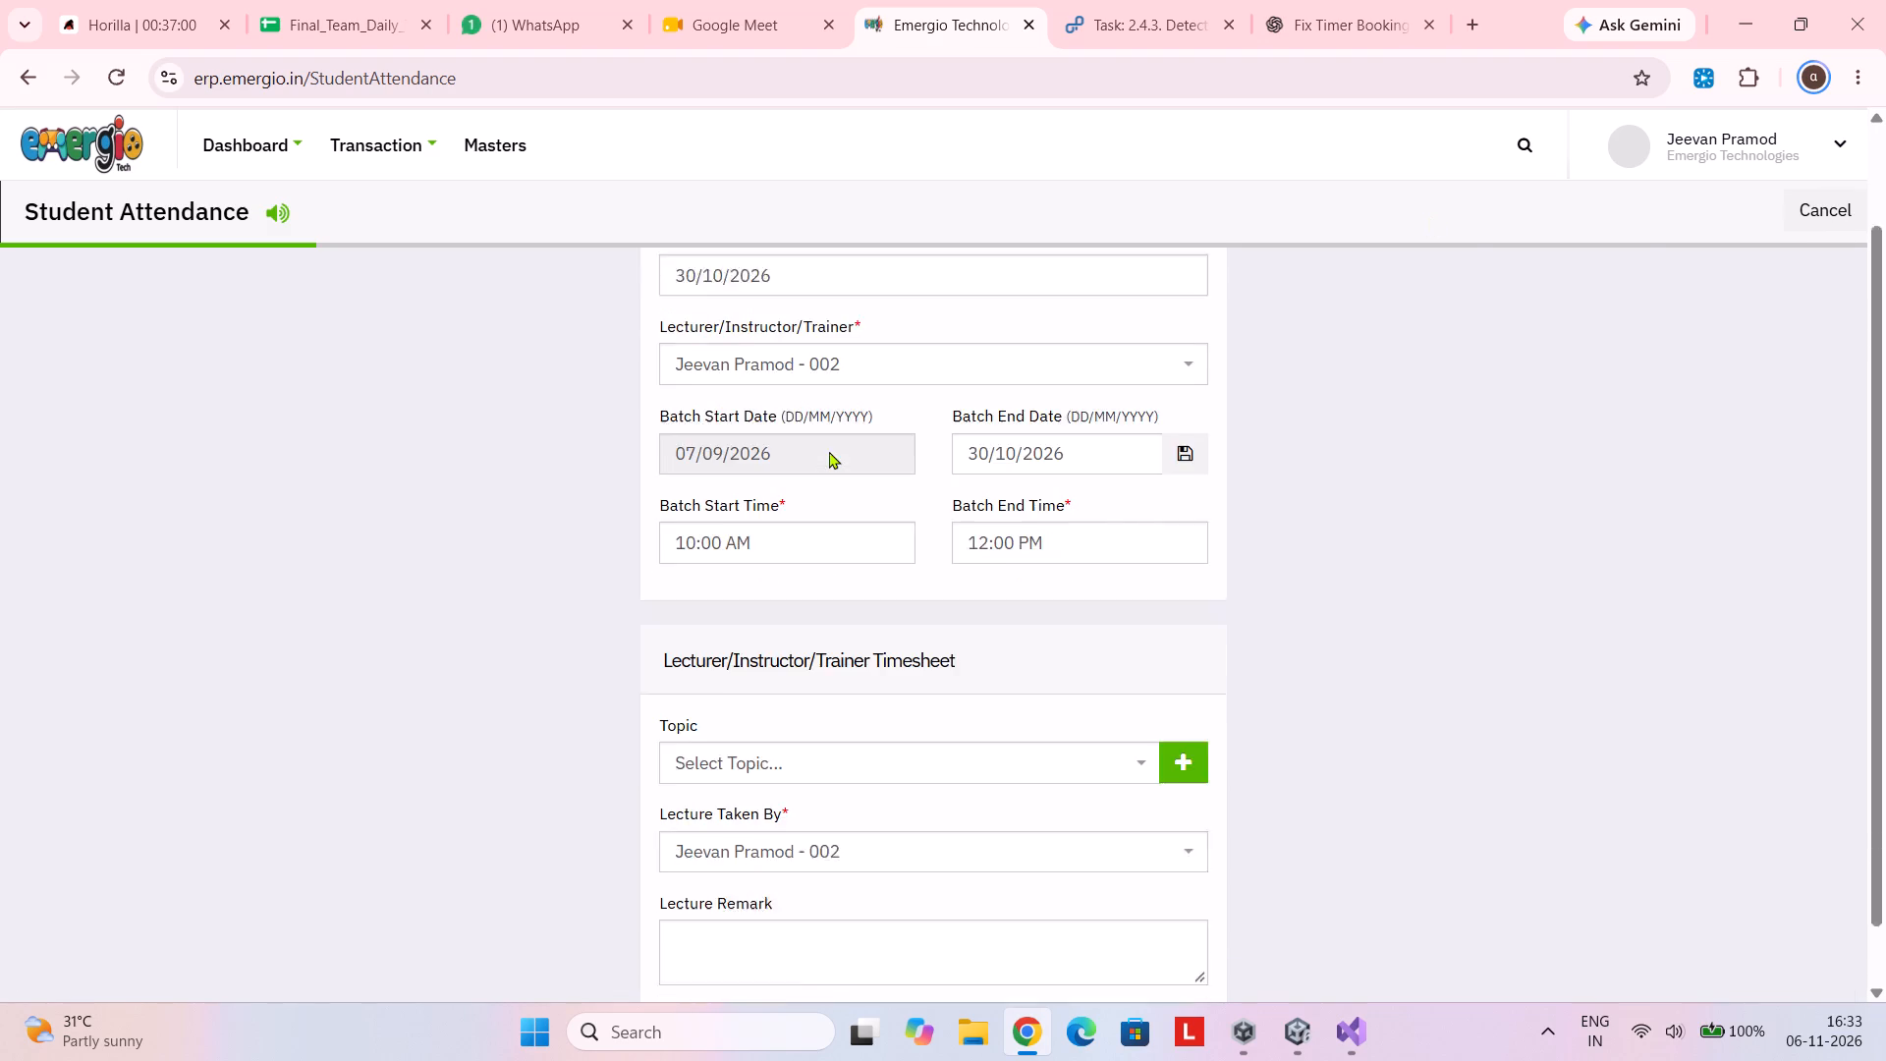
scroll(829, 451, "down", 2)
scroll(829, 451, "up", 1)
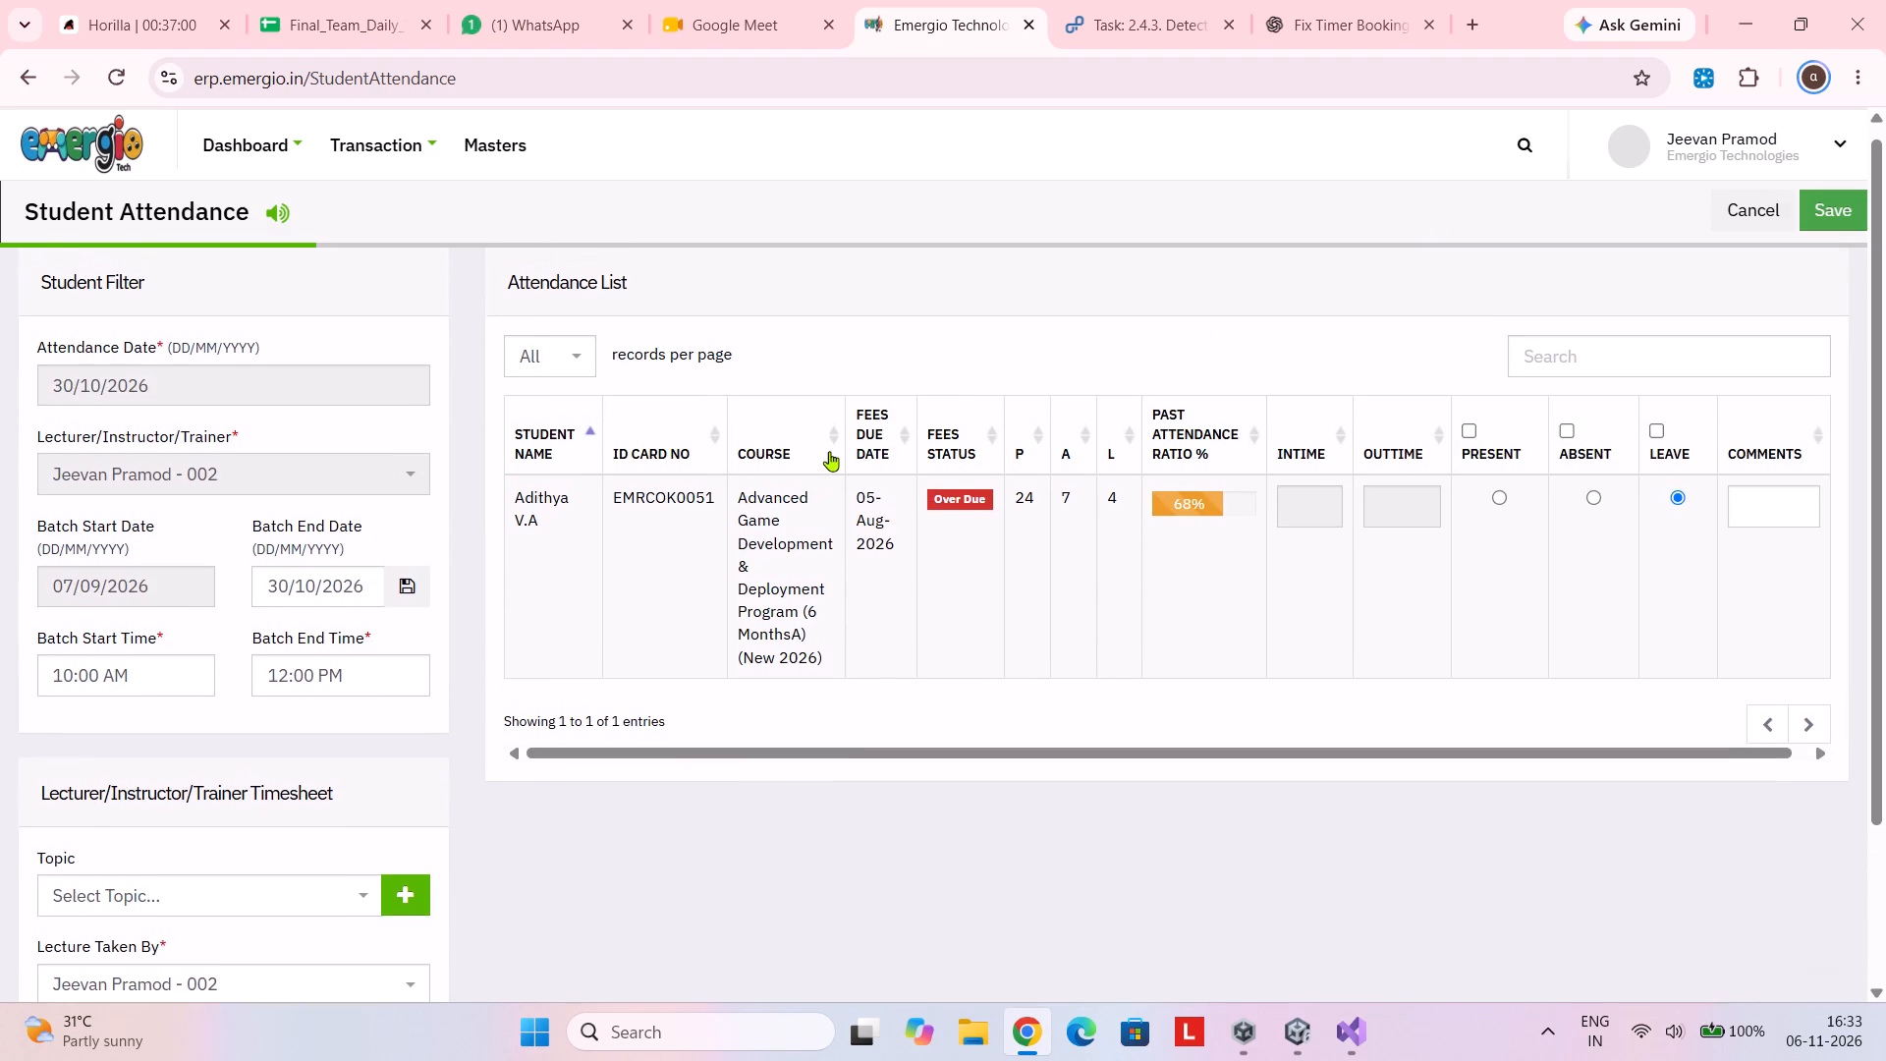
scroll(829, 451, "up", 1)
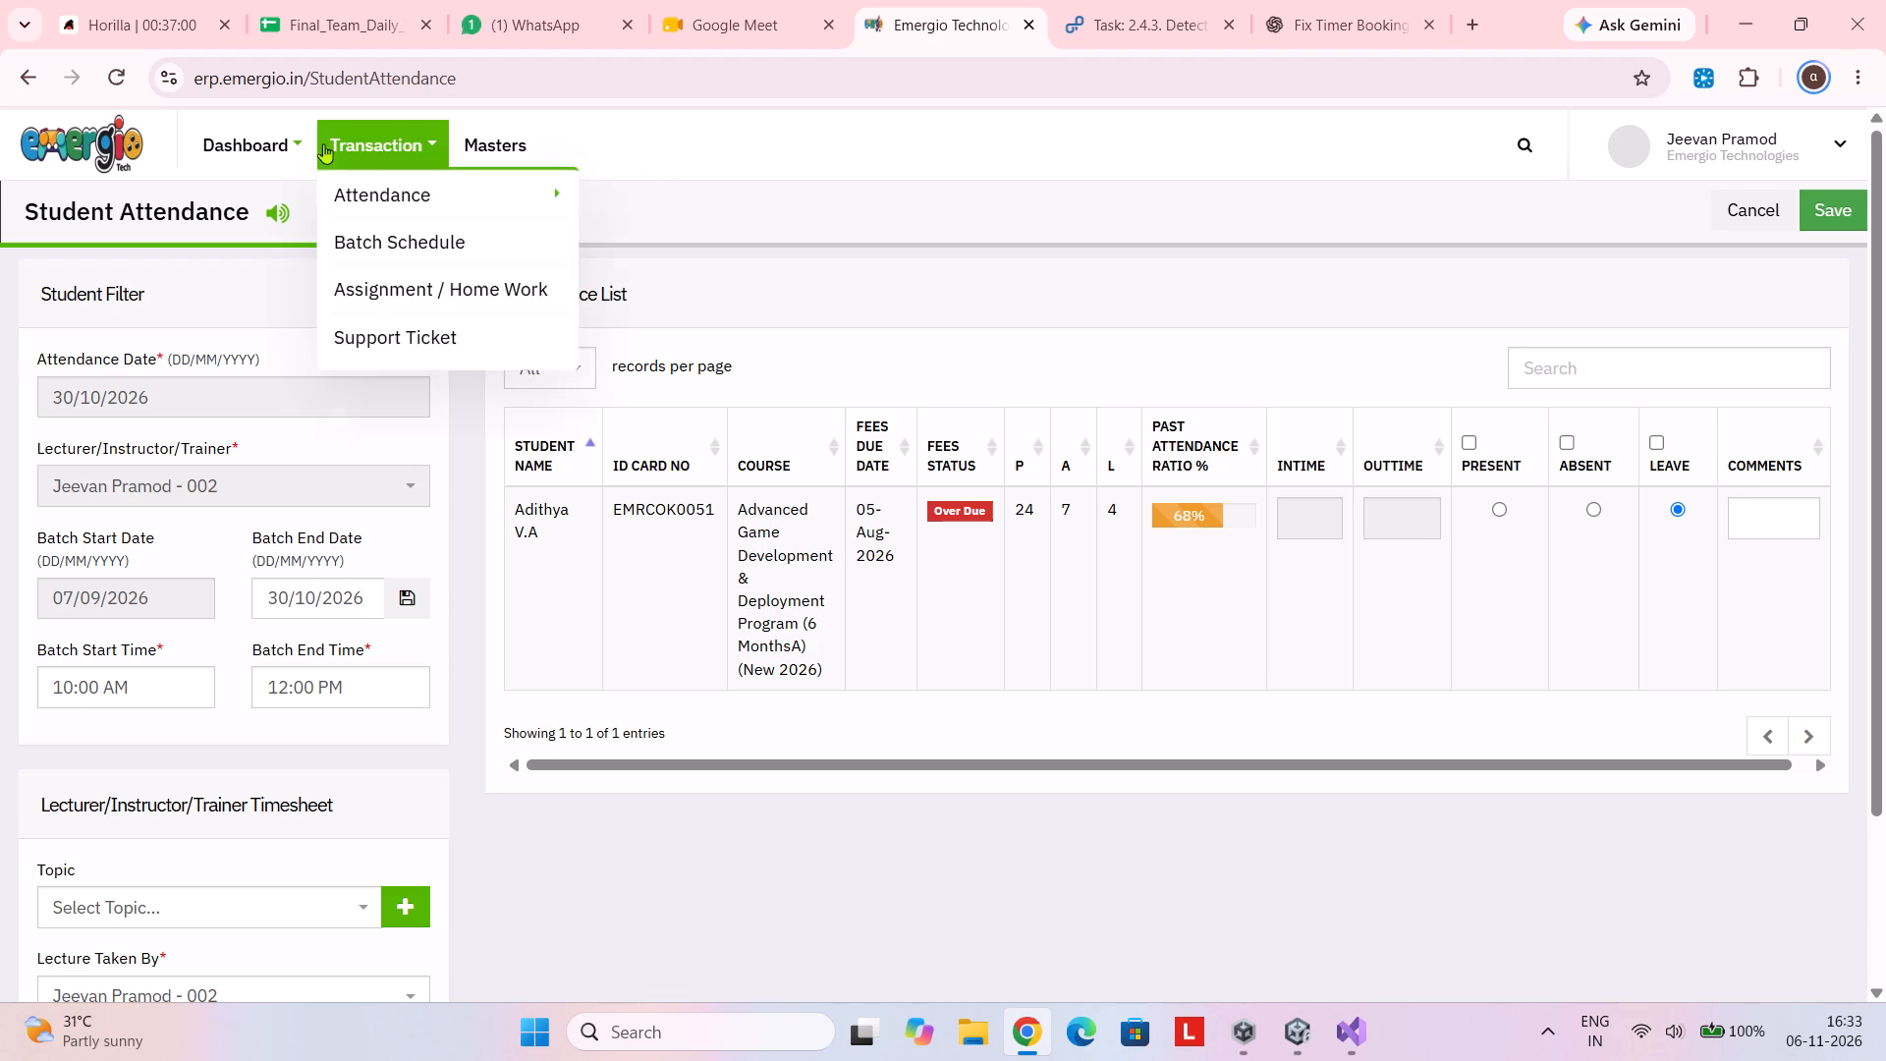
left_click(666, 191)
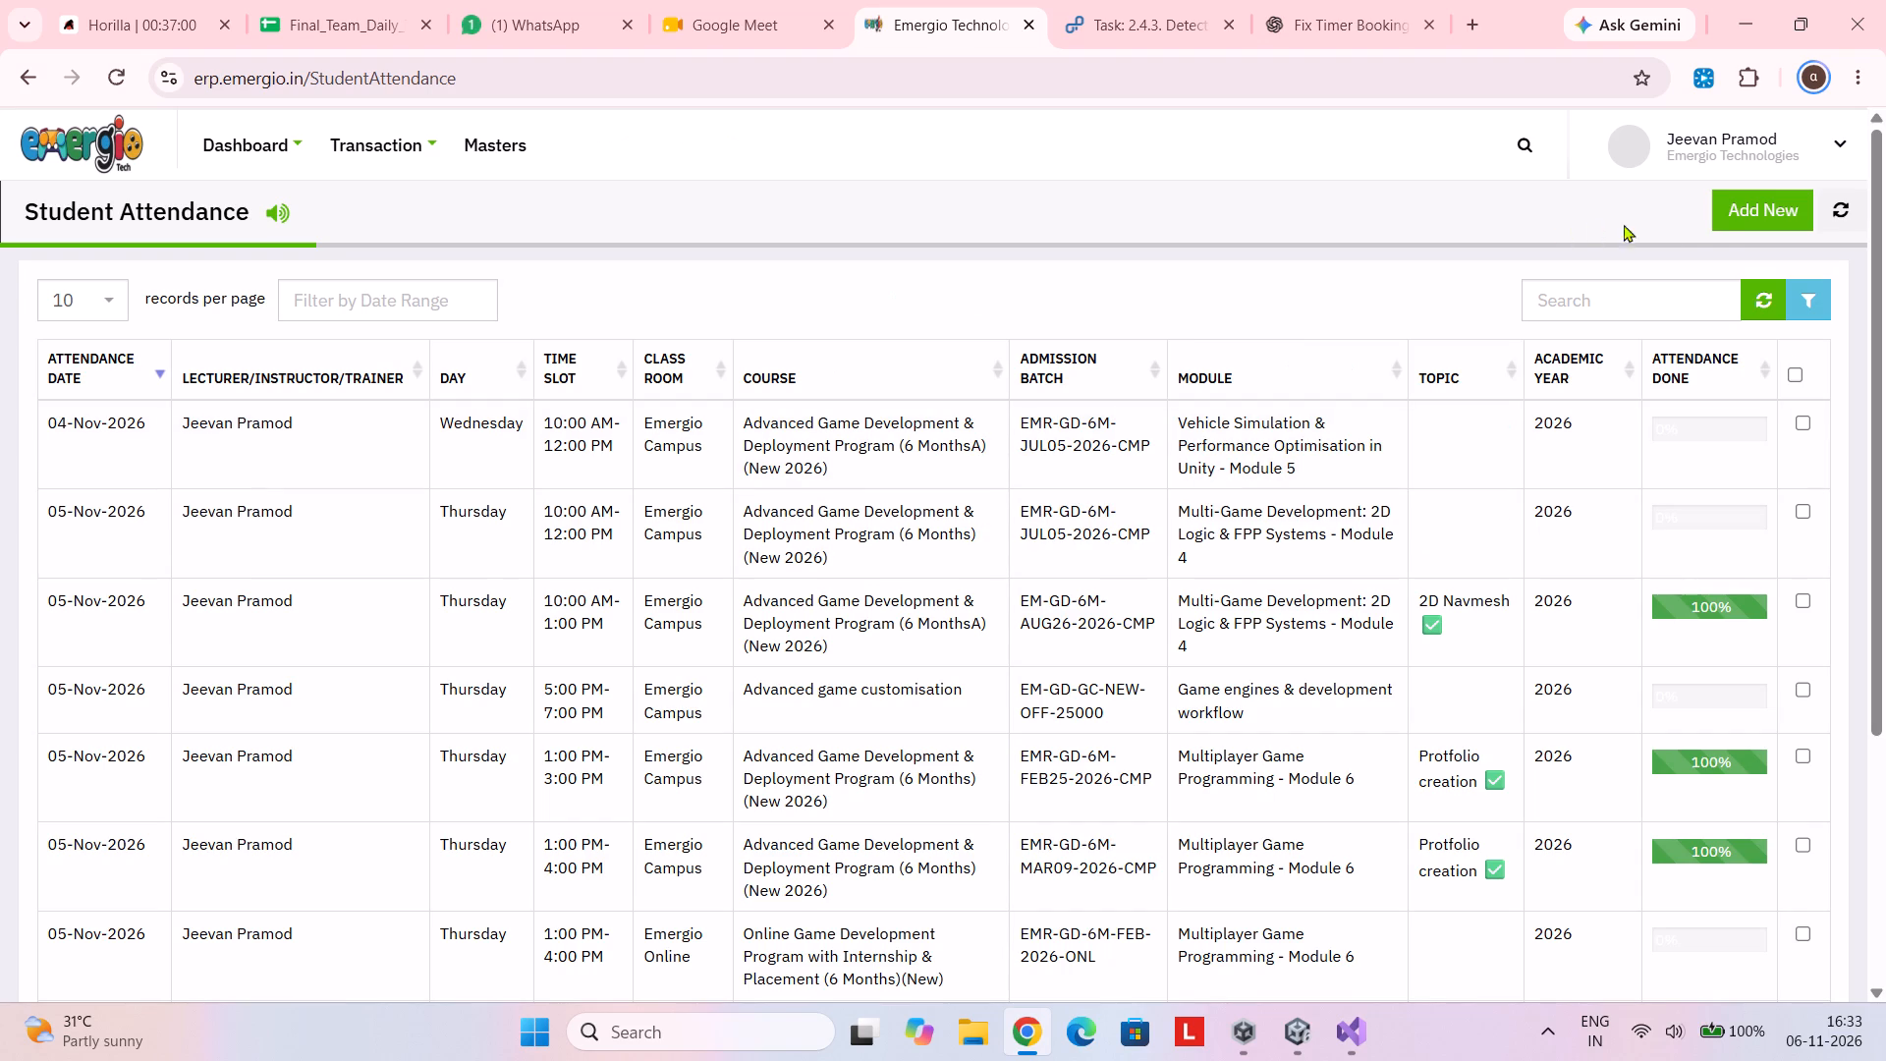
Create a new attendance entry dated 02/11/2026 for the 10:00 AM-12:00 PM vehicle simulator batch schedule.
left_click(1730, 220)
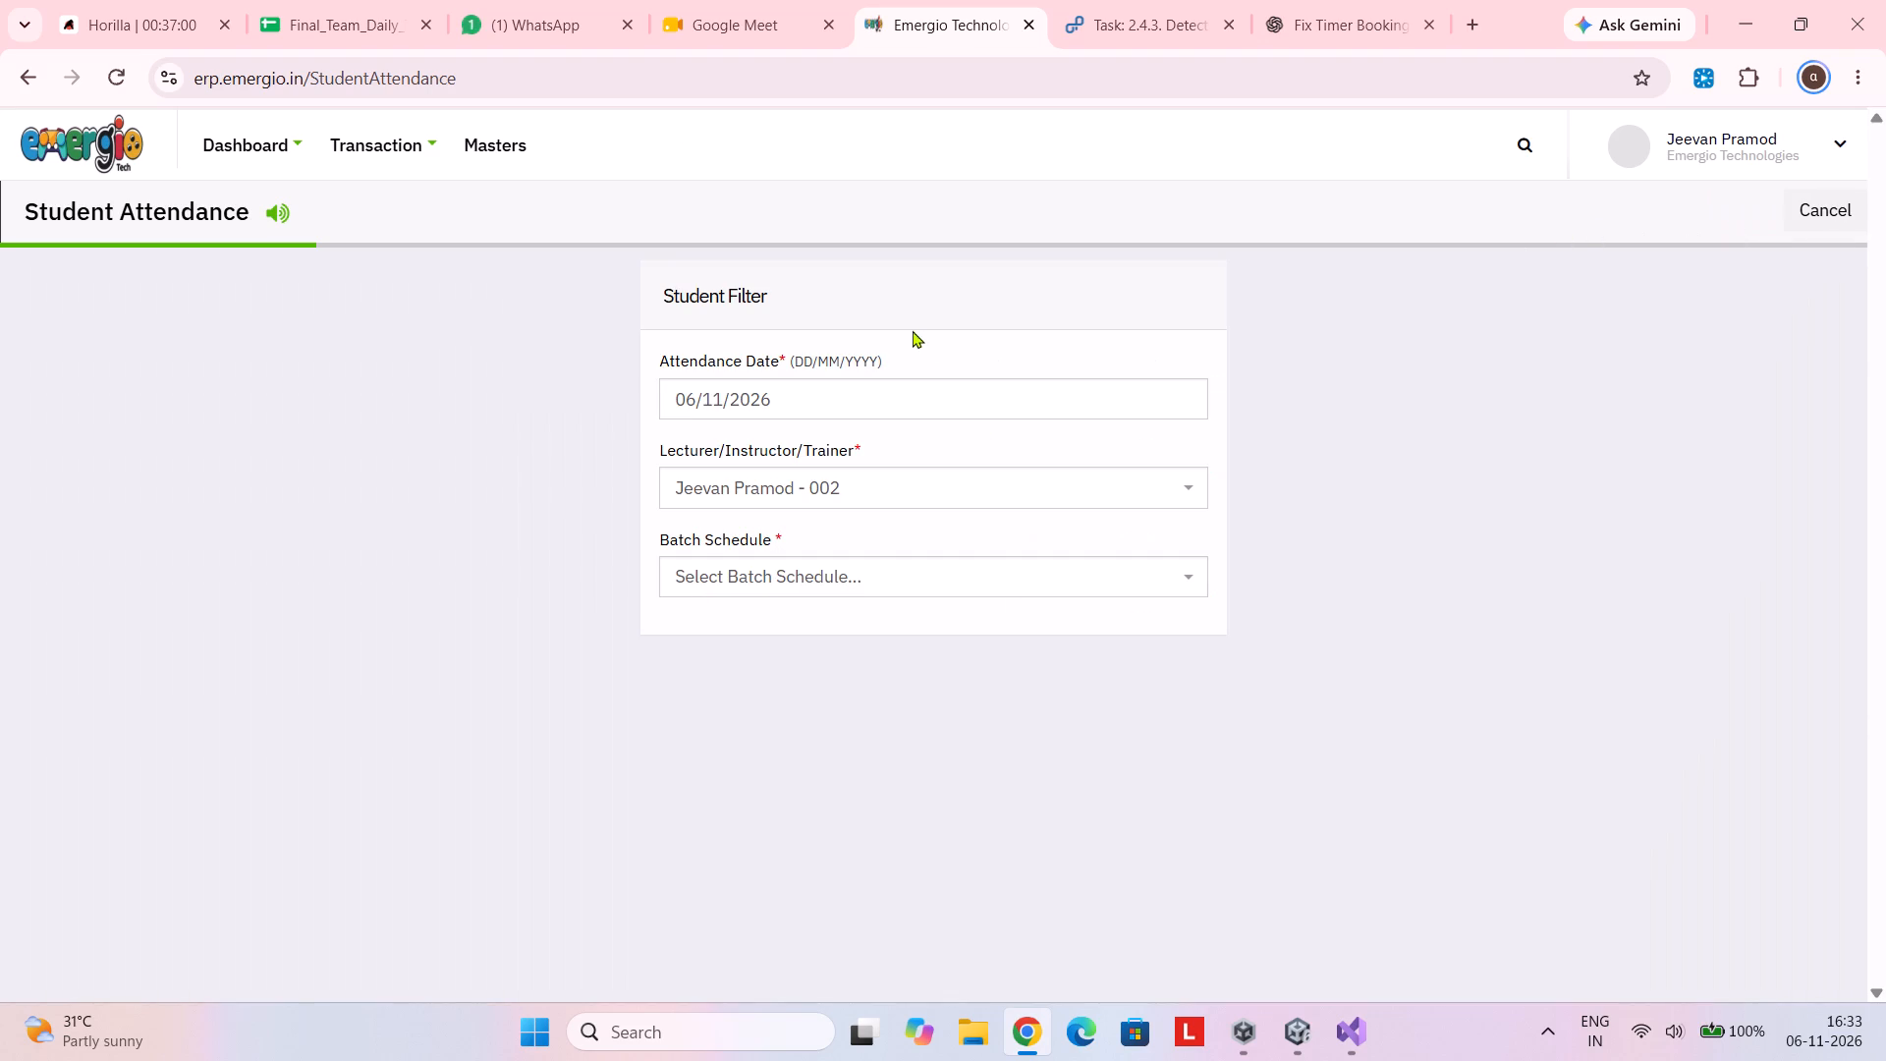
left_click(870, 403)
left_click(736, 500)
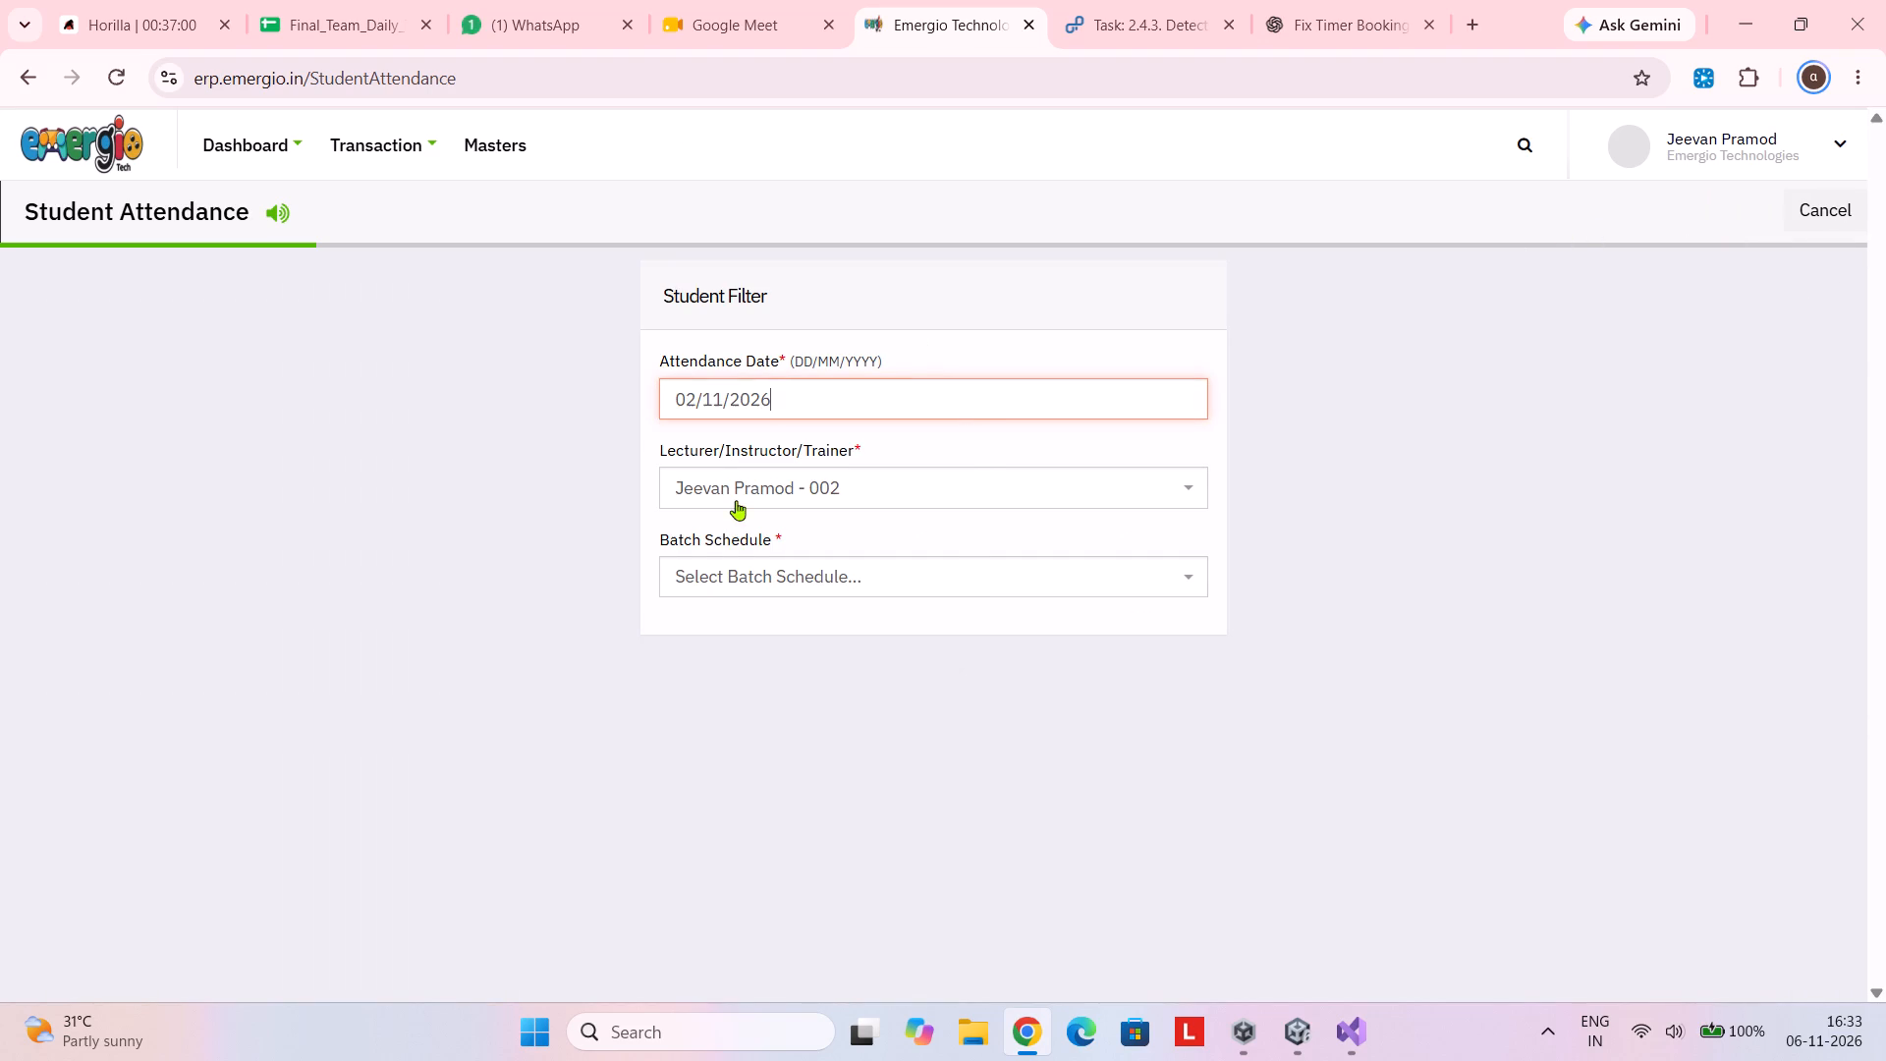
left_click(789, 582)
left_click(822, 698)
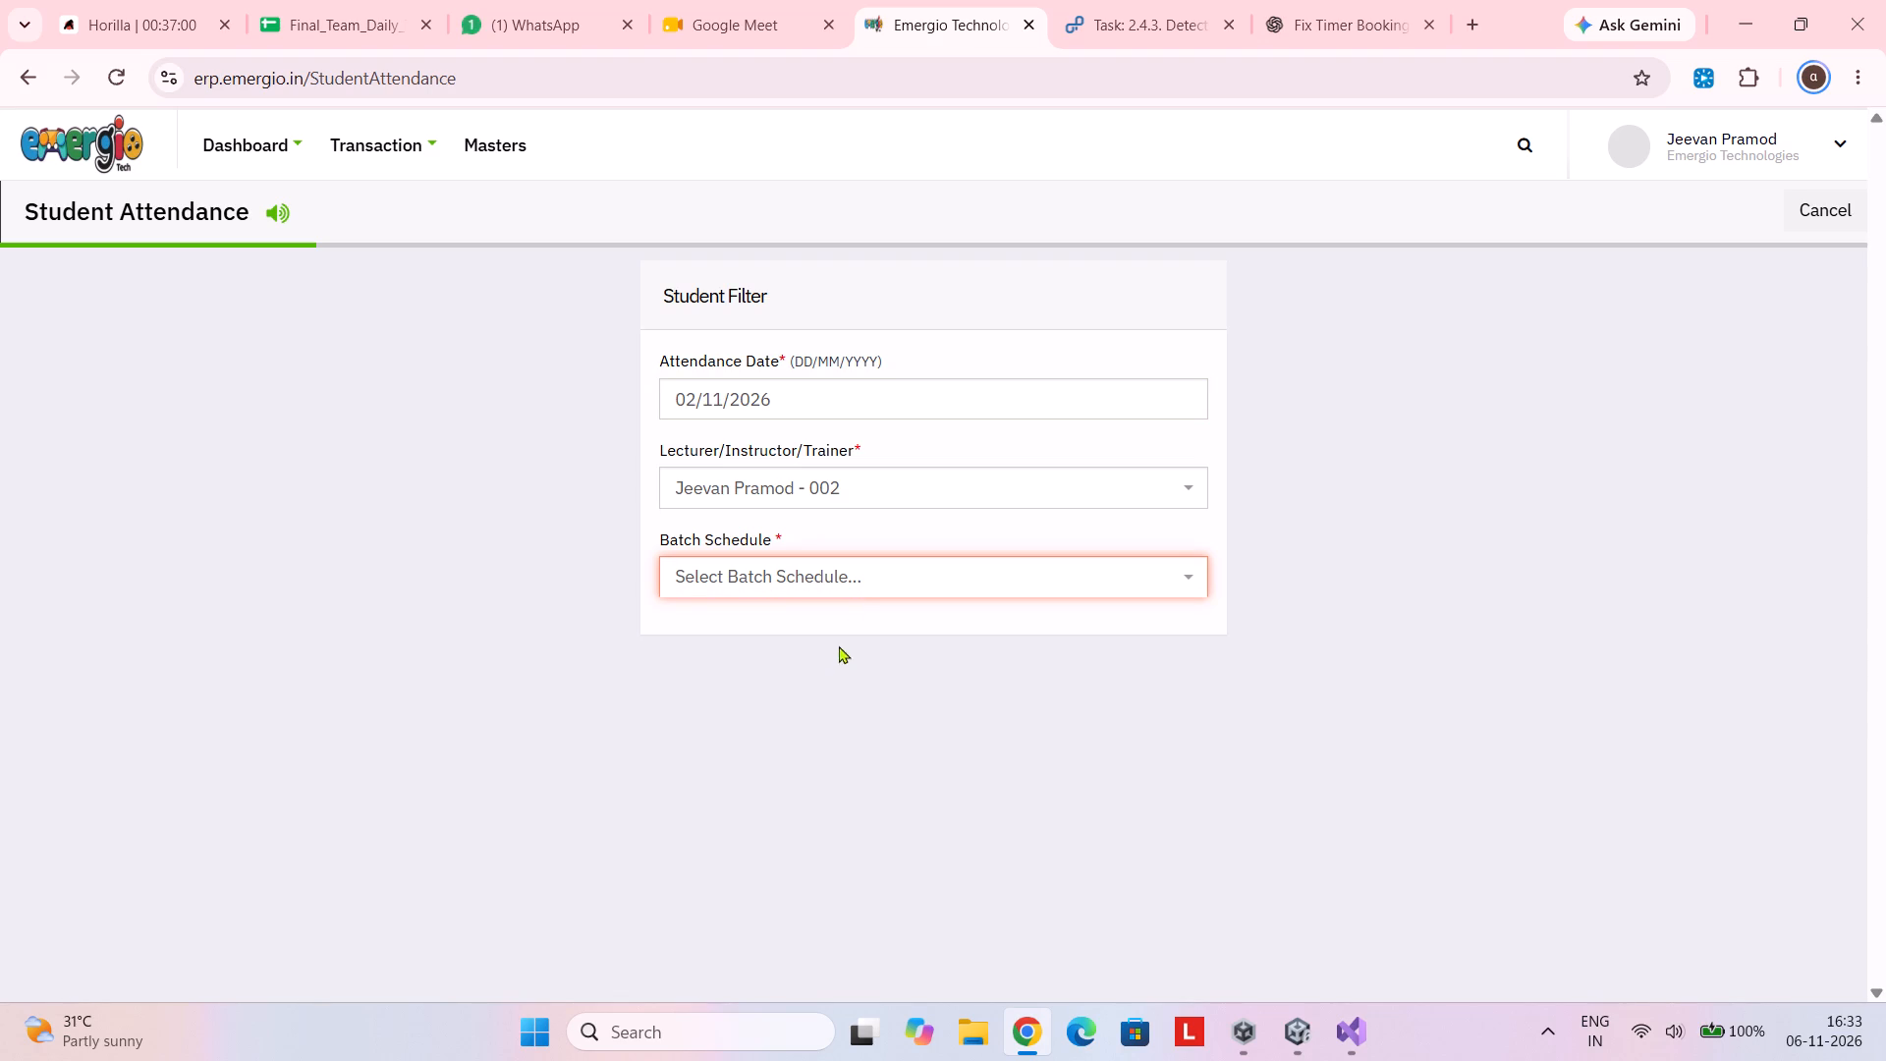
left_click(855, 586)
left_click(805, 718)
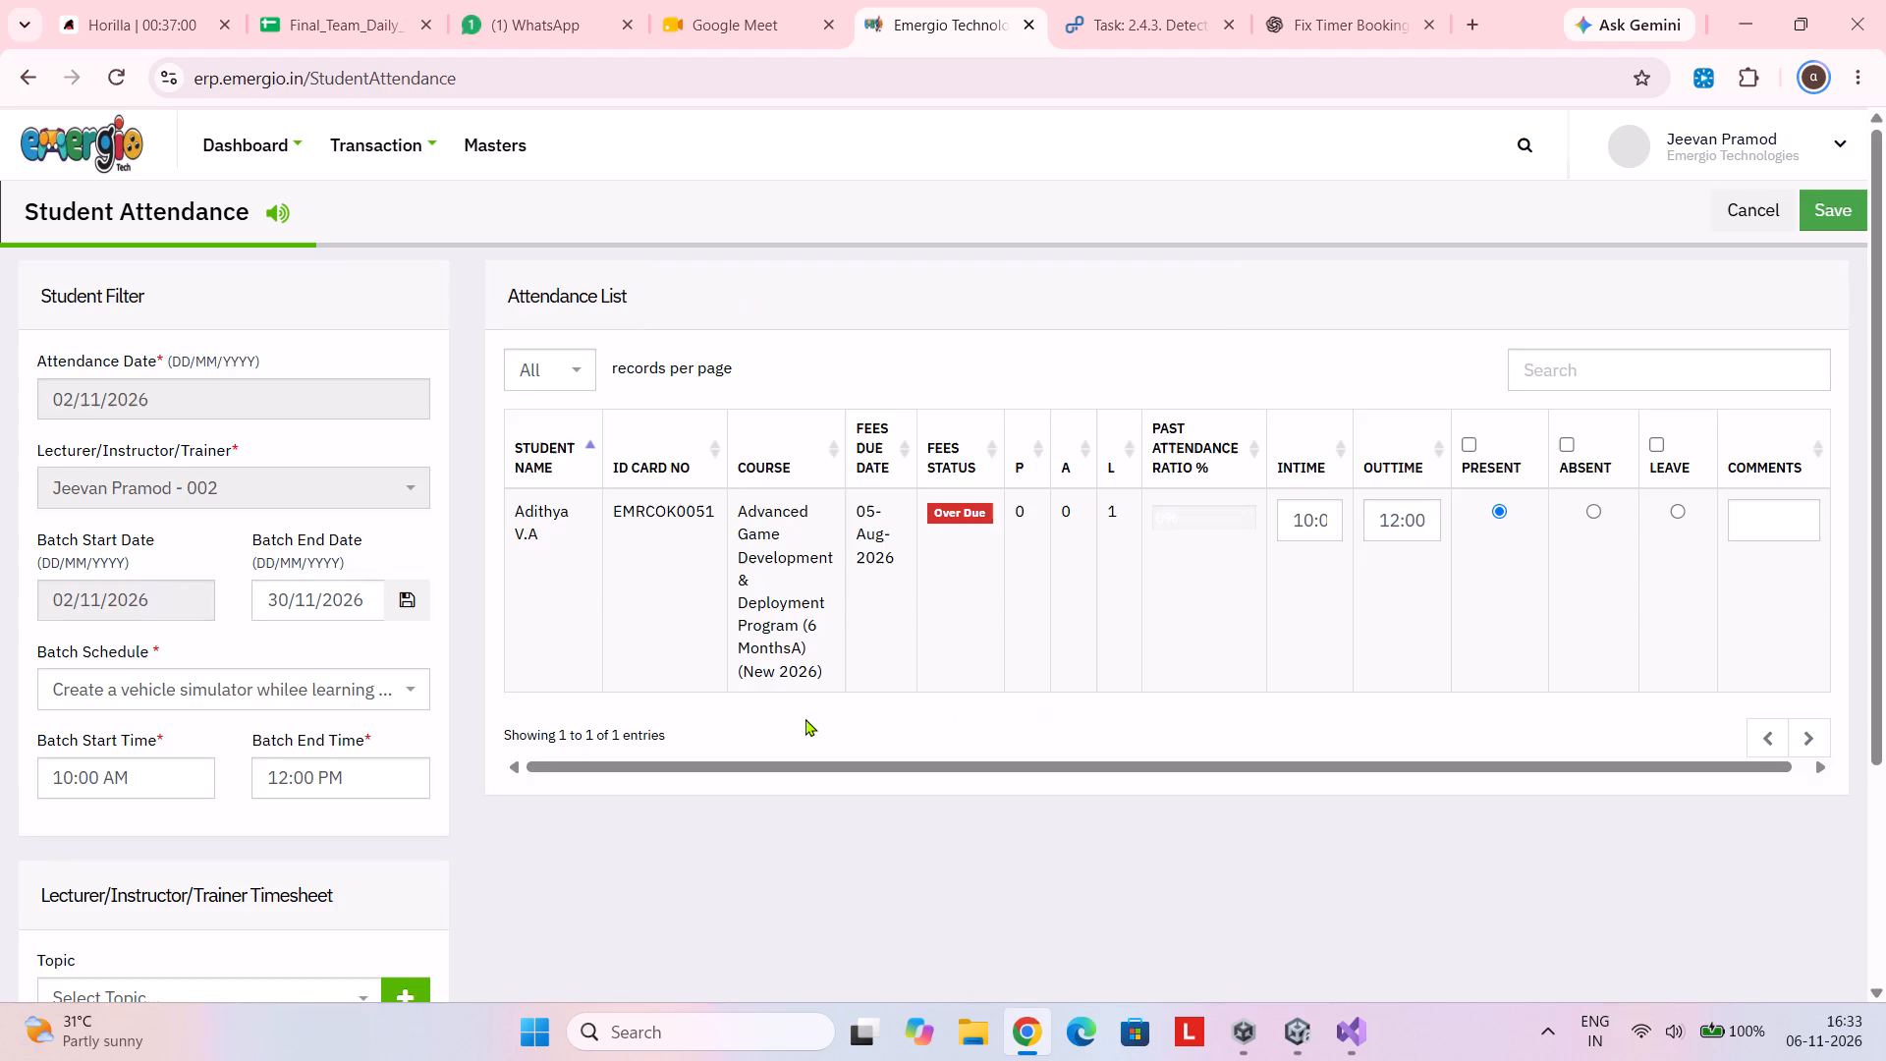
Start a new timesheet topic for the Vehicle Simulation & Performance Optimisation module and the Advanced Game Development & Deployment Program (6 MonthsA) (New 2026) course.
scroll(805, 718, "down", 1)
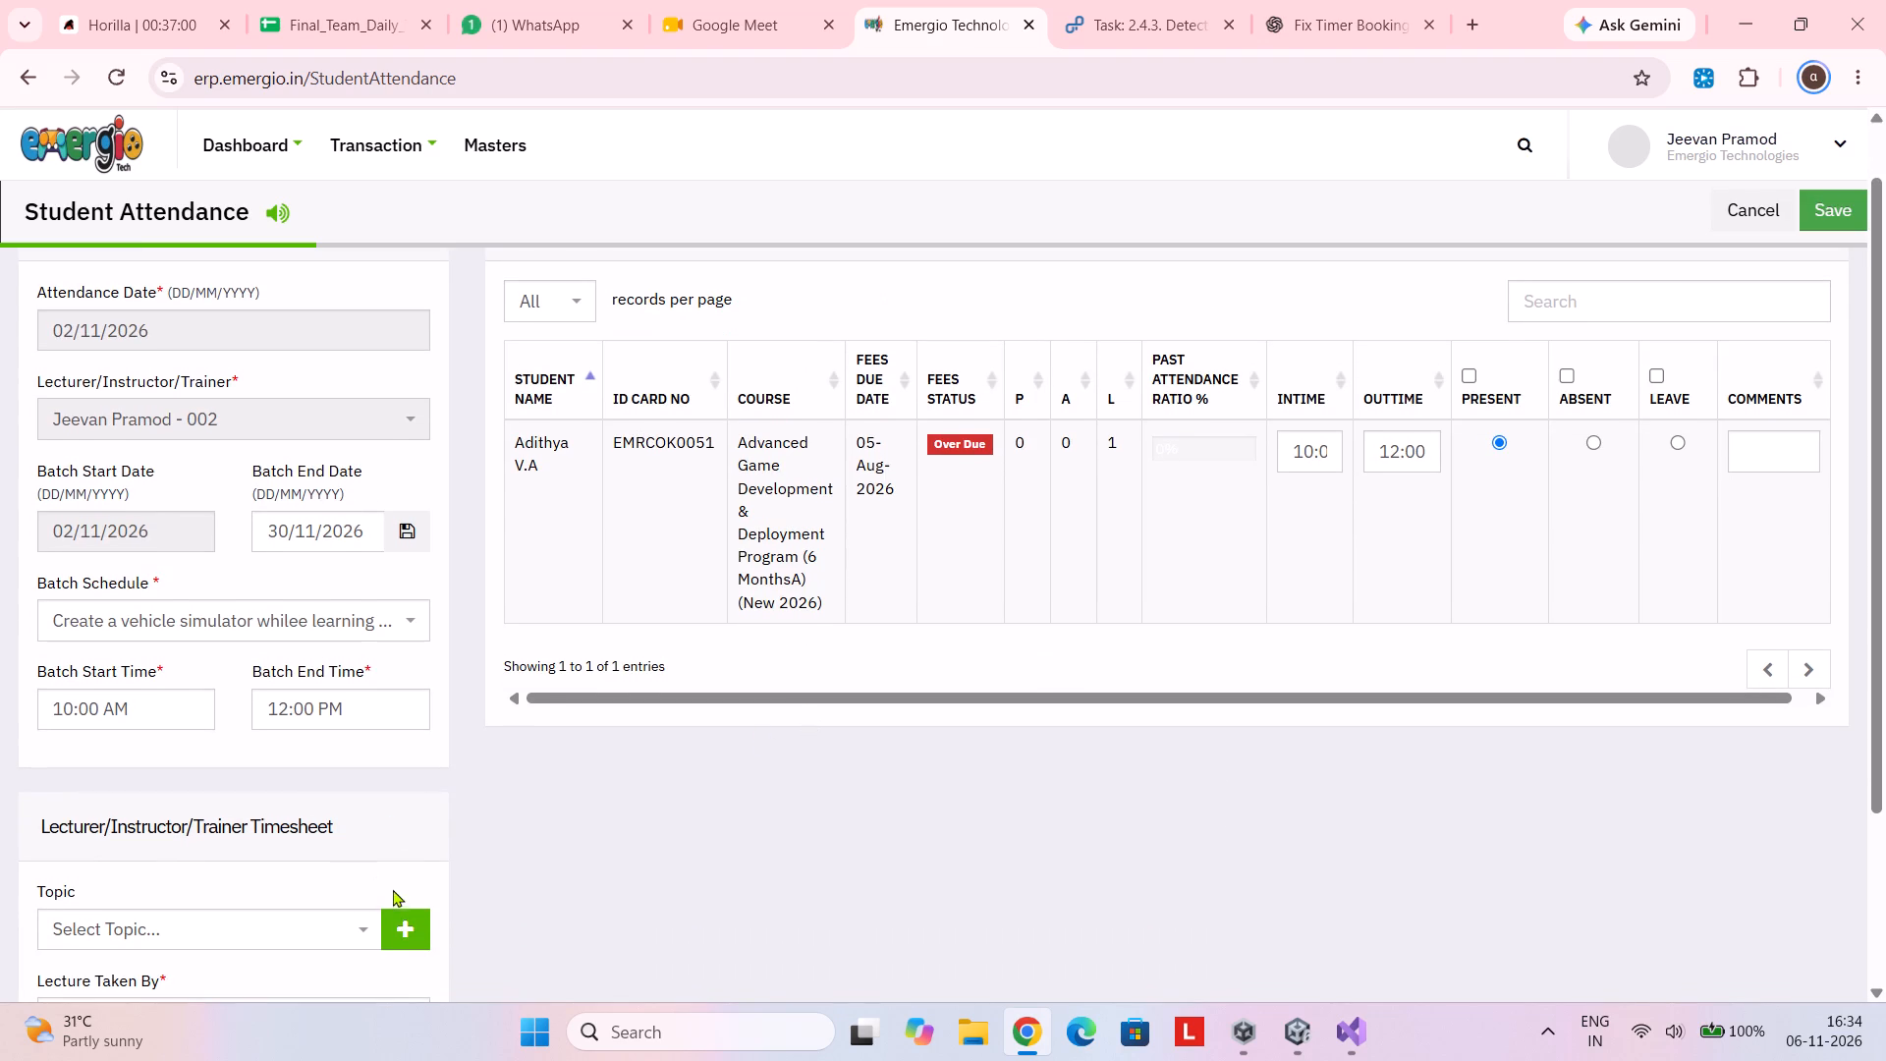
left_click(399, 922)
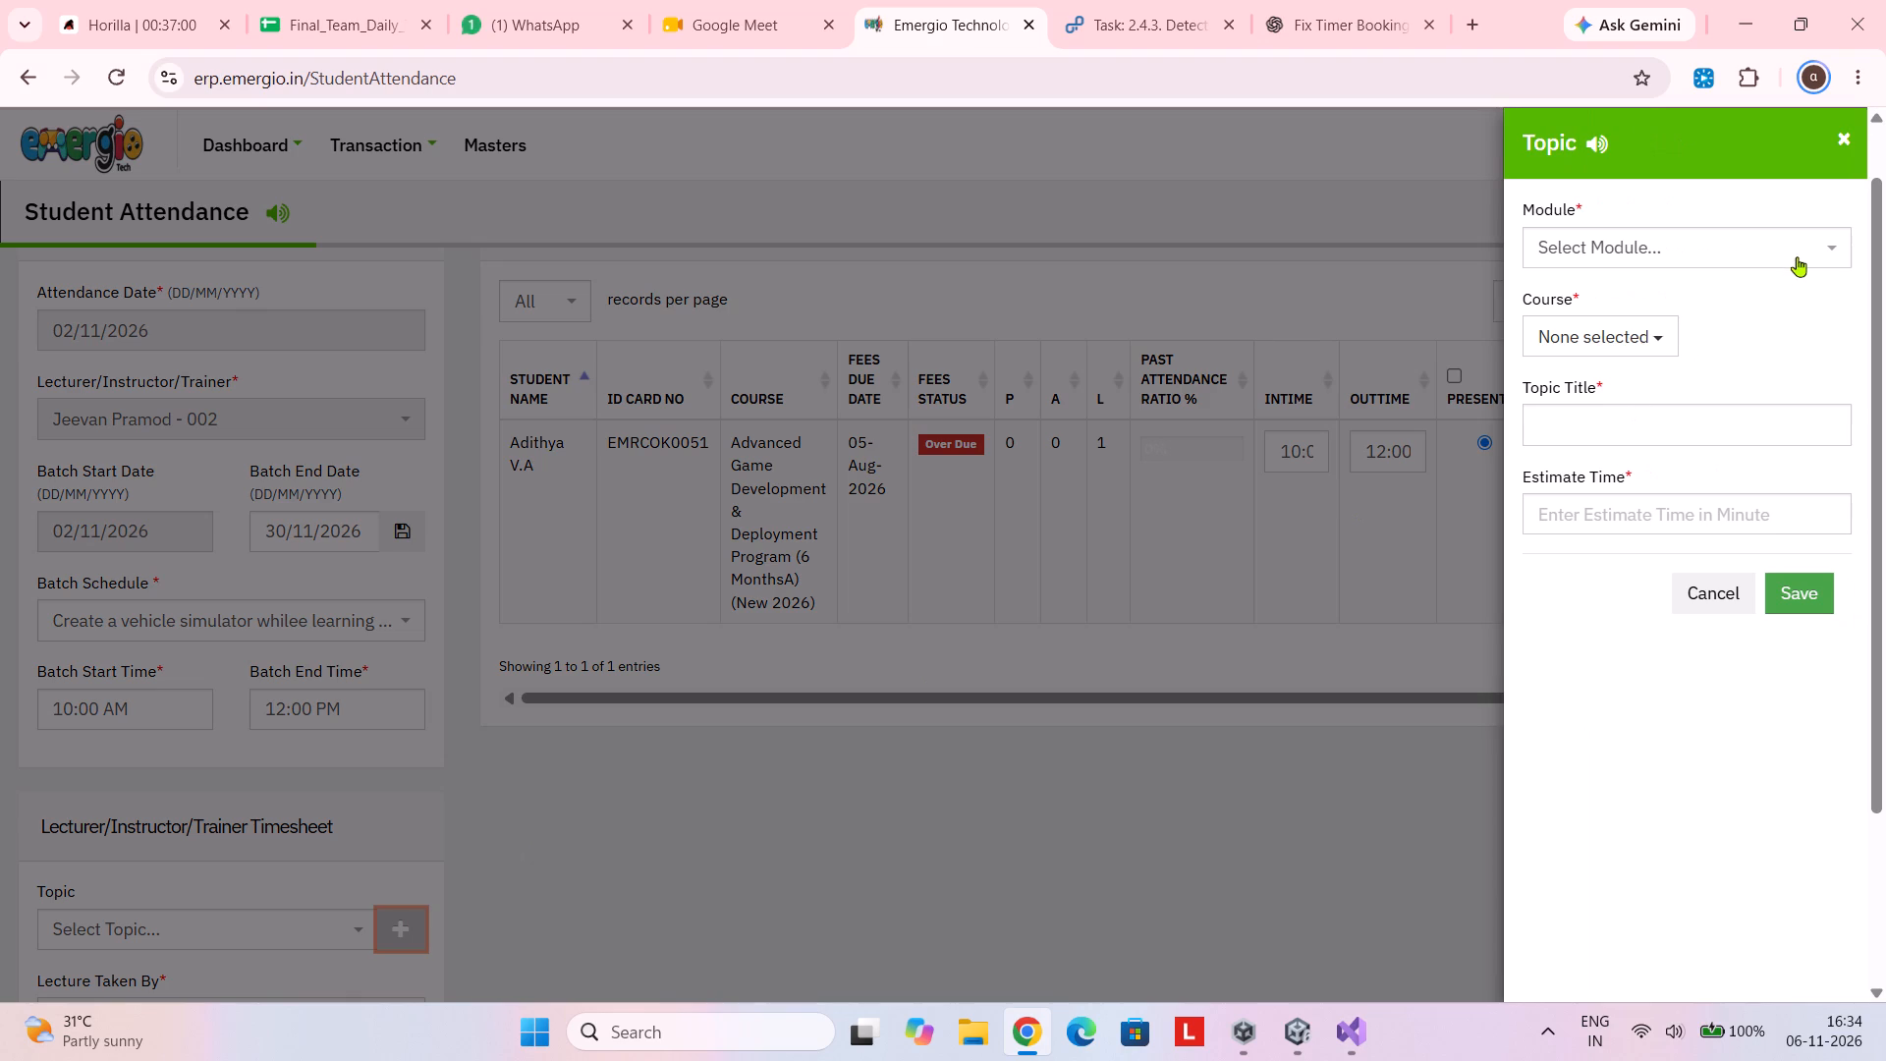
left_click(1797, 256)
left_click(1683, 390)
left_click(1622, 344)
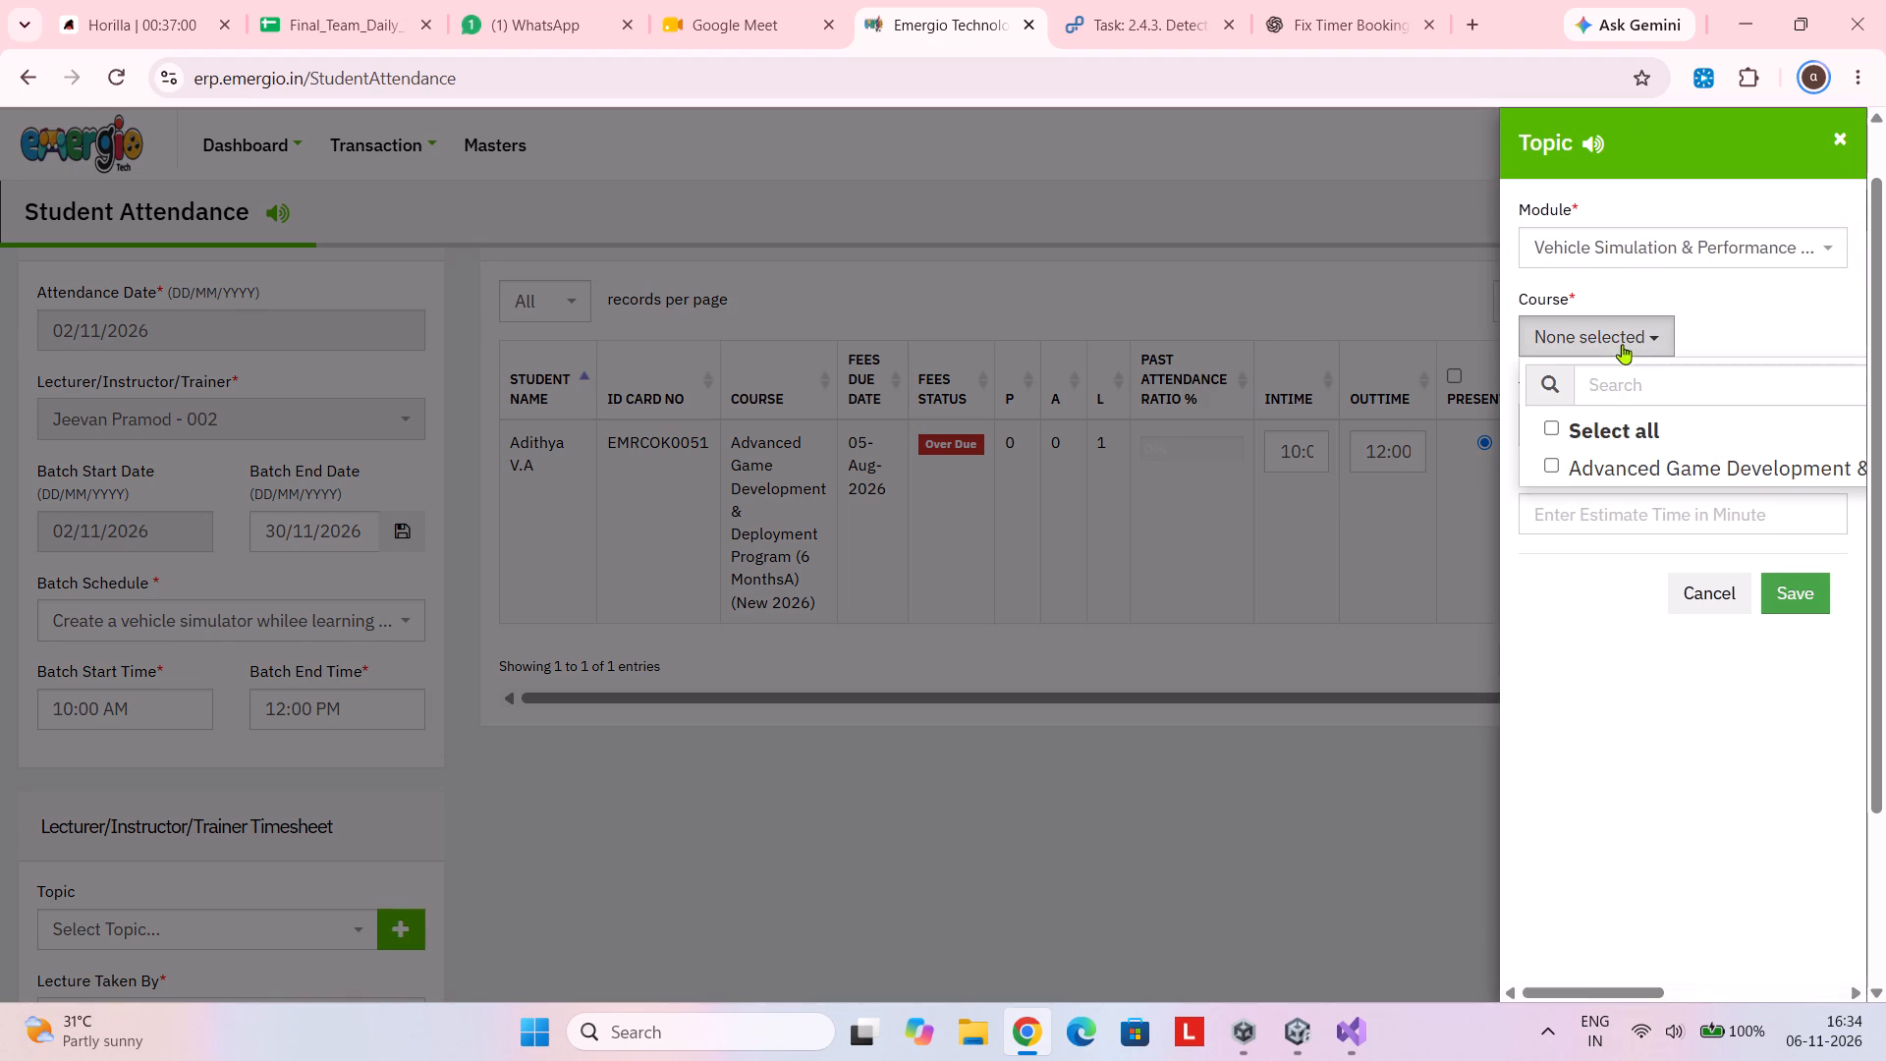
left_click(1546, 461)
left_click(1551, 656)
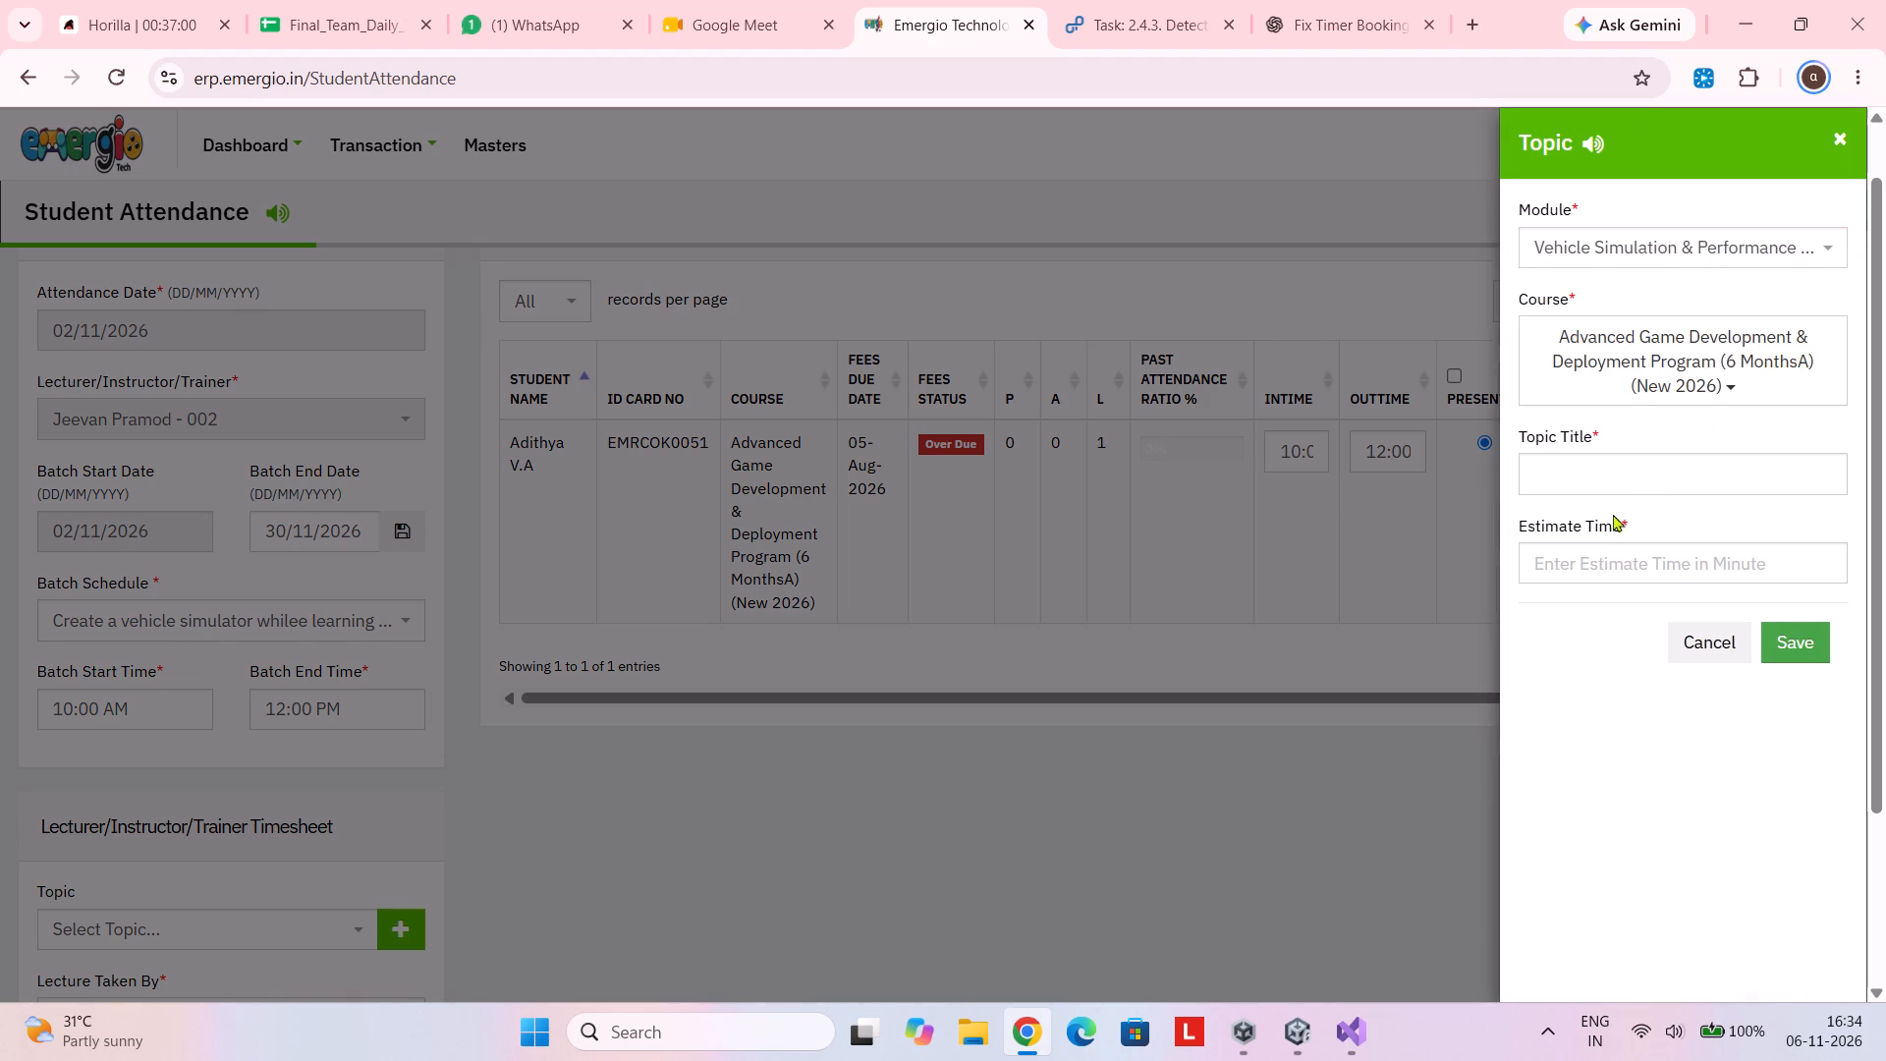
Title the new topic Assessment//, set its estimate time to 180 minutes and save it.
left_click(1628, 482)
type("ssess,")
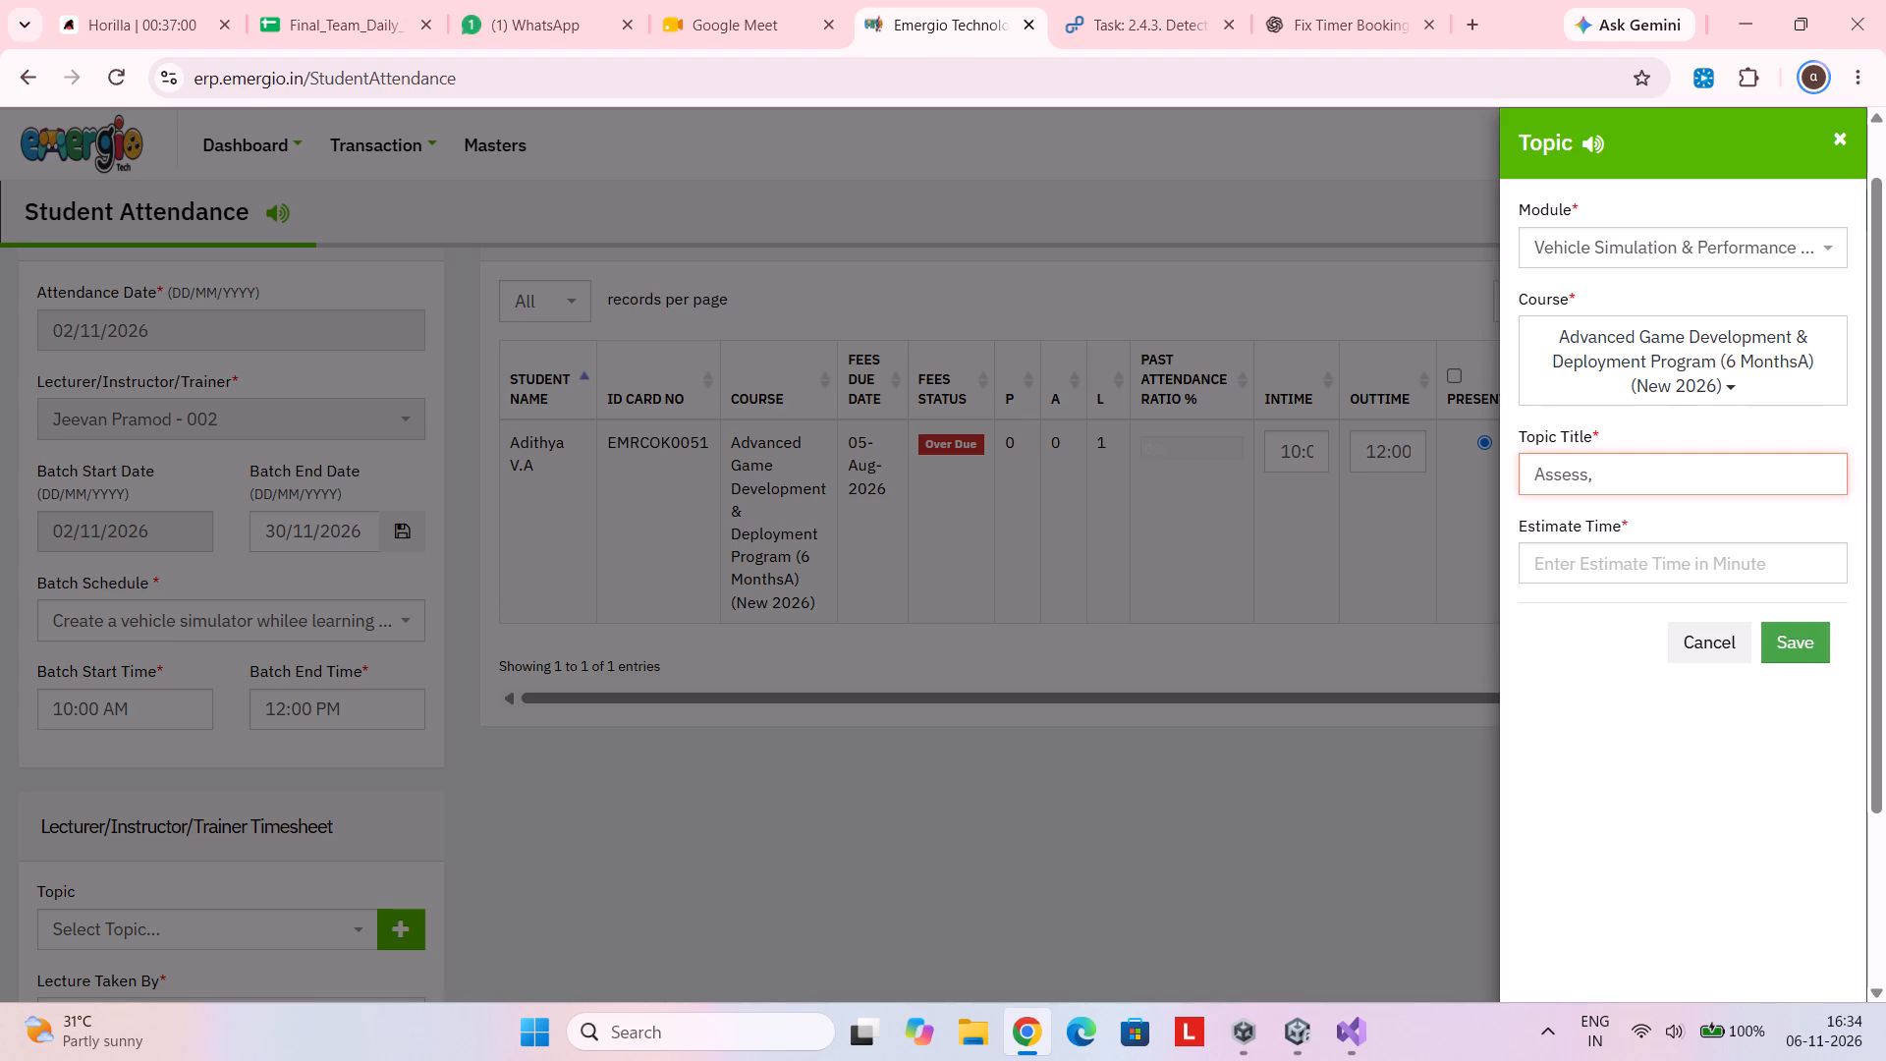
key("BackSpace")
type("ment")
left_click(1646, 576)
left_click(1684, 650)
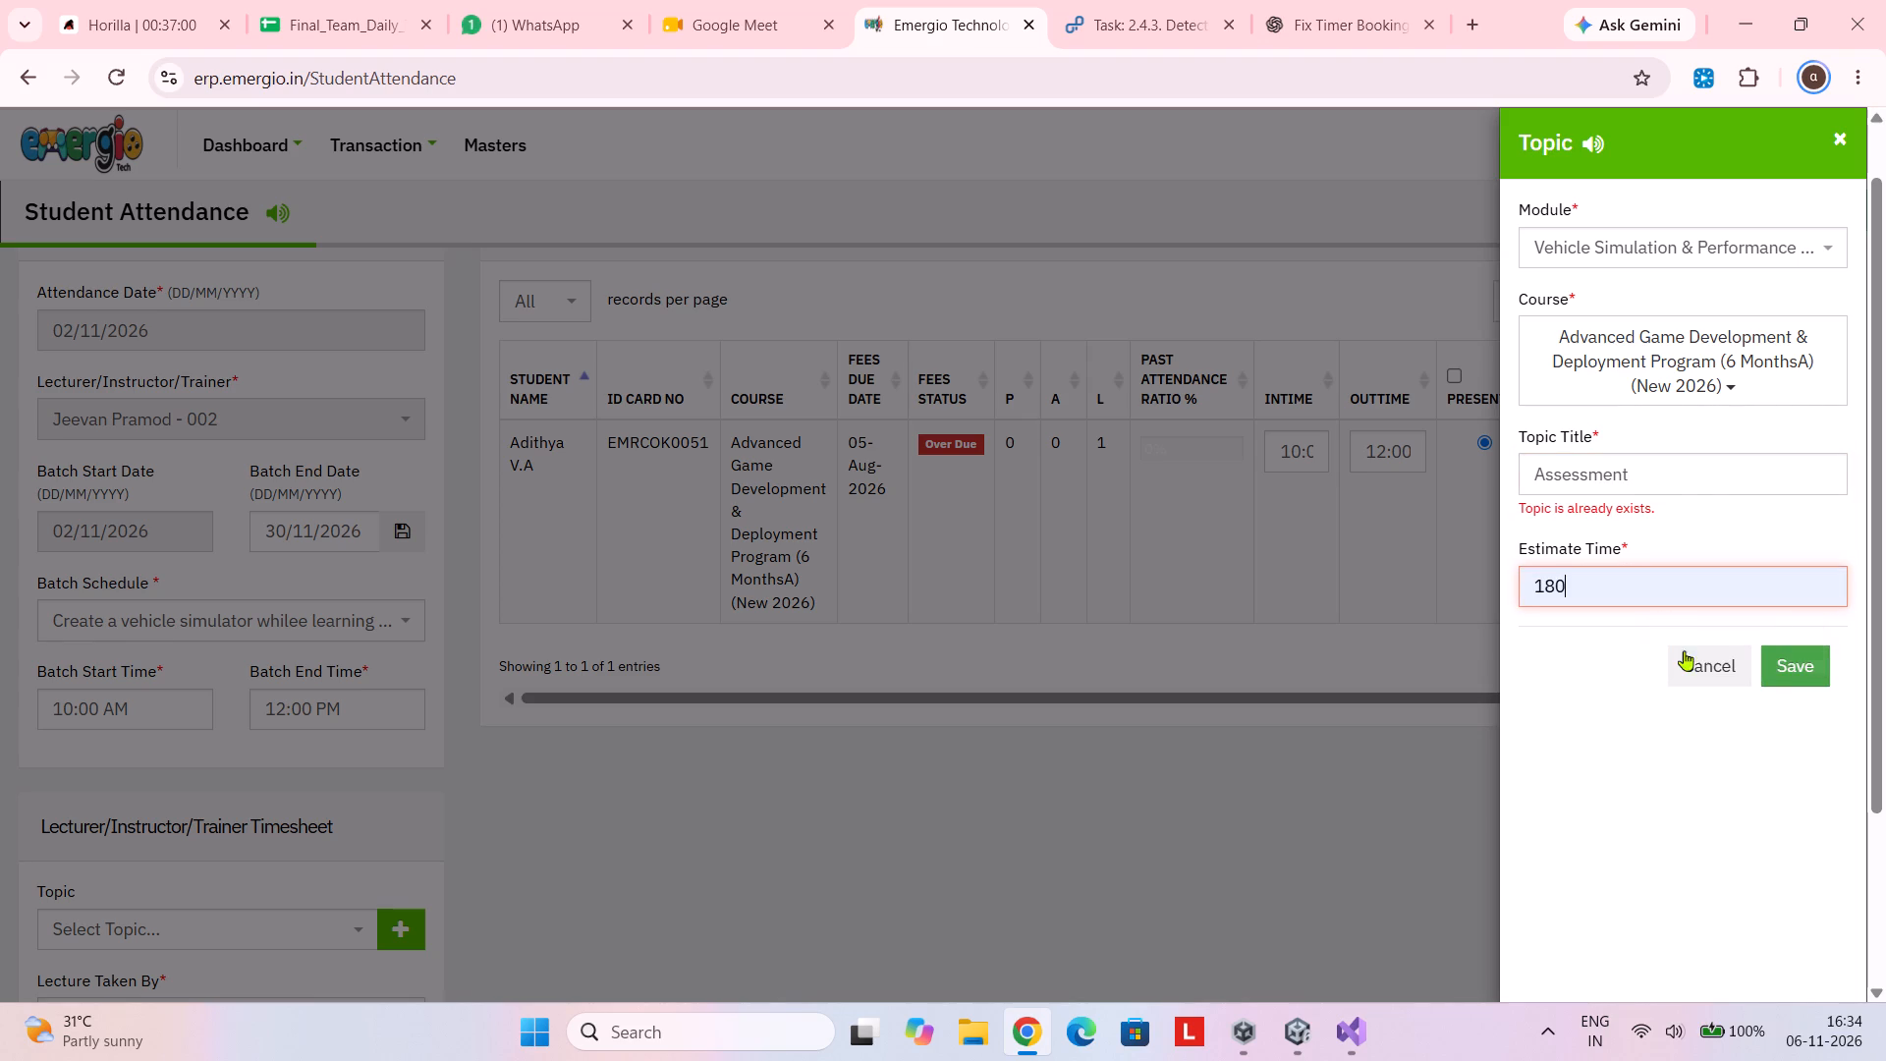
left_click(1692, 489)
type("//")
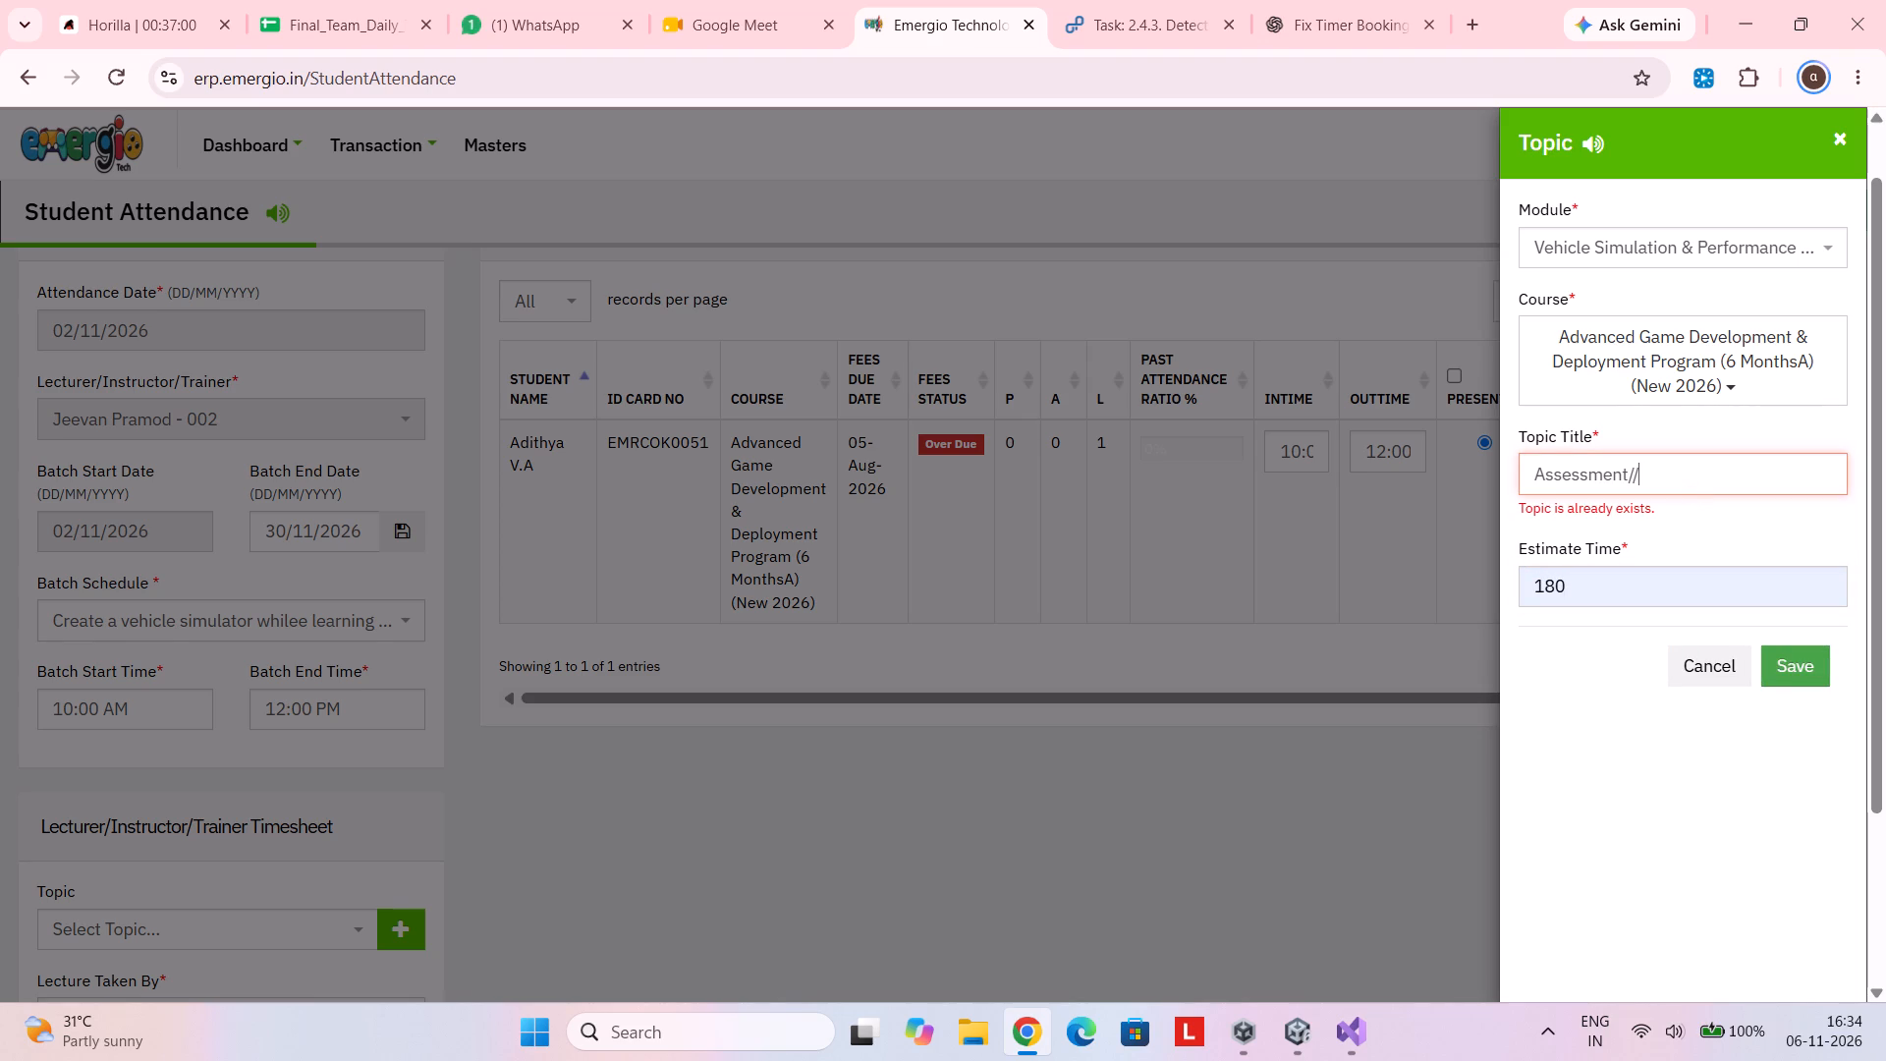
left_click(1560, 696)
left_click(1777, 642)
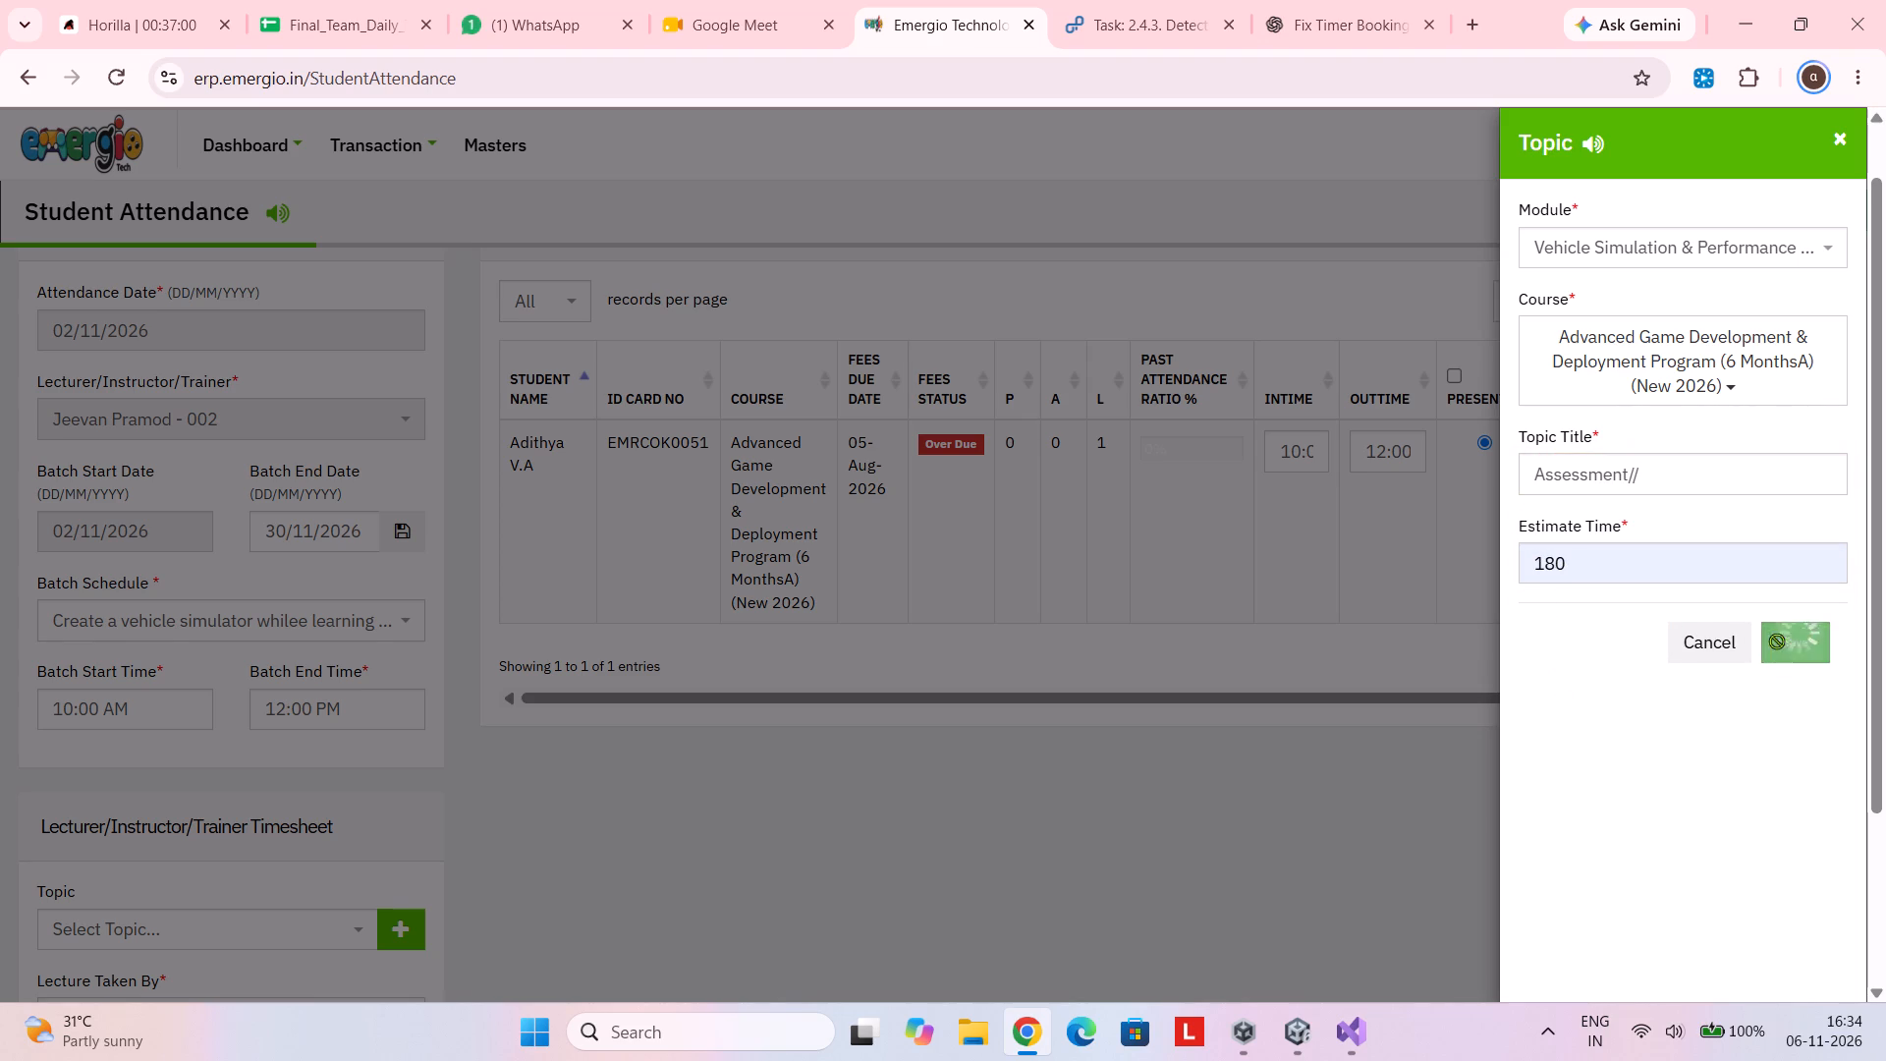
left_click(951, 681)
left_click(892, 692)
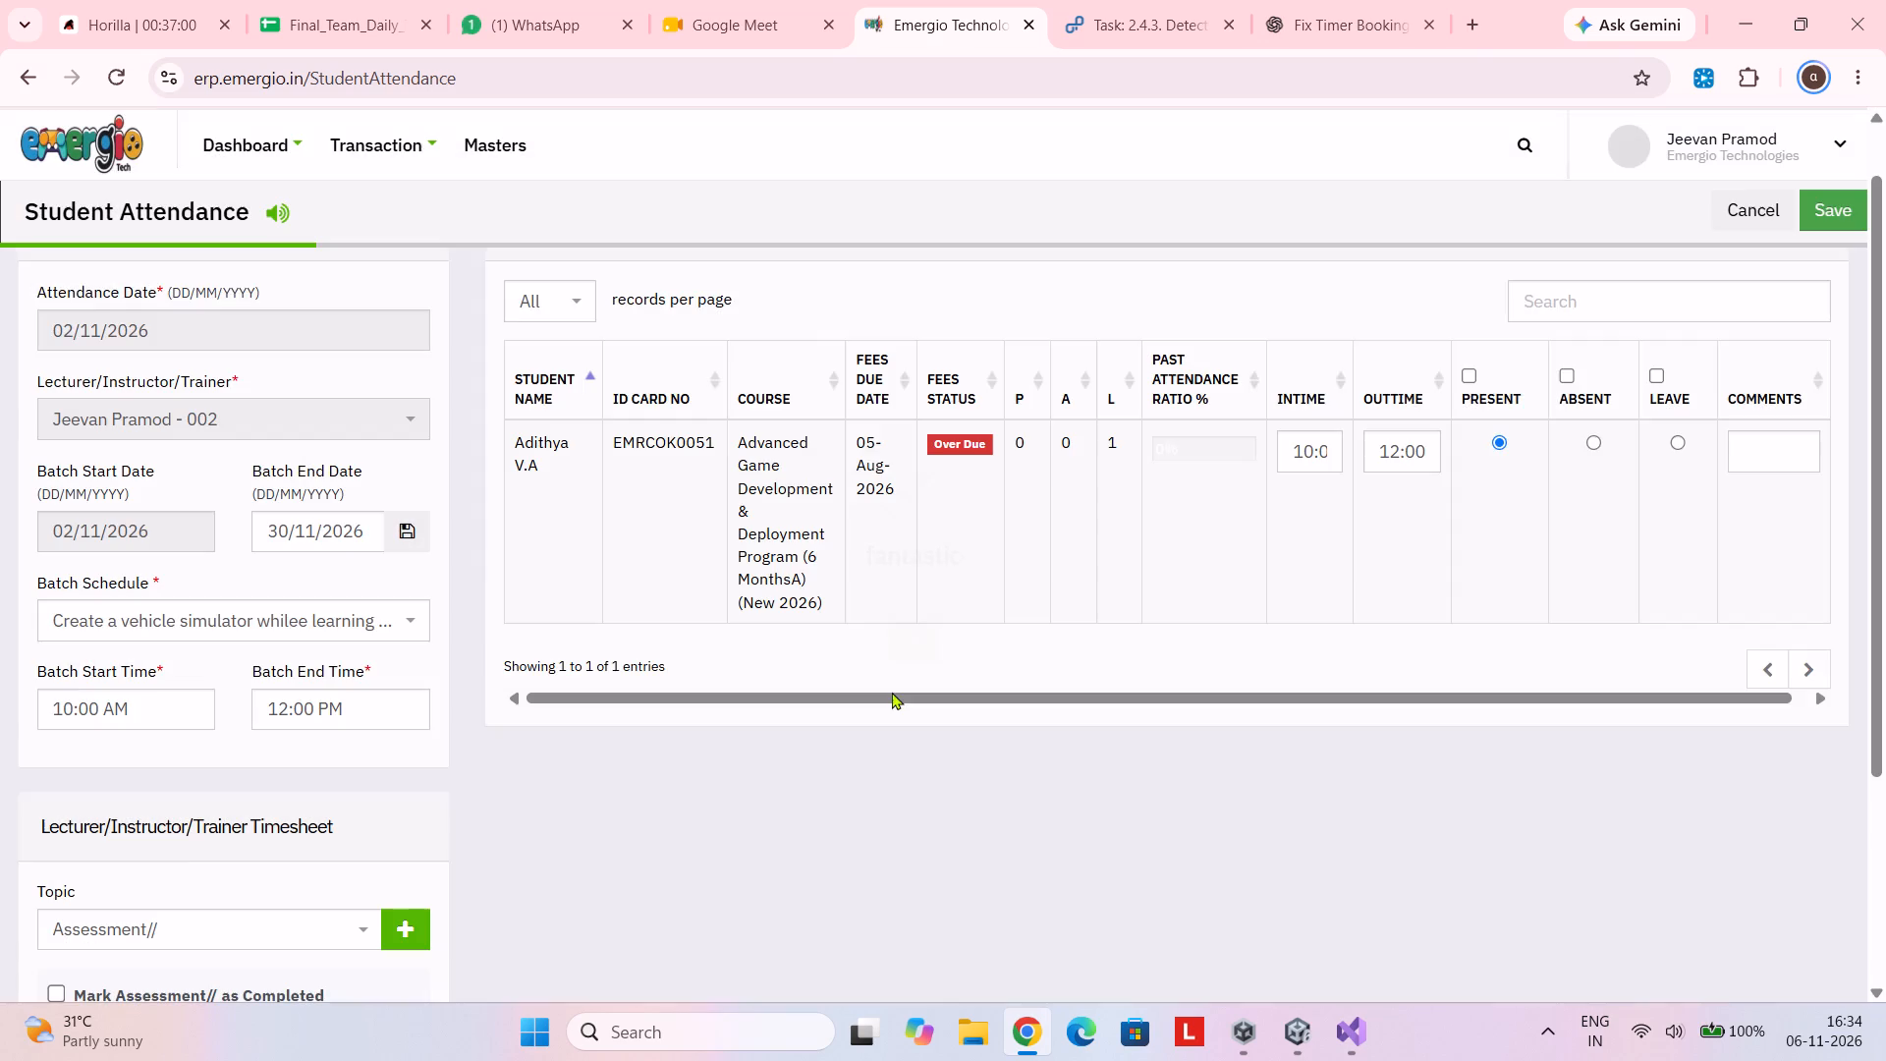
Mark the Assessment// topic as completed and save the 02/11/2026 attendance with the student present.
scroll(454, 748, "down", 1)
left_click(59, 870)
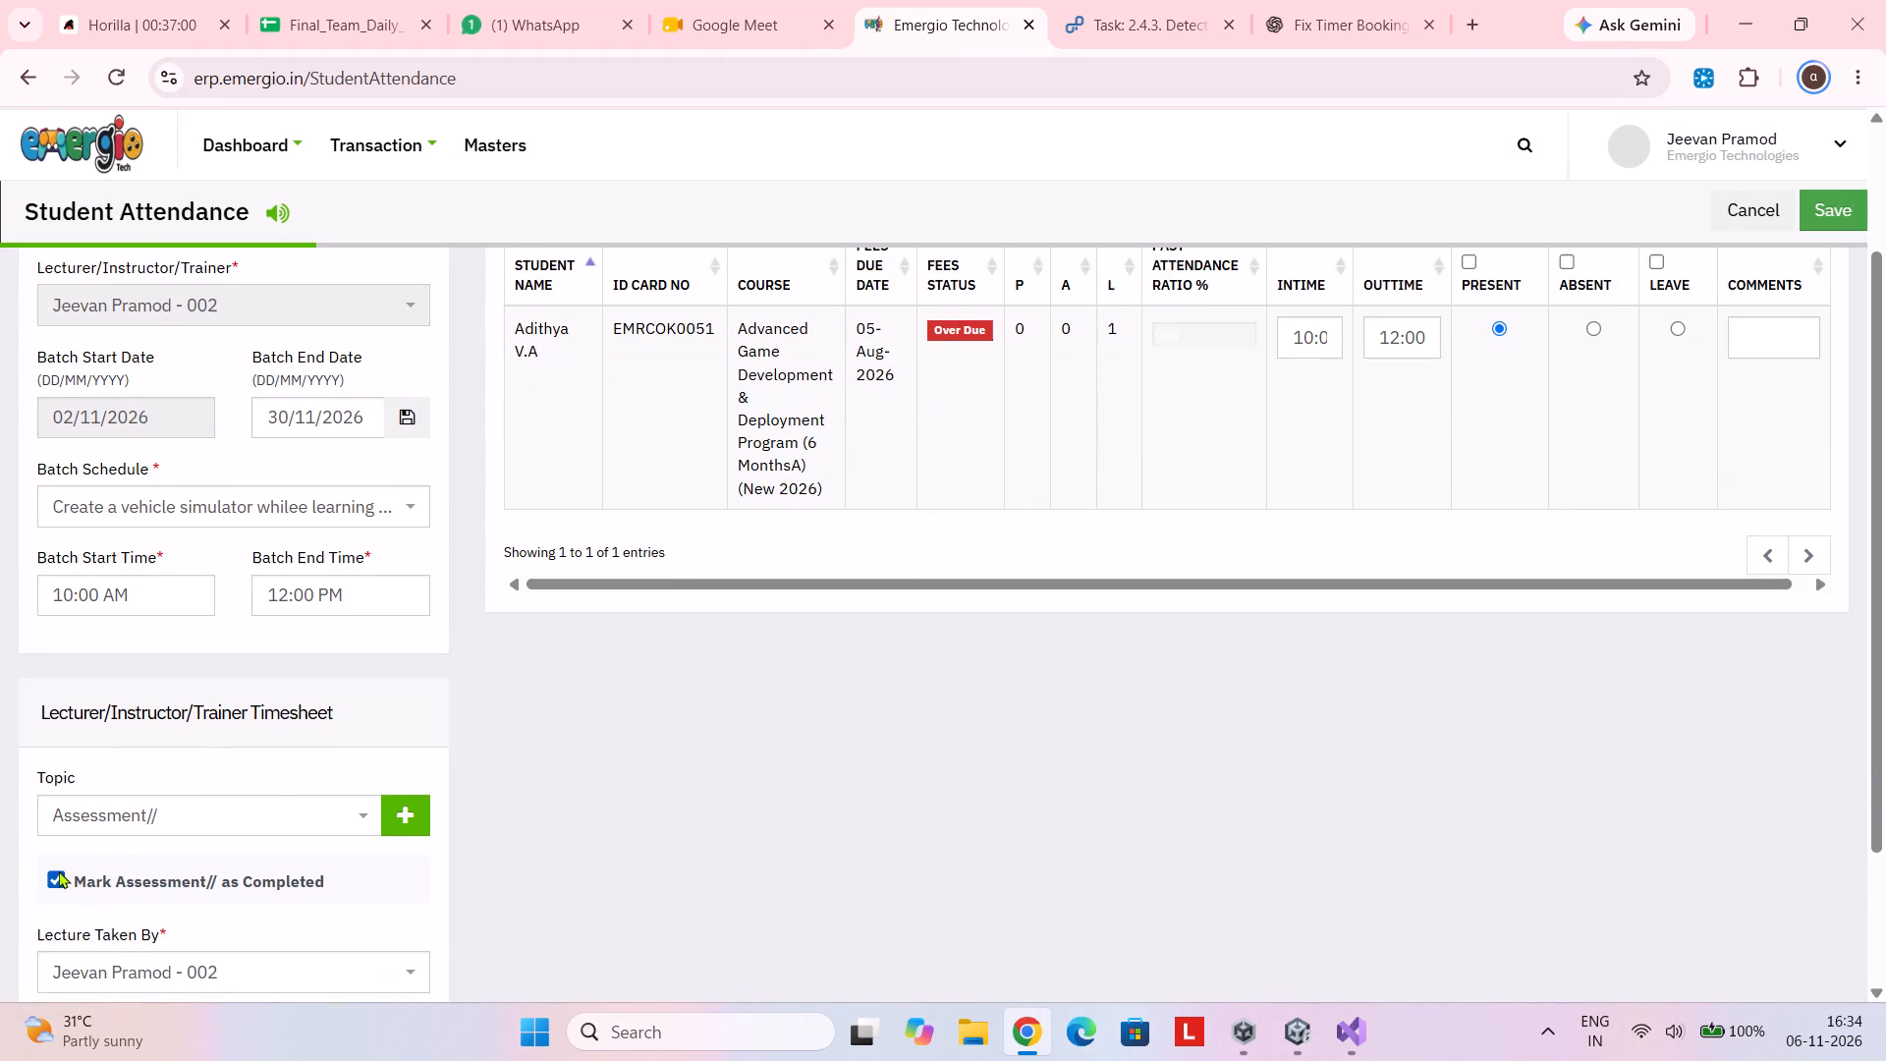
scroll(645, 673, "up", 1)
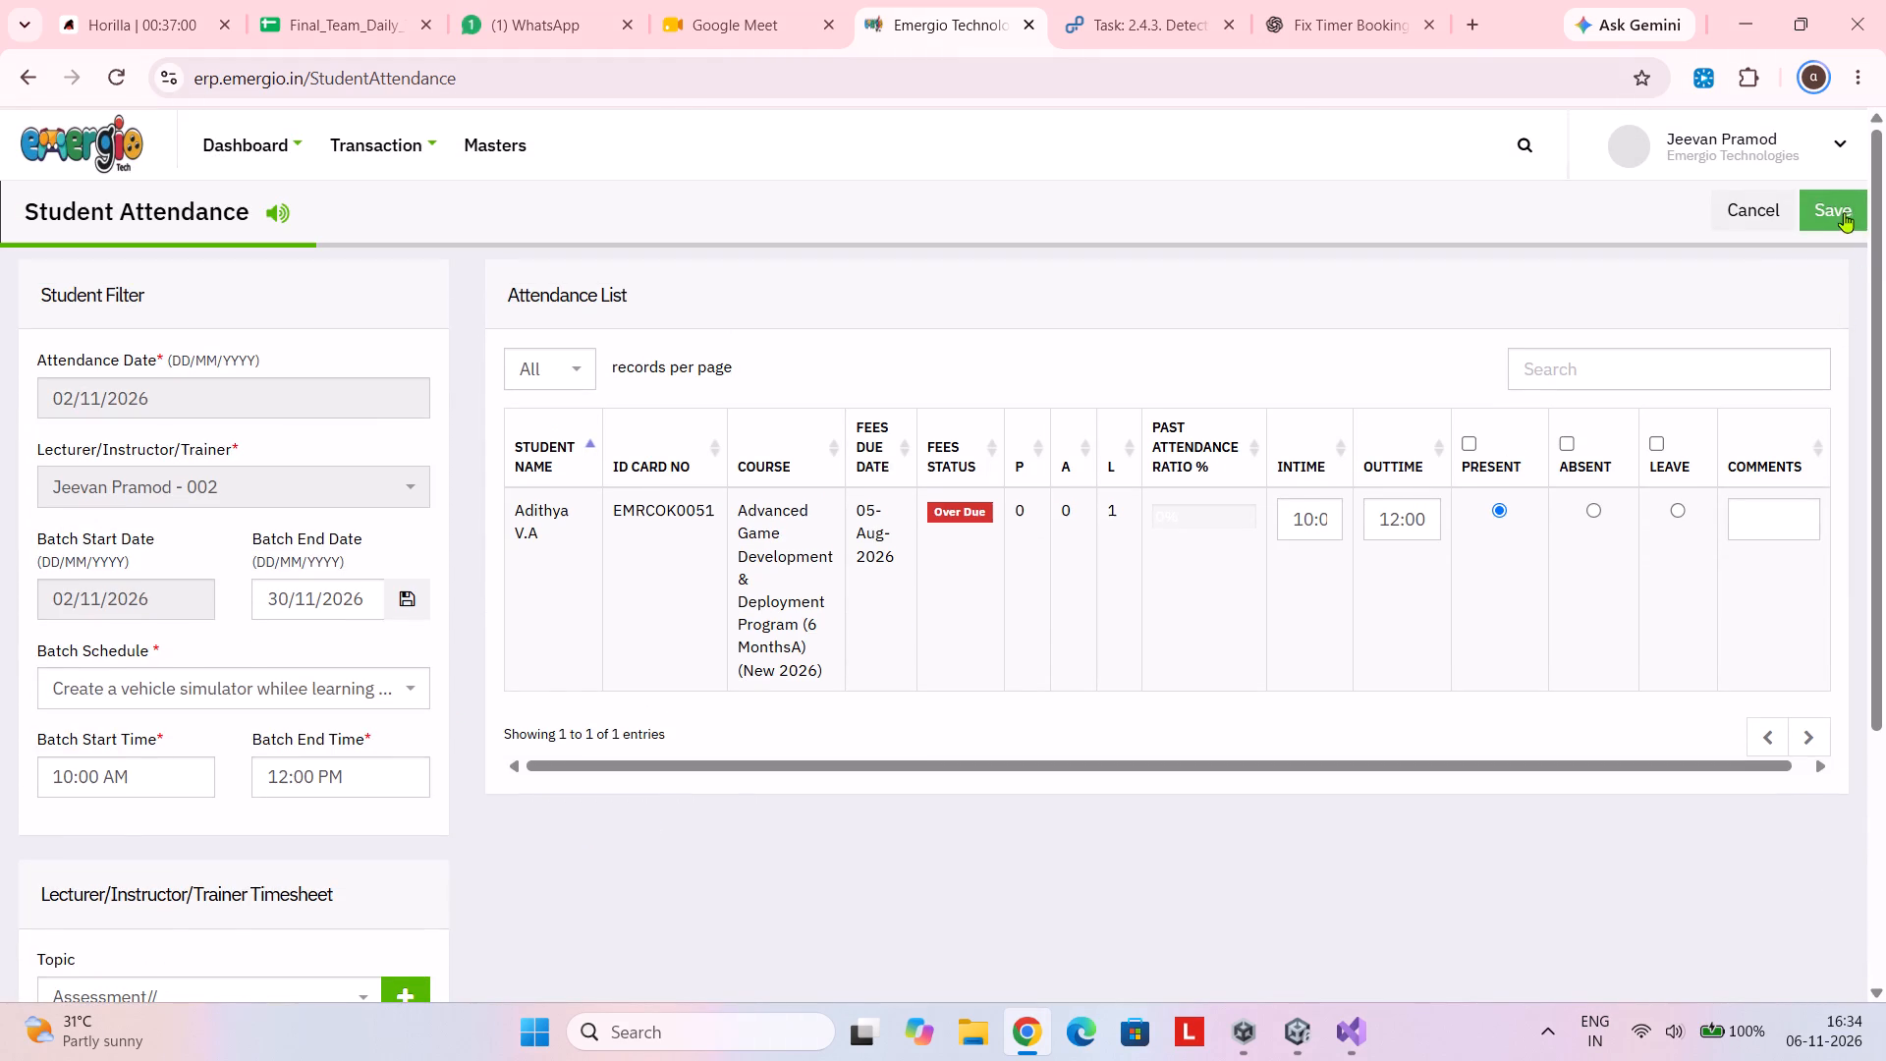
left_click(1841, 213)
left_click(920, 683)
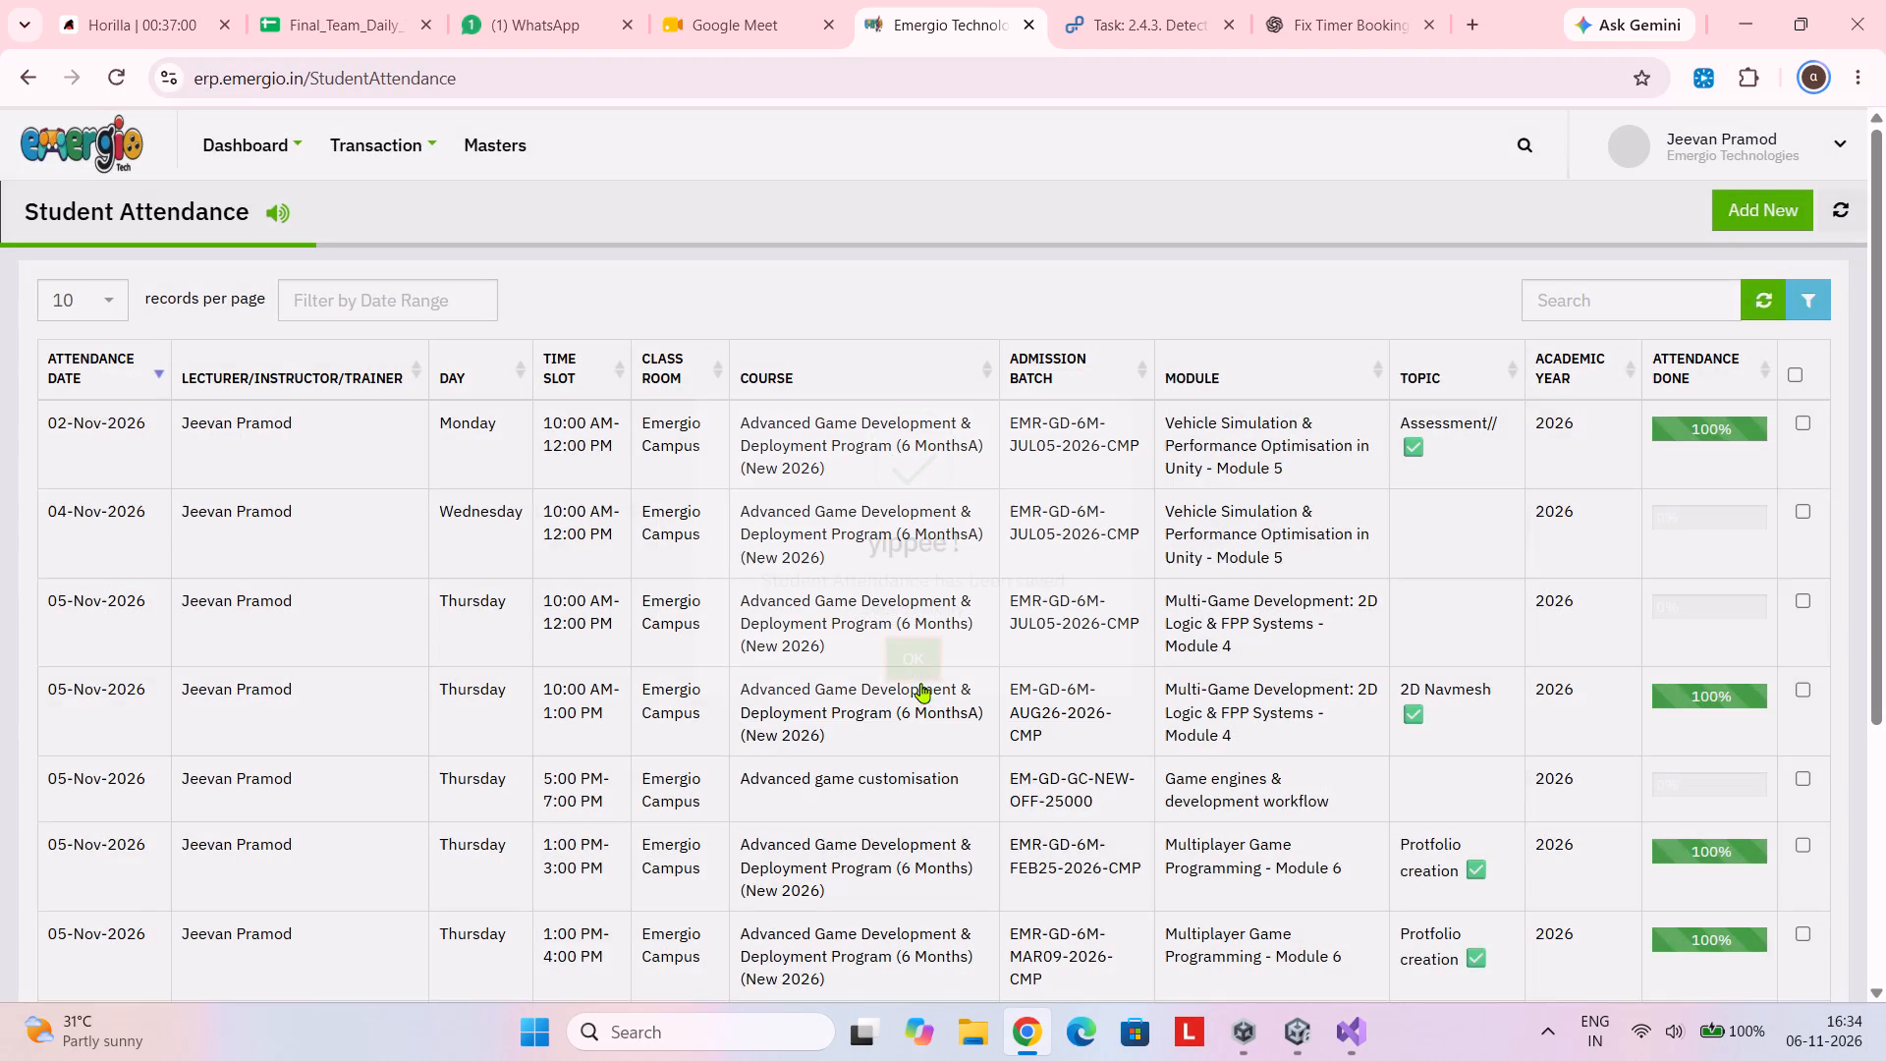
Create a new attendance entry dated 03/11/2026 for the 10:00 AM-12:00 PM vehicle simulator batch schedule.
left_click(1779, 217)
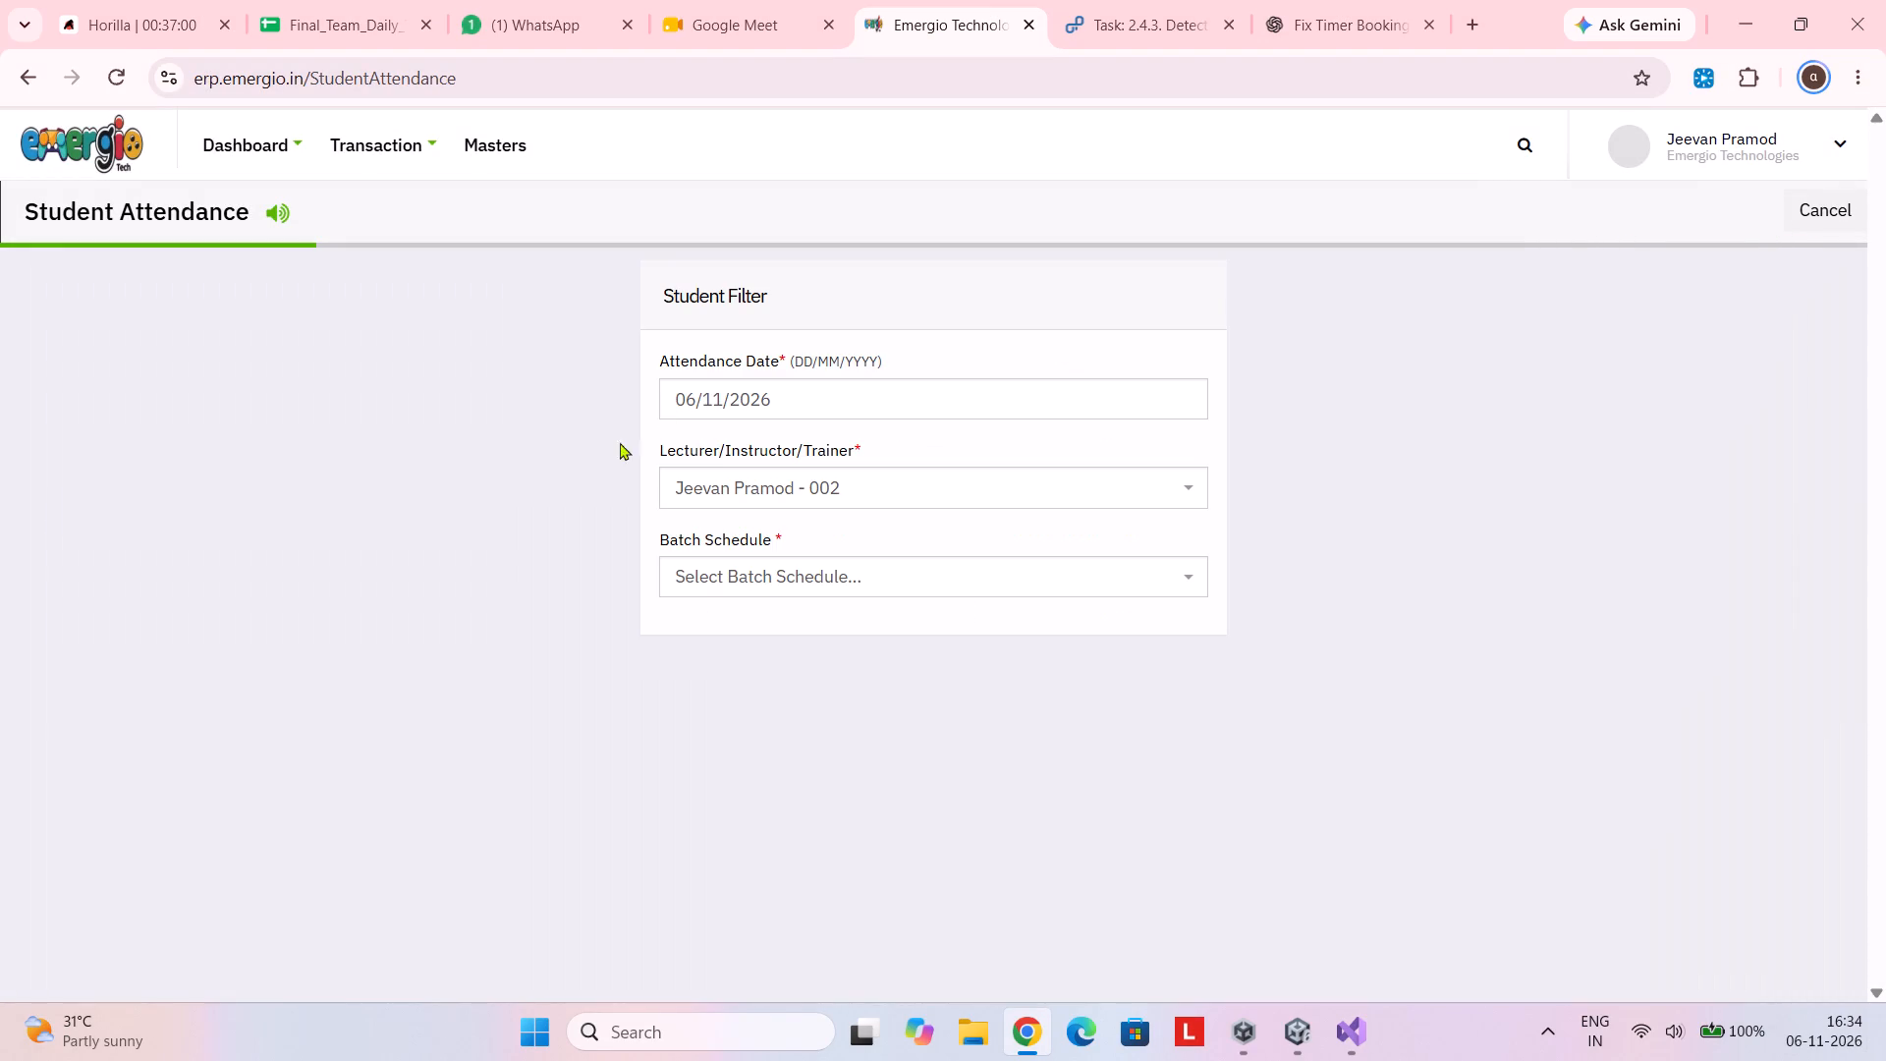
left_click(772, 407)
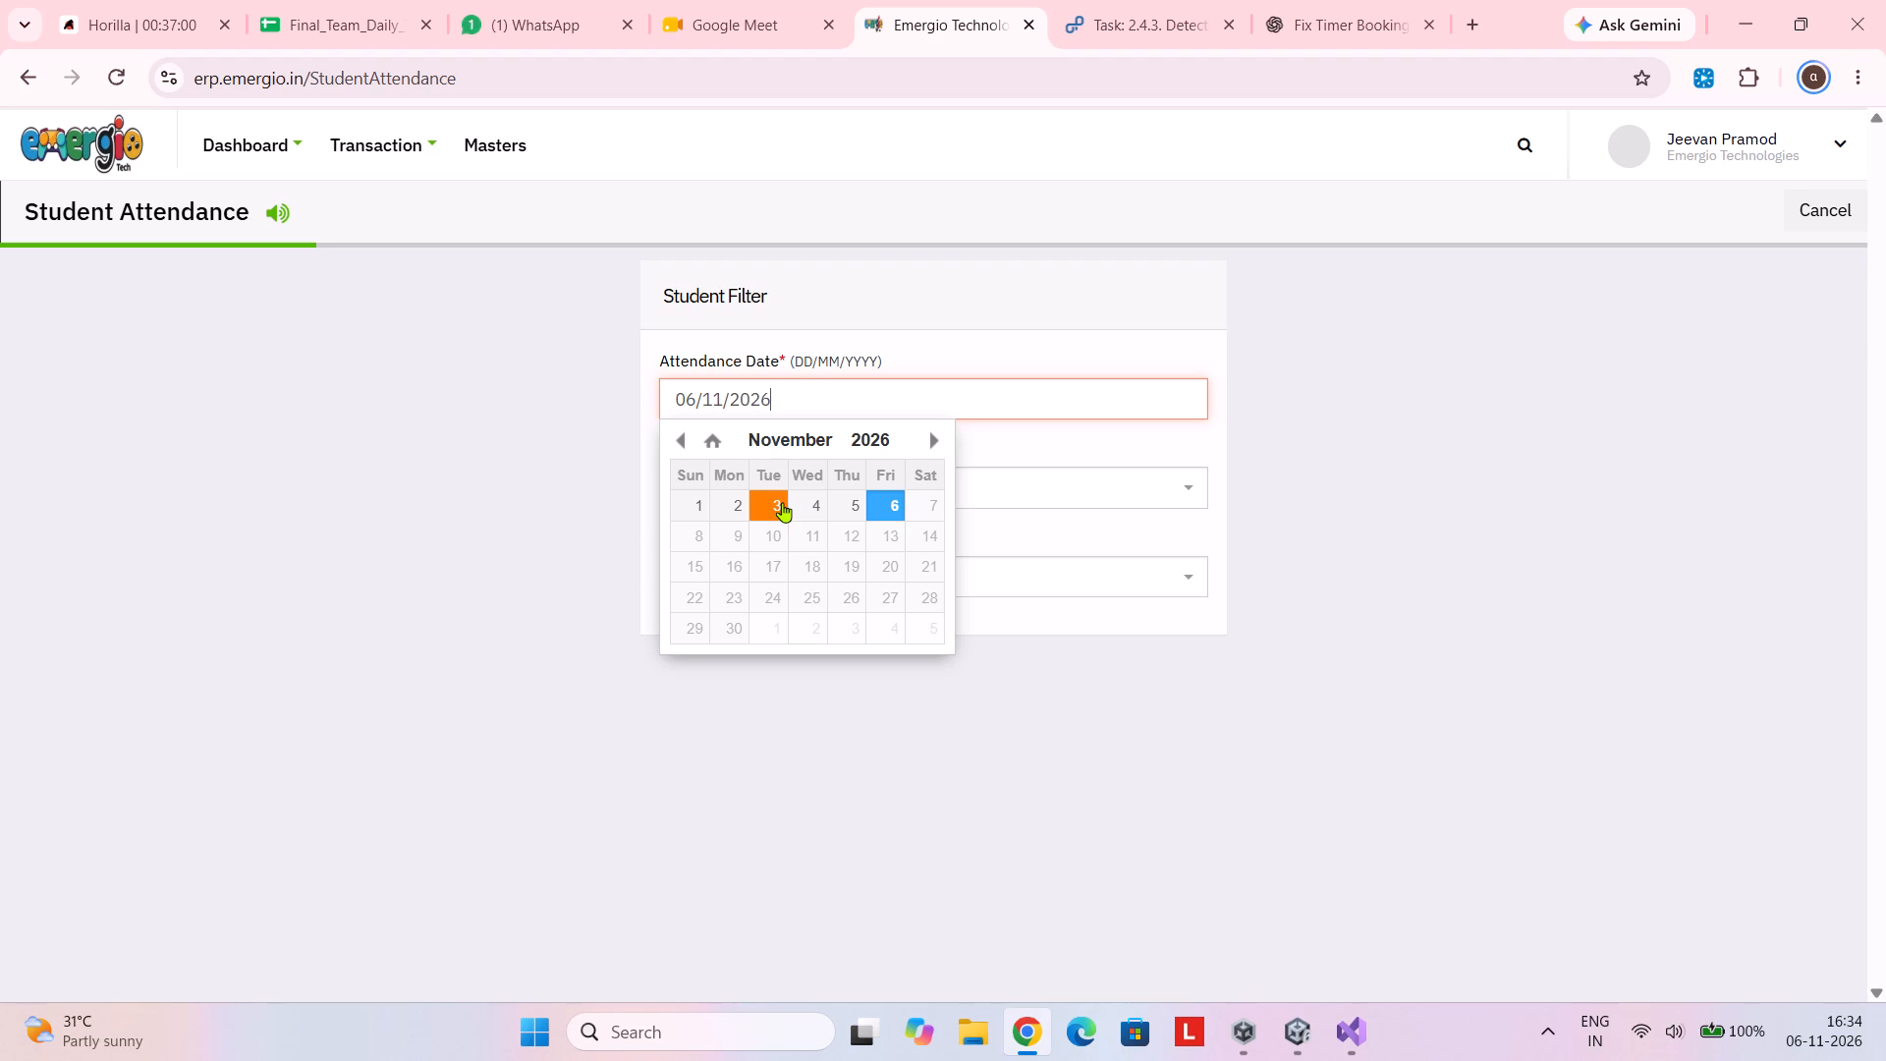
left_click(782, 502)
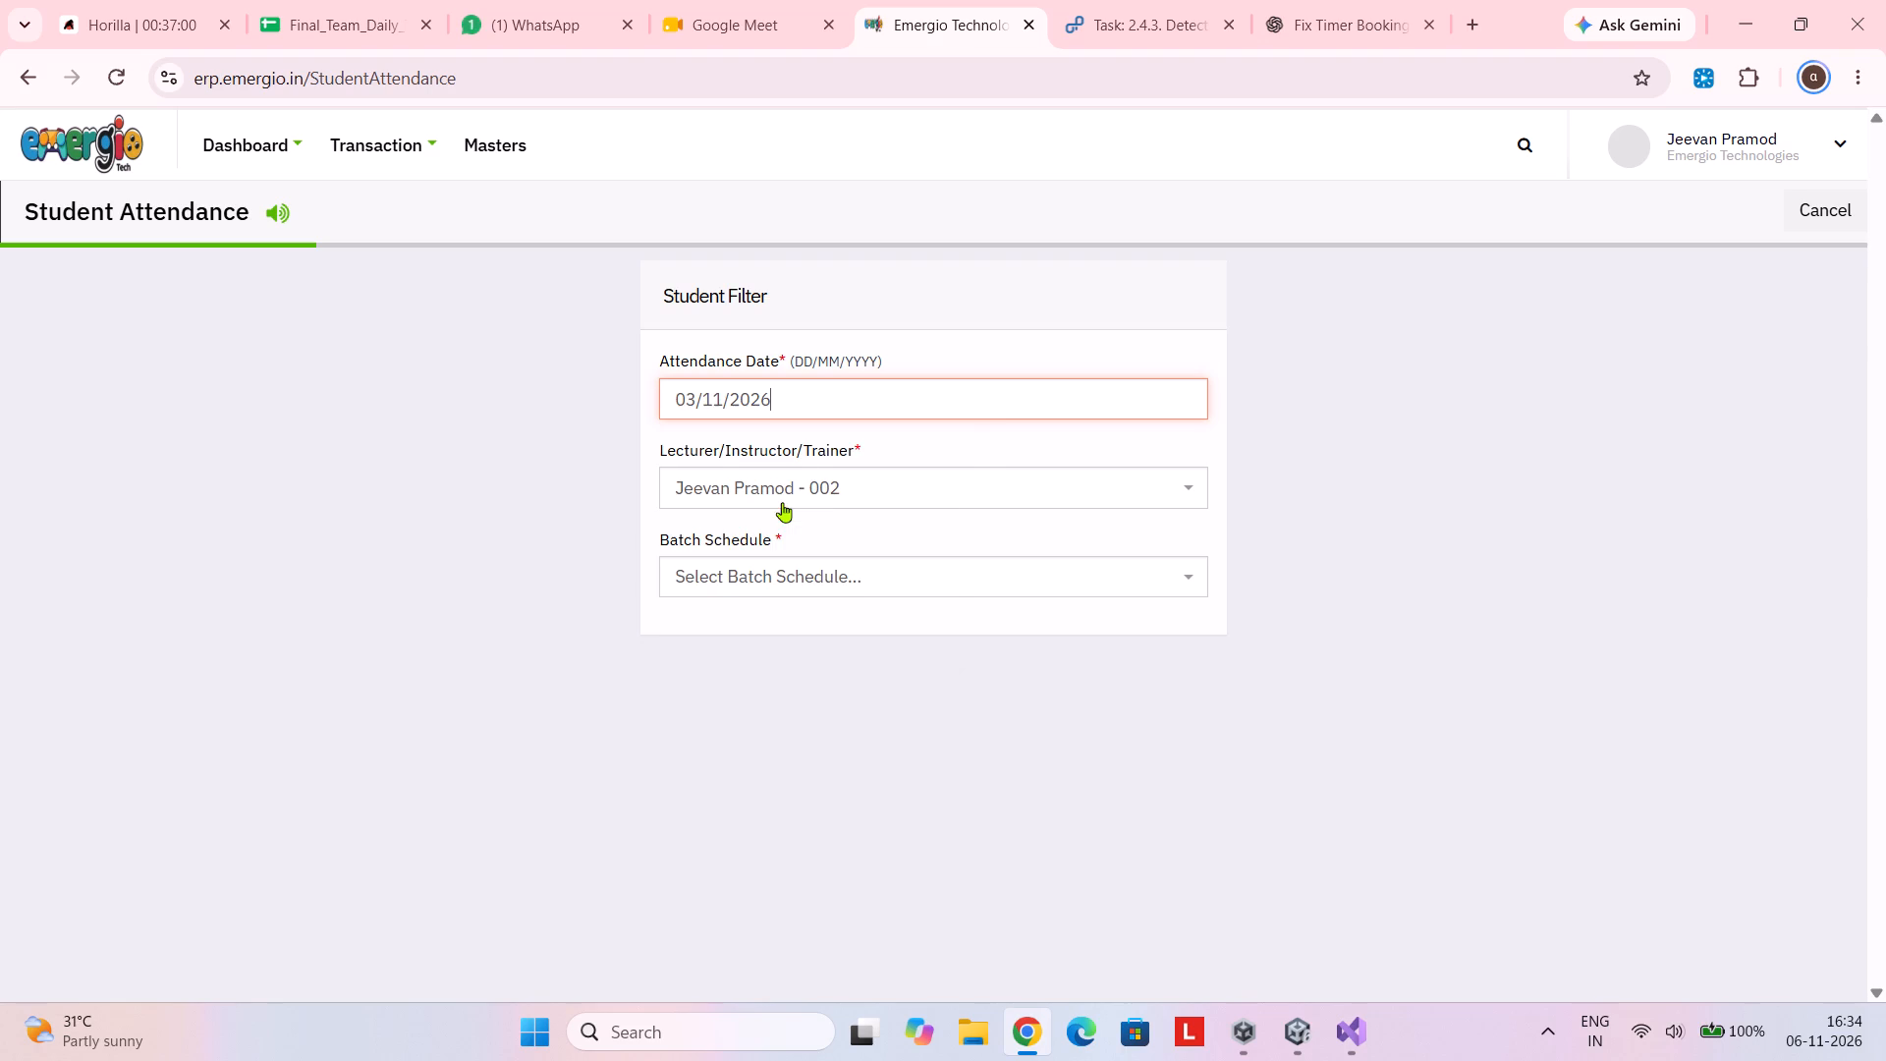
left_click(783, 594)
left_click(818, 706)
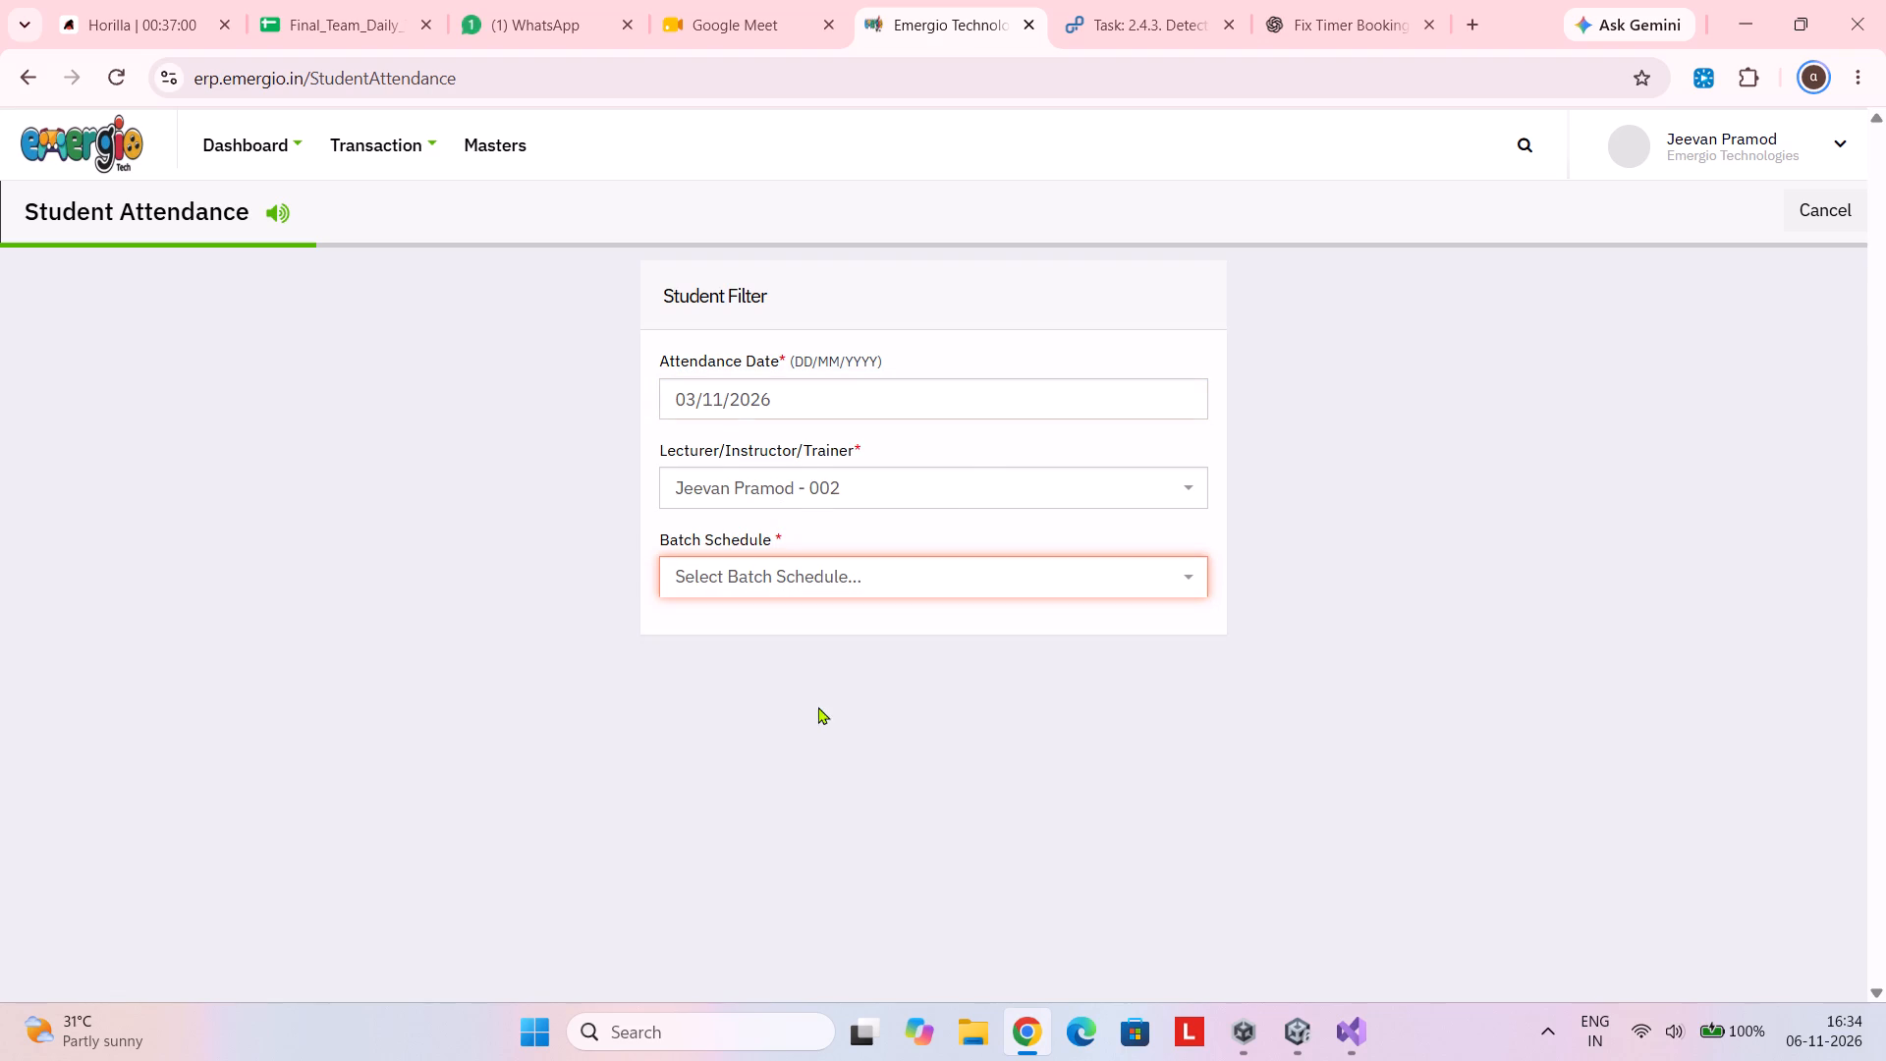
left_click(844, 593)
left_click(839, 699)
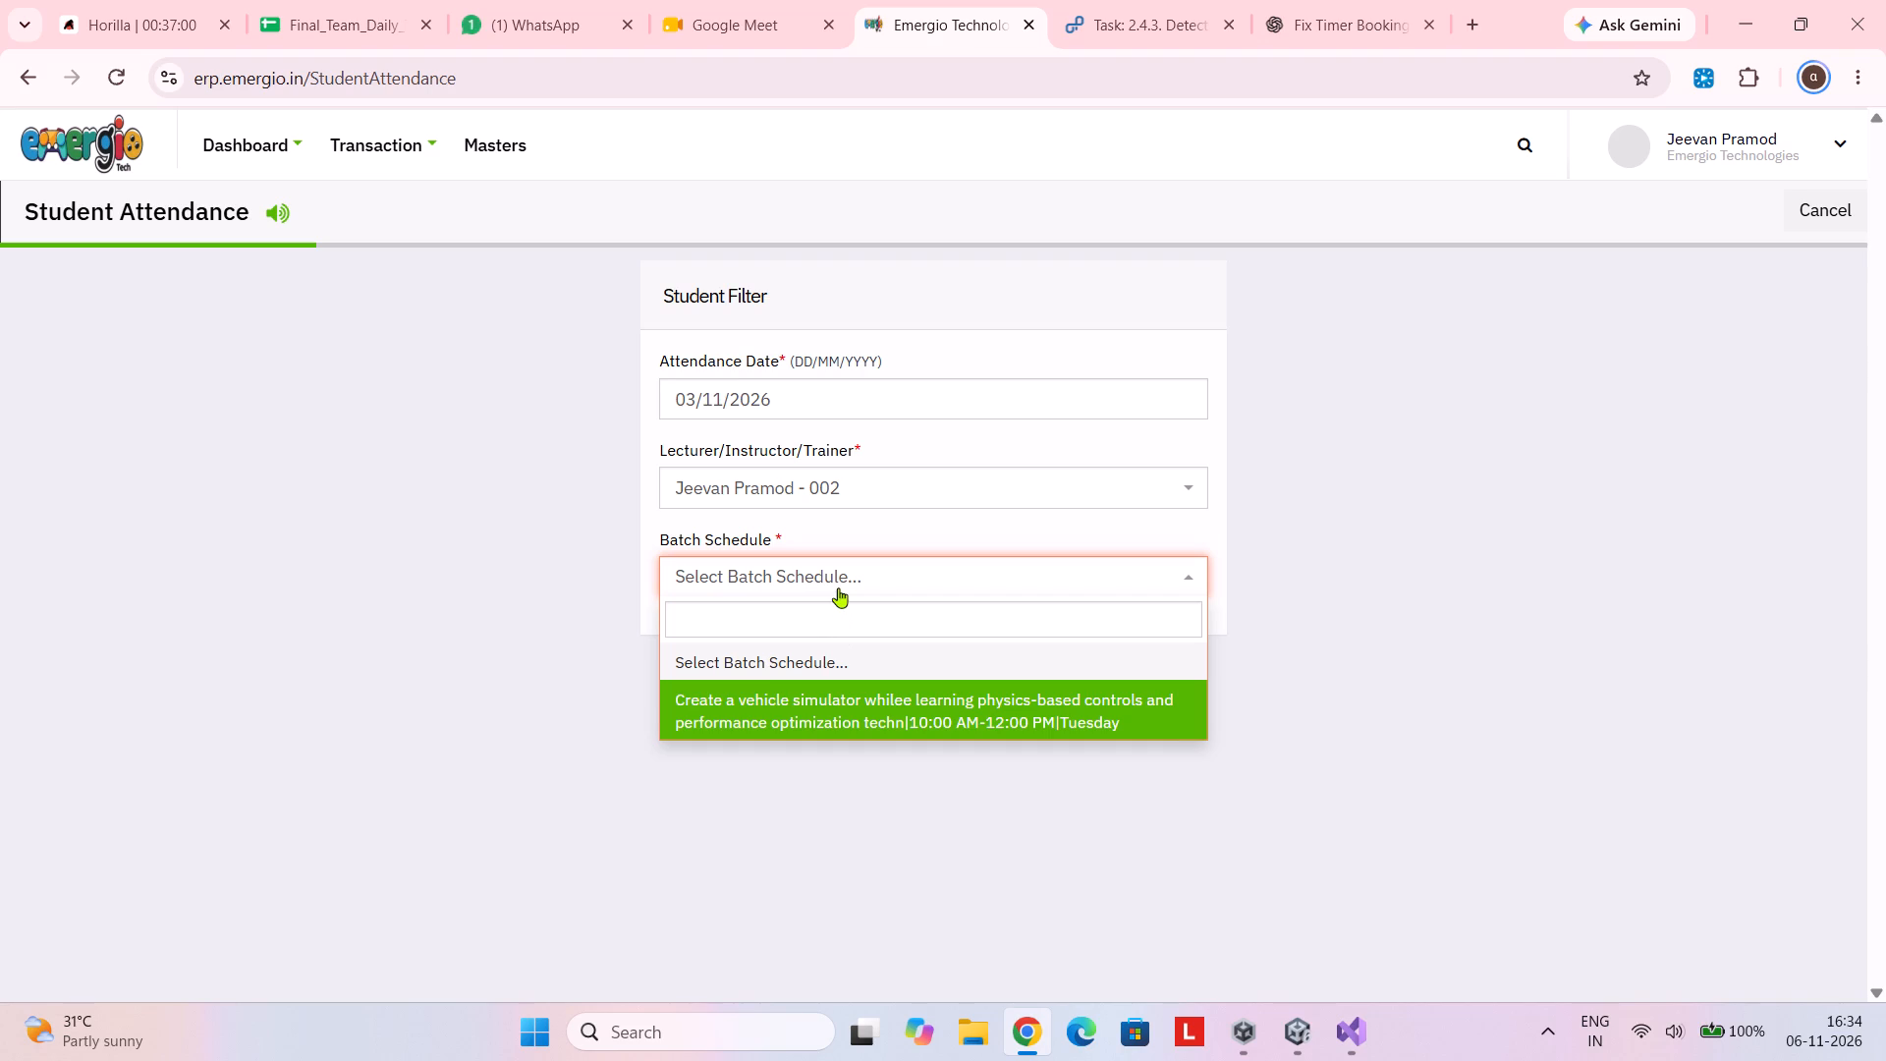
scroll(898, 698, "down", 1)
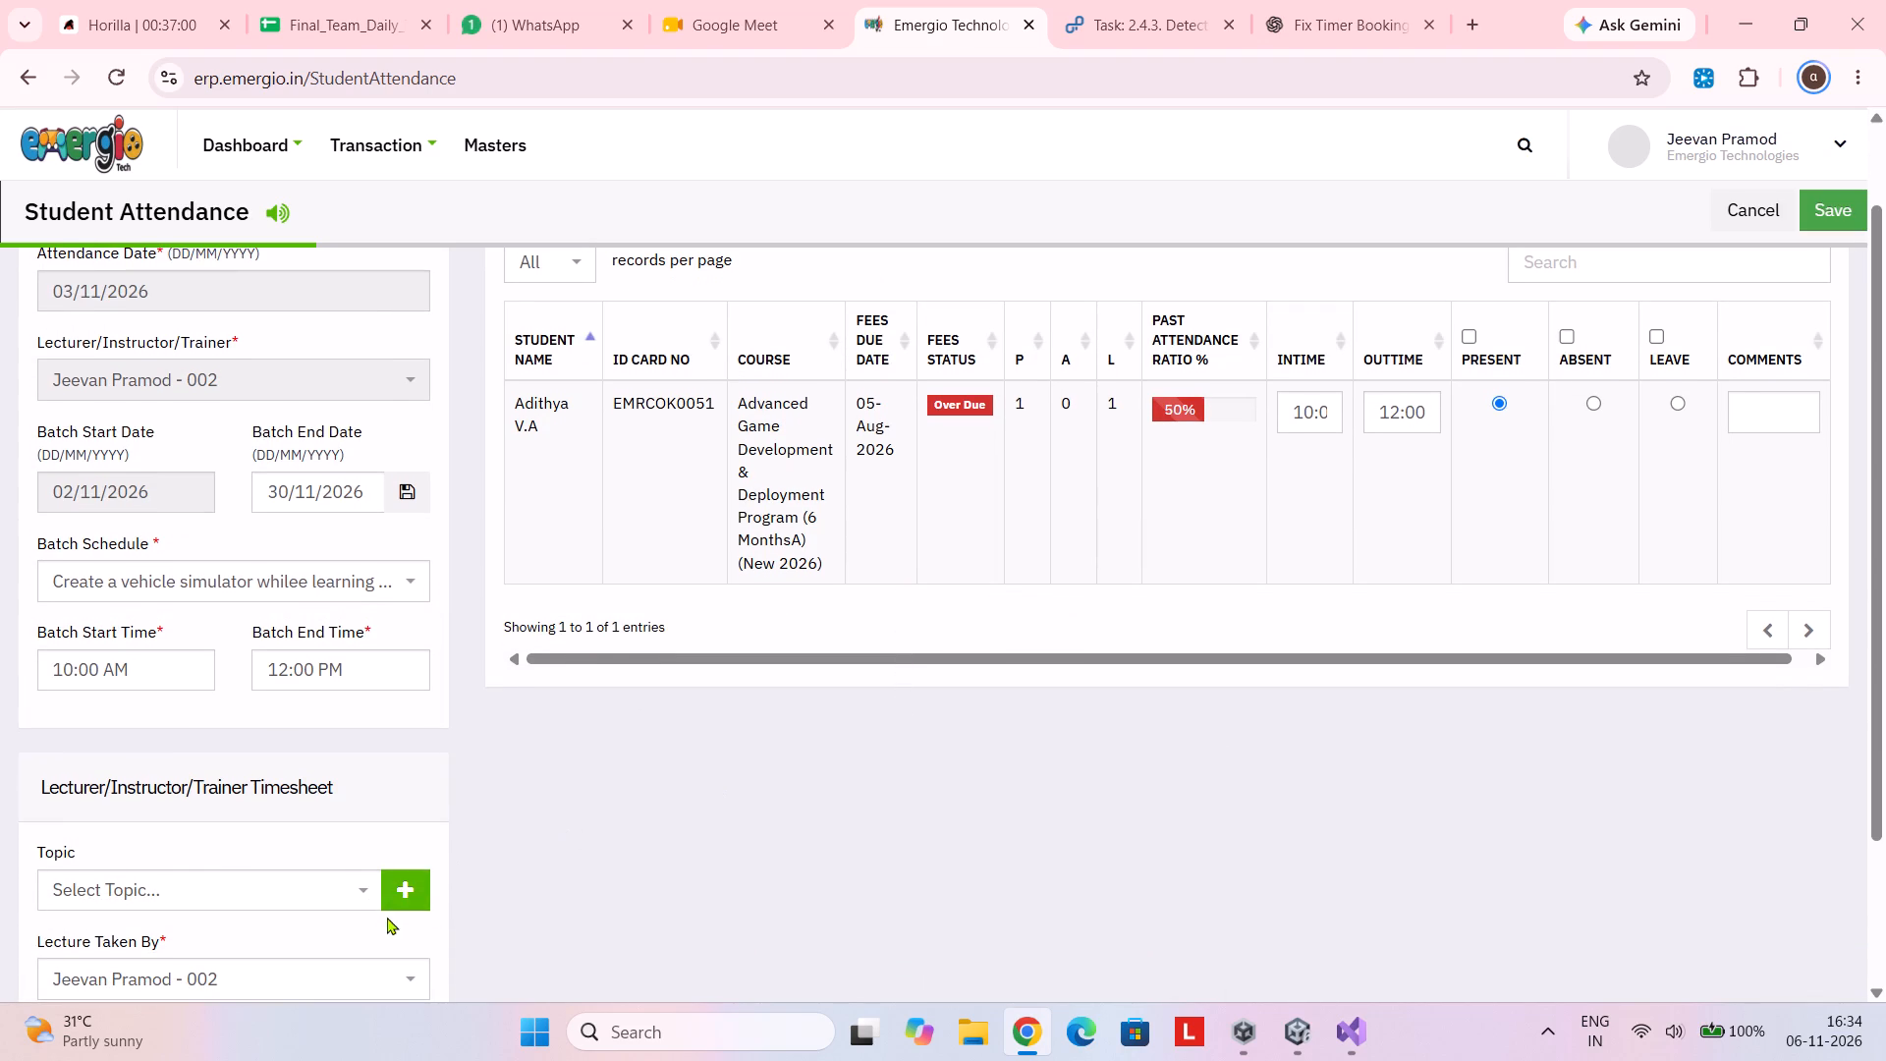
Start a new timesheet topic for the Vehicle Simulation & Performance Optimisation module and the Advanced Game Development & Deployment Program (6 MonthsA) (New 2026) course.
left_click(400, 900)
left_click(1650, 256)
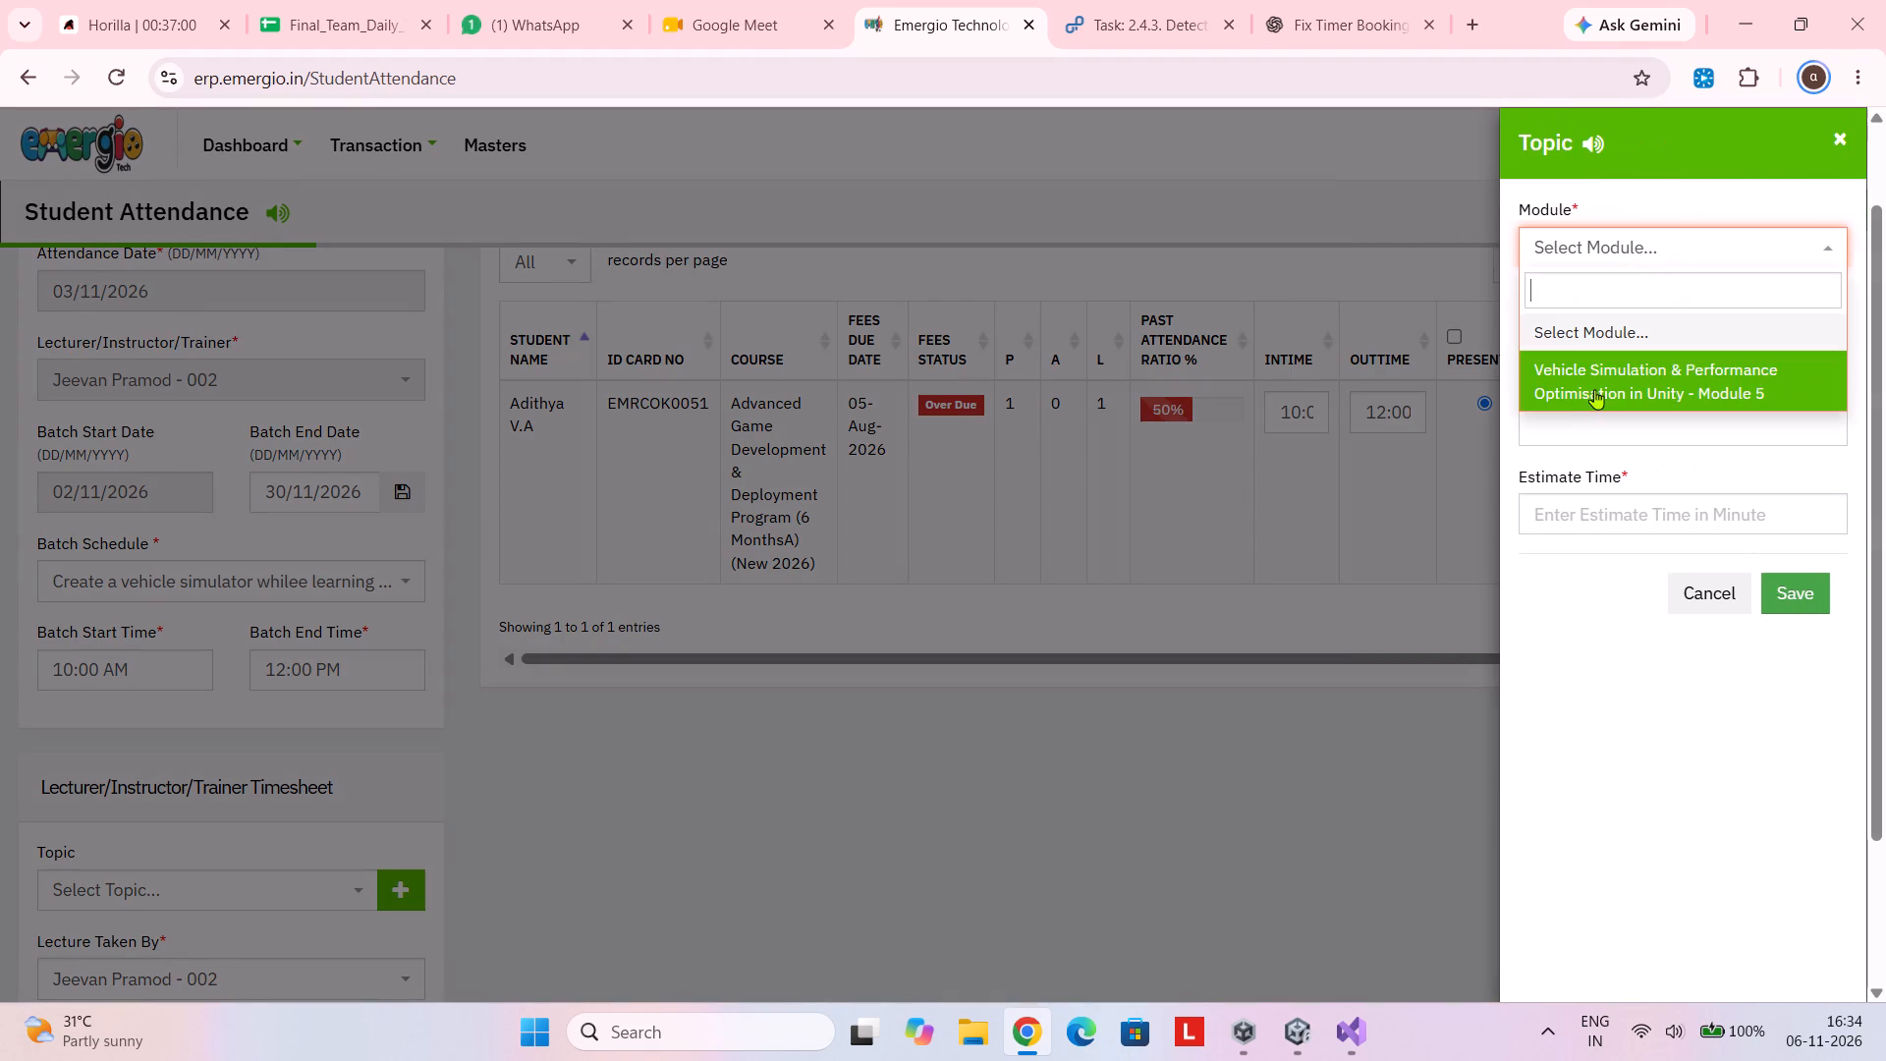
left_click(1593, 392)
left_click(1596, 328)
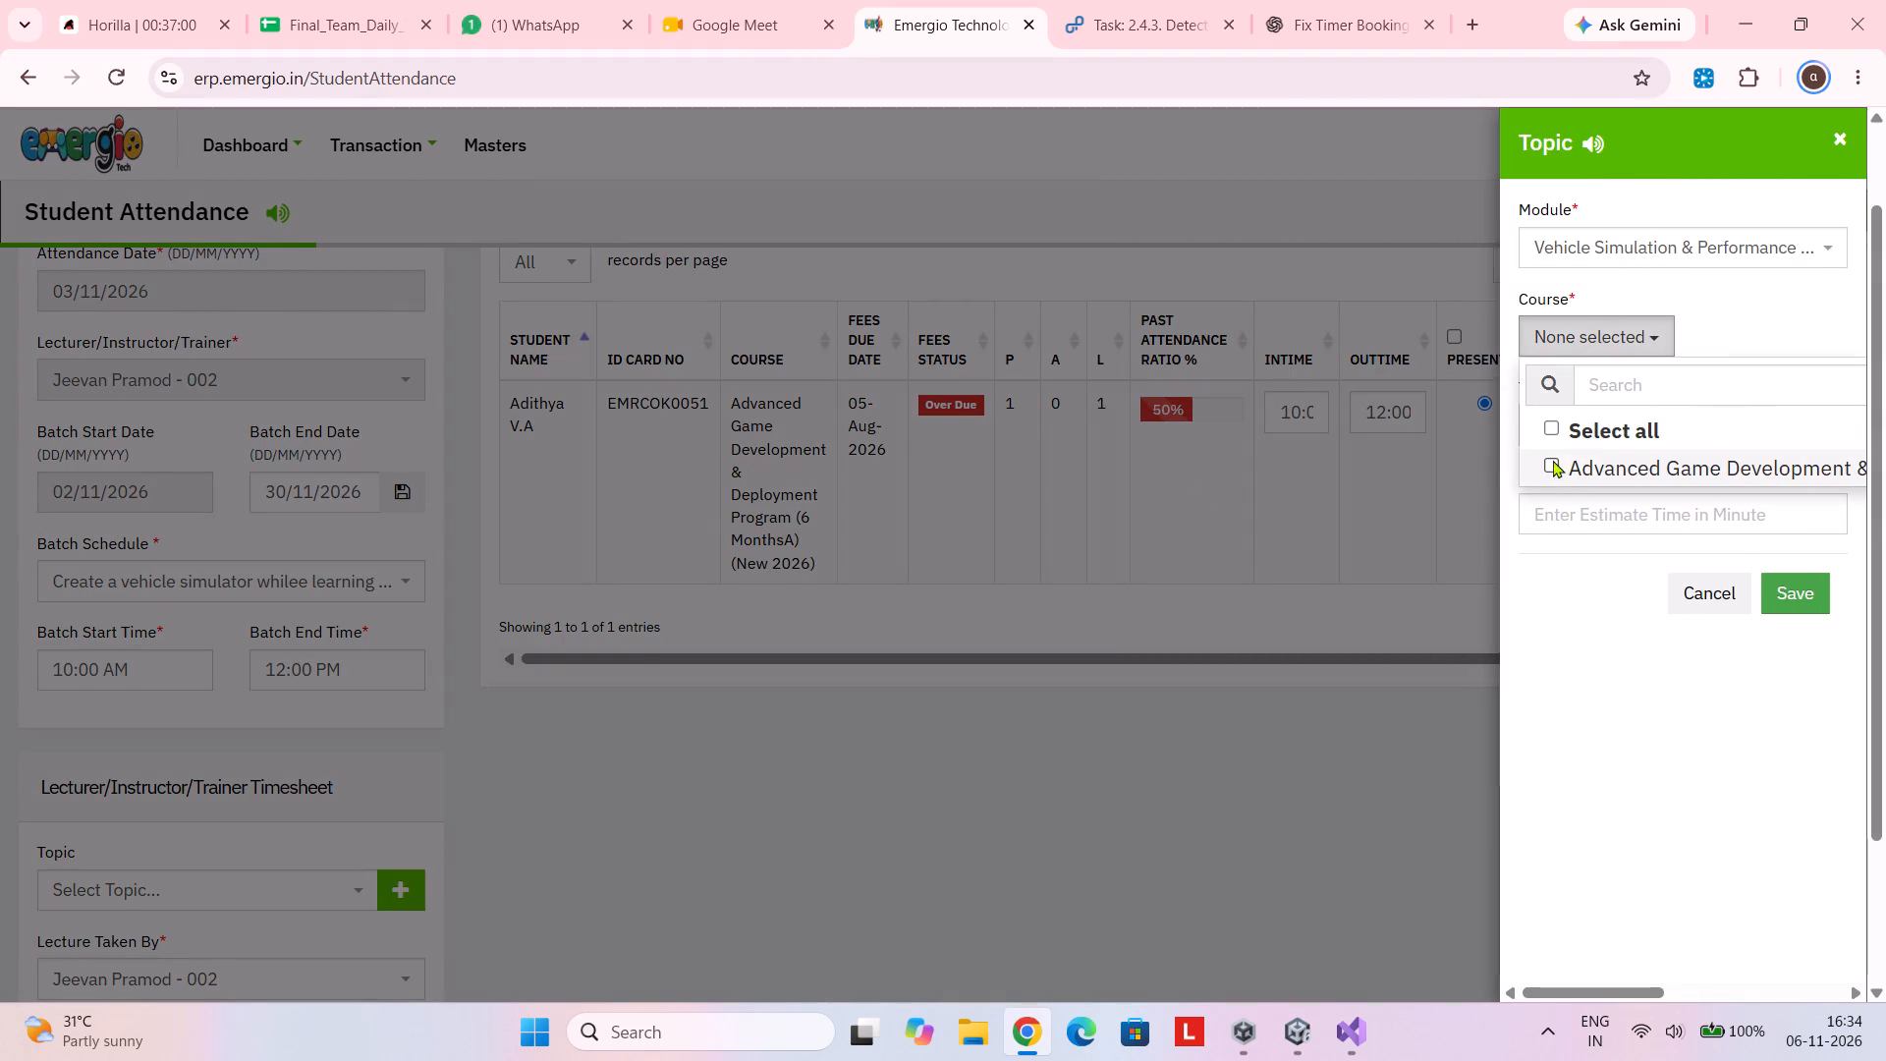
left_click(1548, 468)
left_click(1610, 677)
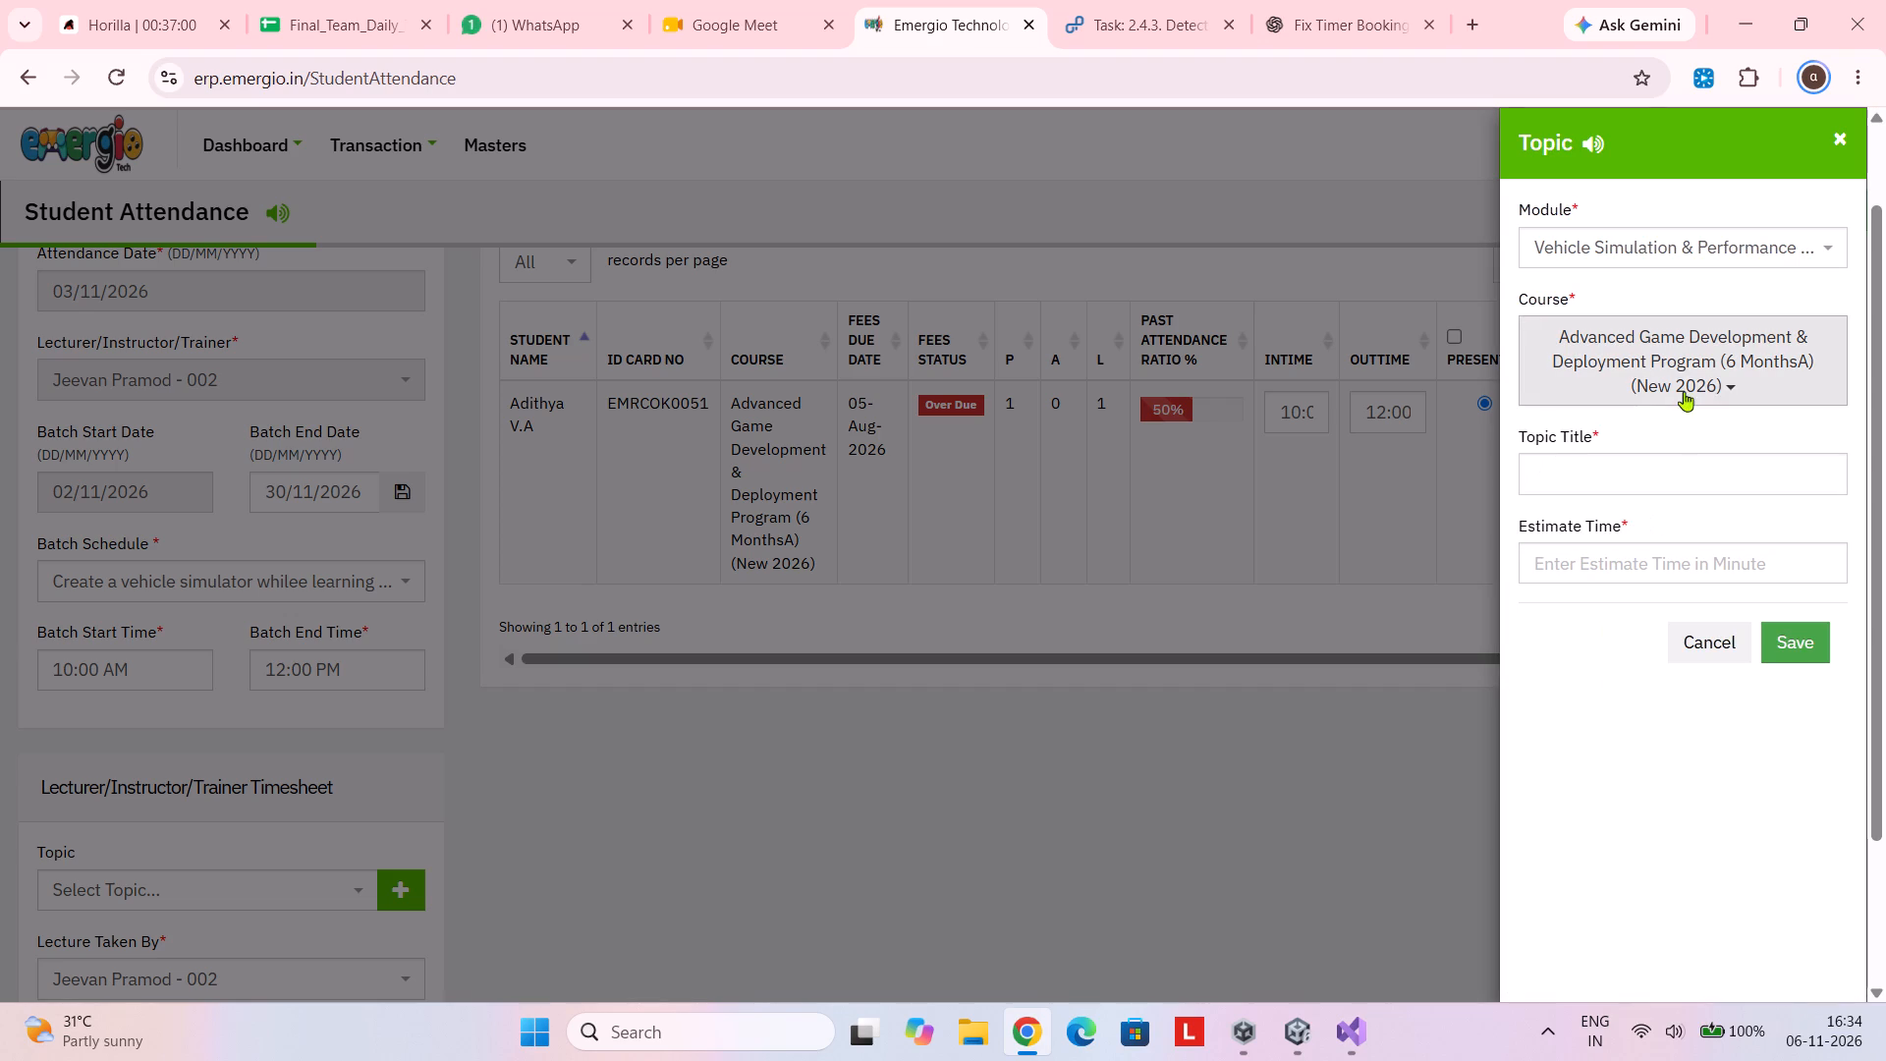
Title the new topic In Game, set its estimate time to 180 minutes and save it.
left_click(1635, 484)
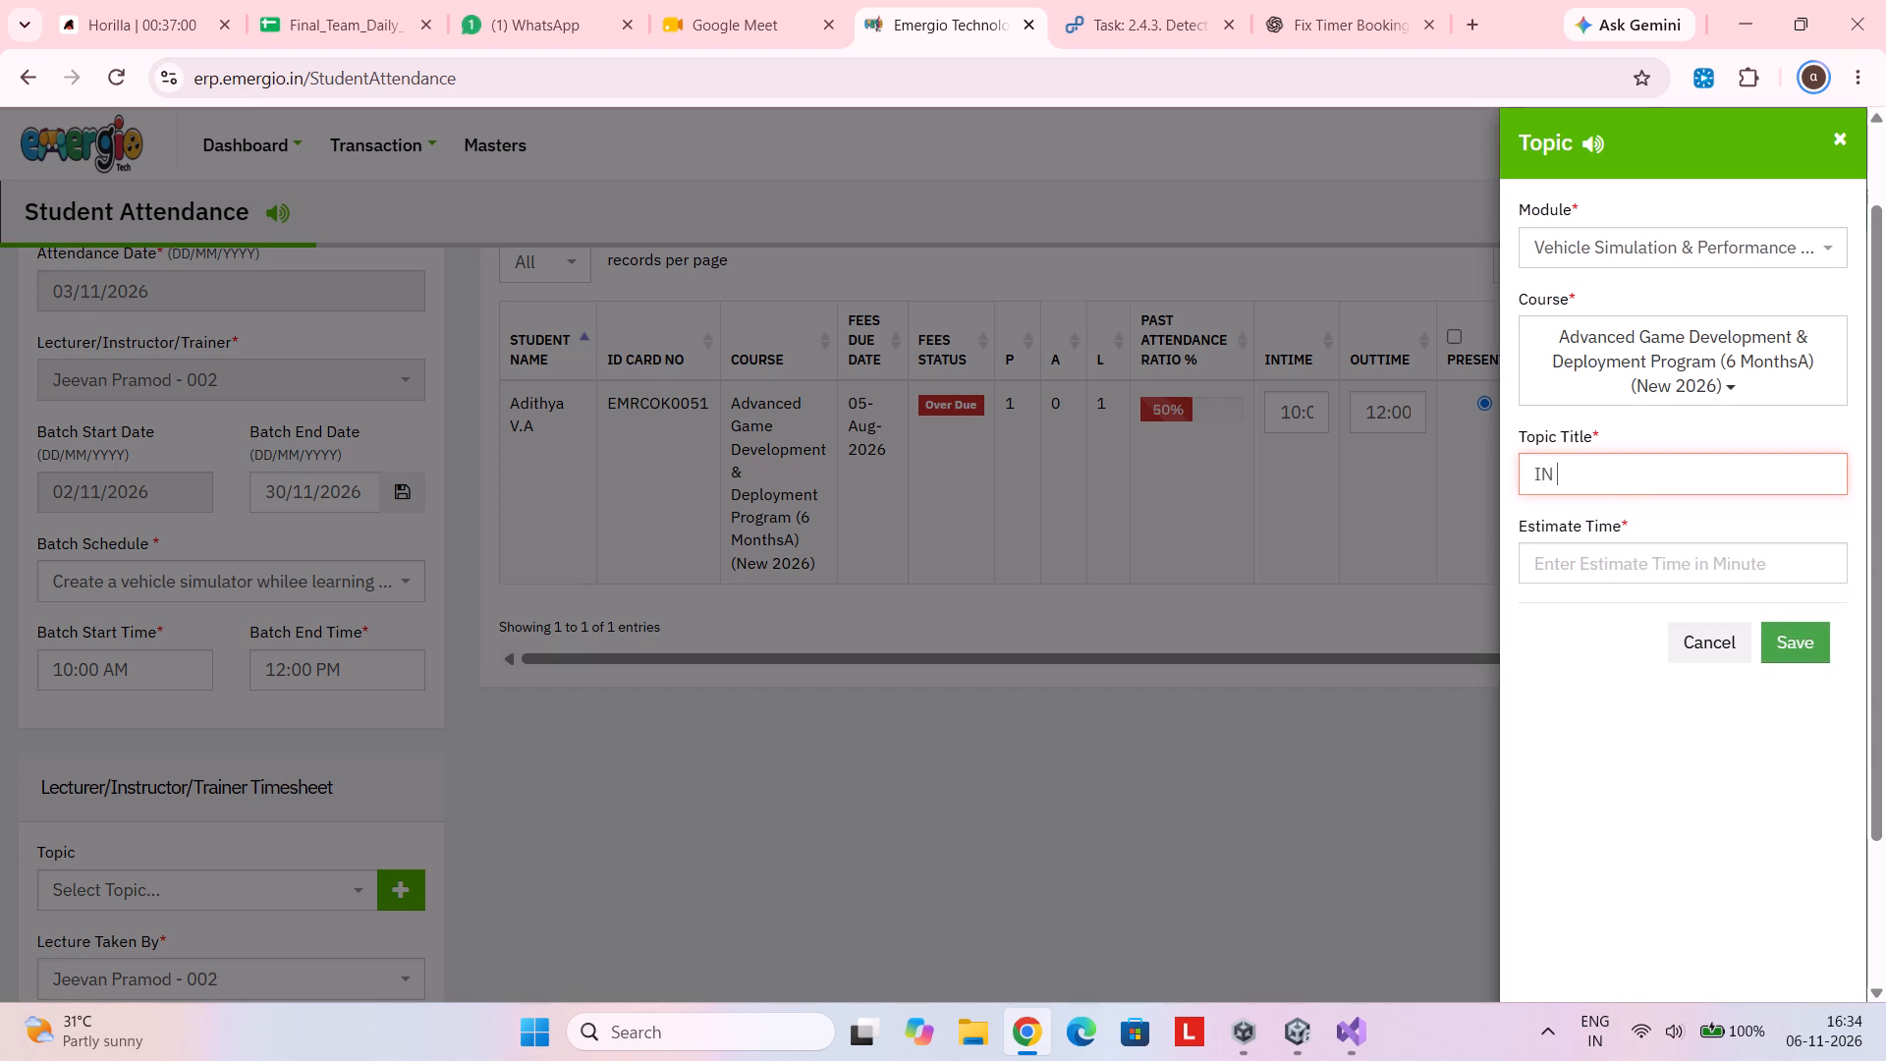
key("BackSpace")
key("BackSpace")
left_click(1678, 574)
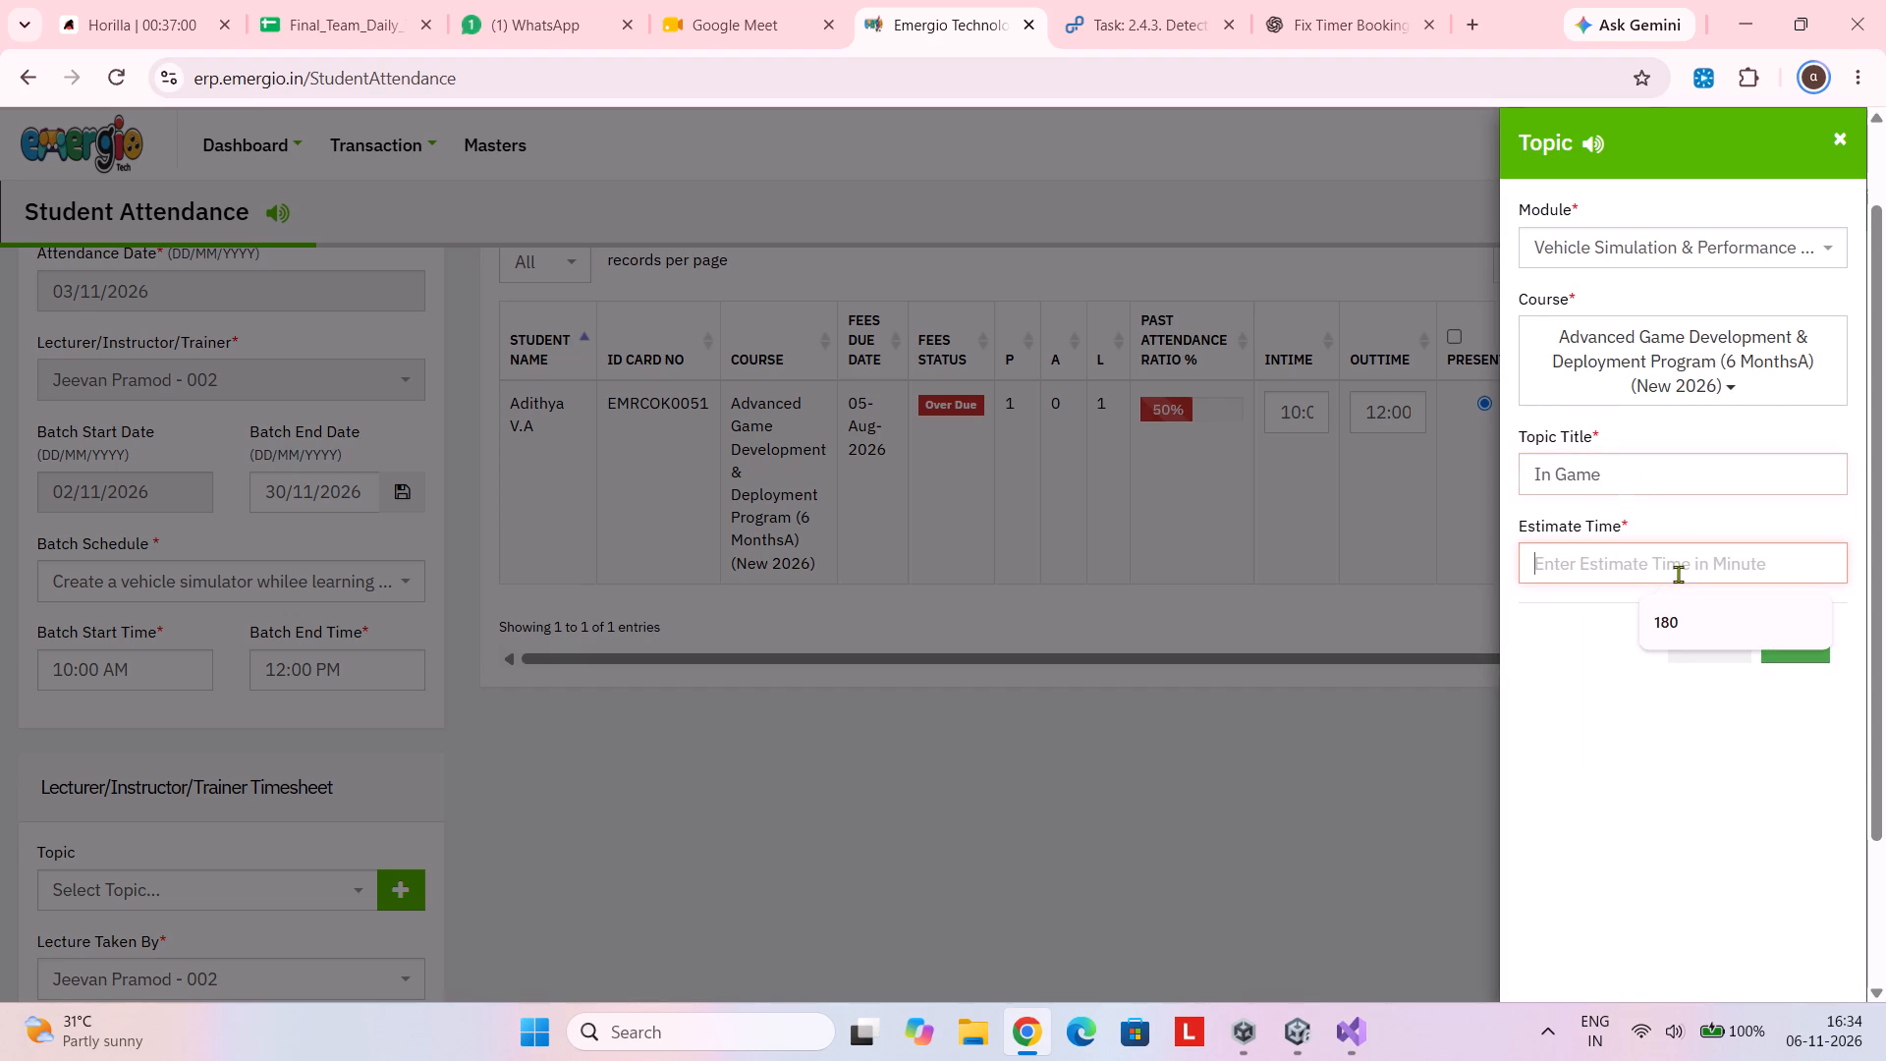
left_click(1682, 642)
left_click(1779, 644)
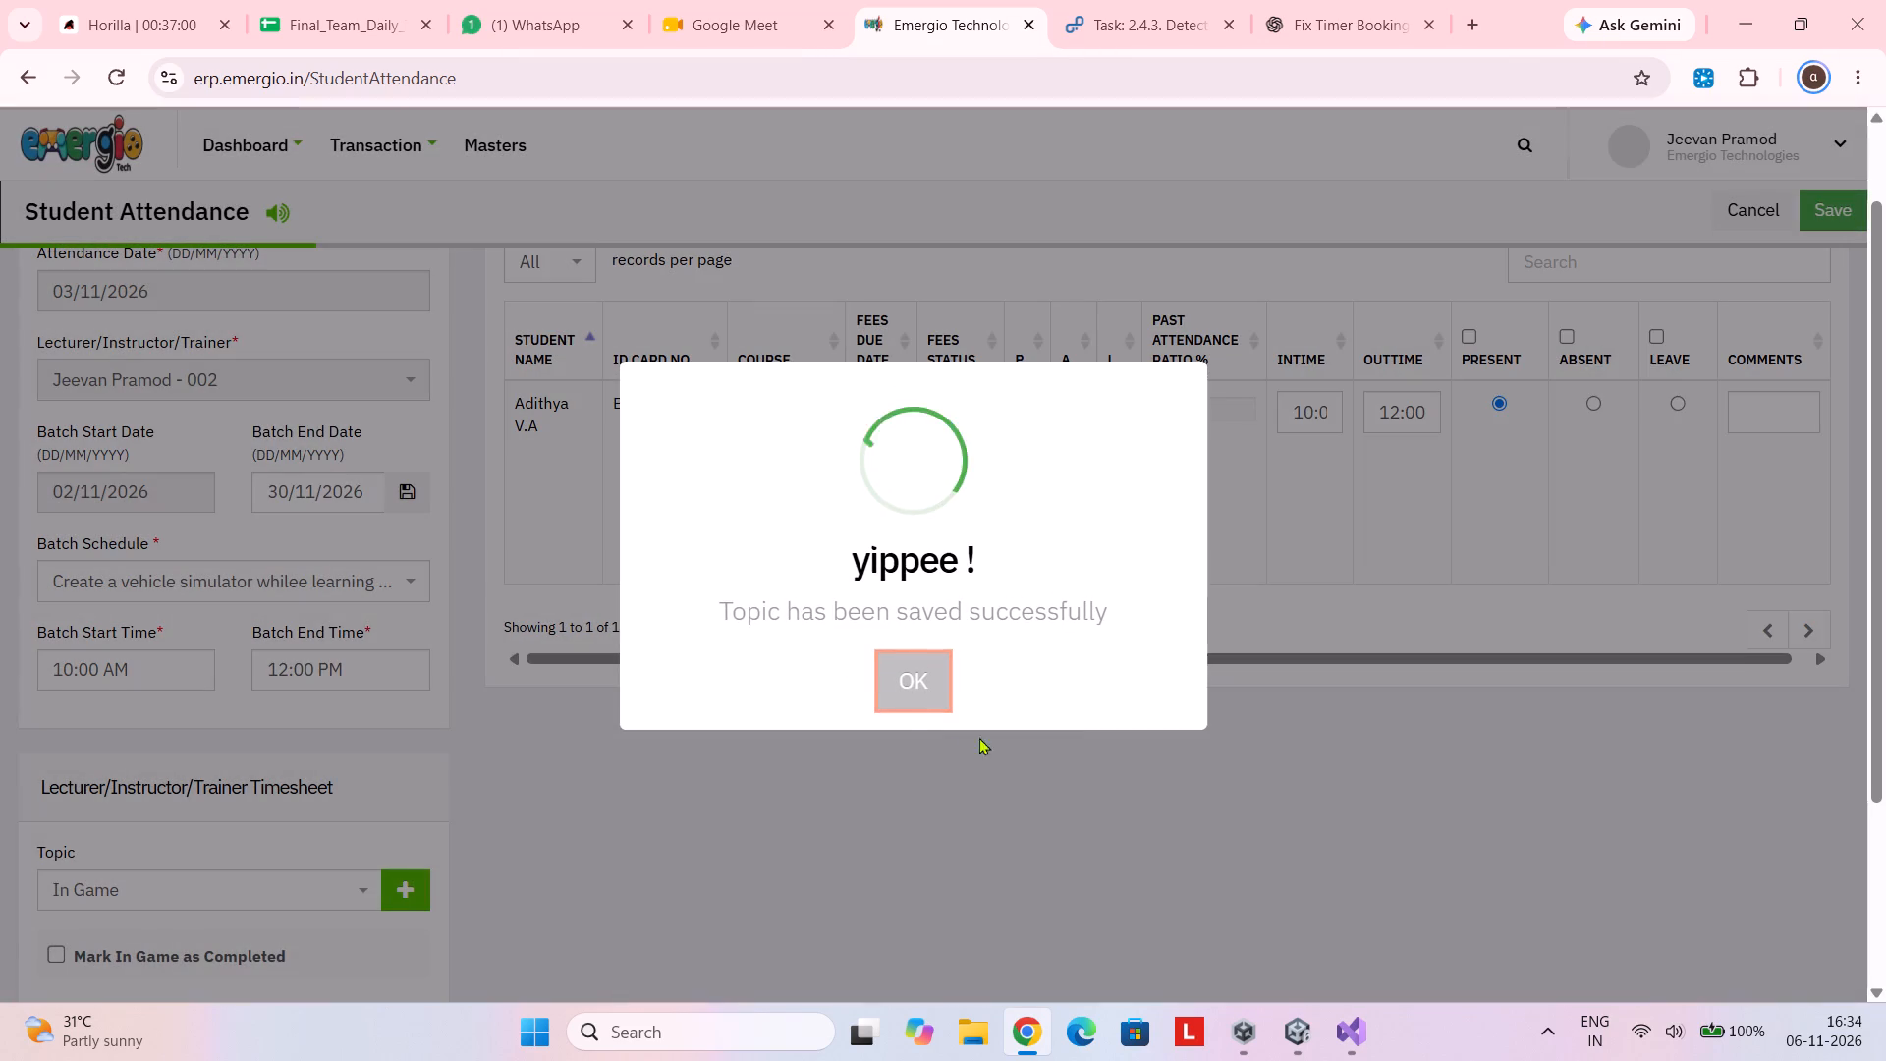
left_click(922, 700)
Mark the In Game topic as completed and save the 03/11/2026 attendance with the student present.
scroll(364, 820, "down", 1)
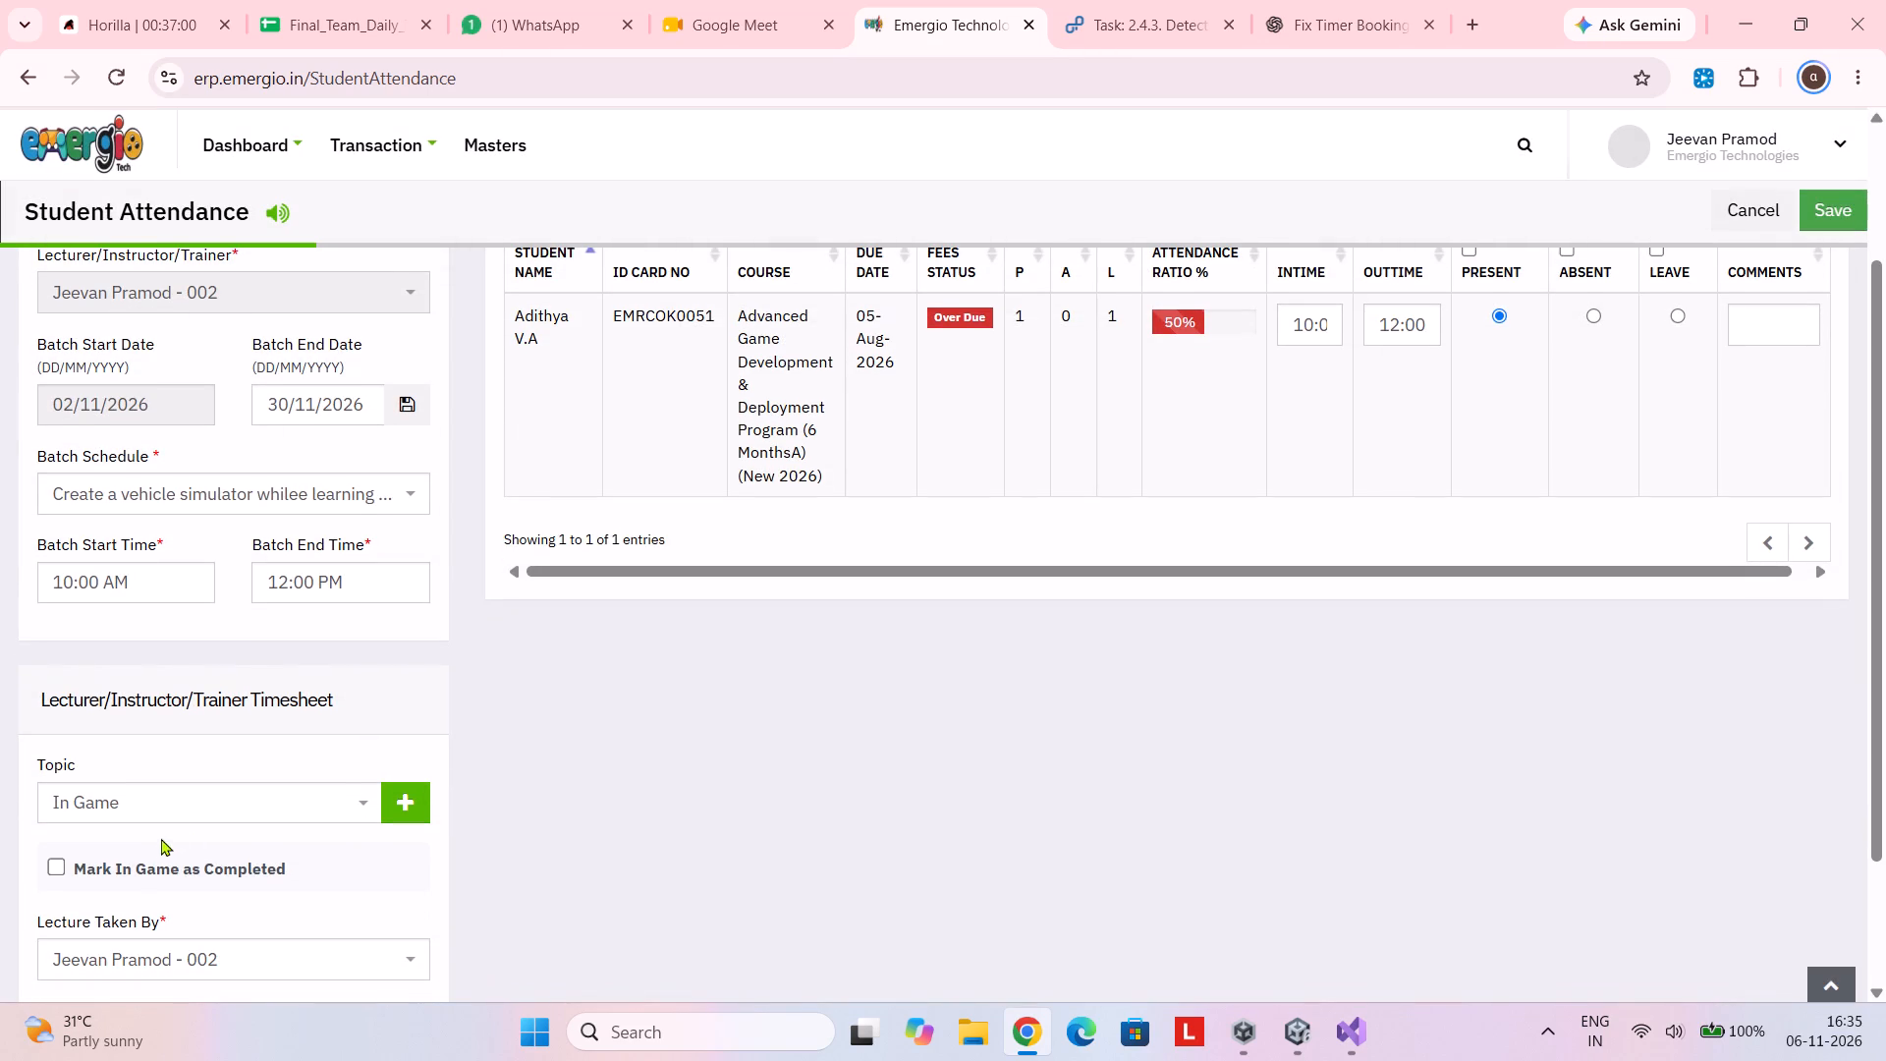
left_click(50, 867)
scroll(616, 668, "up", 1)
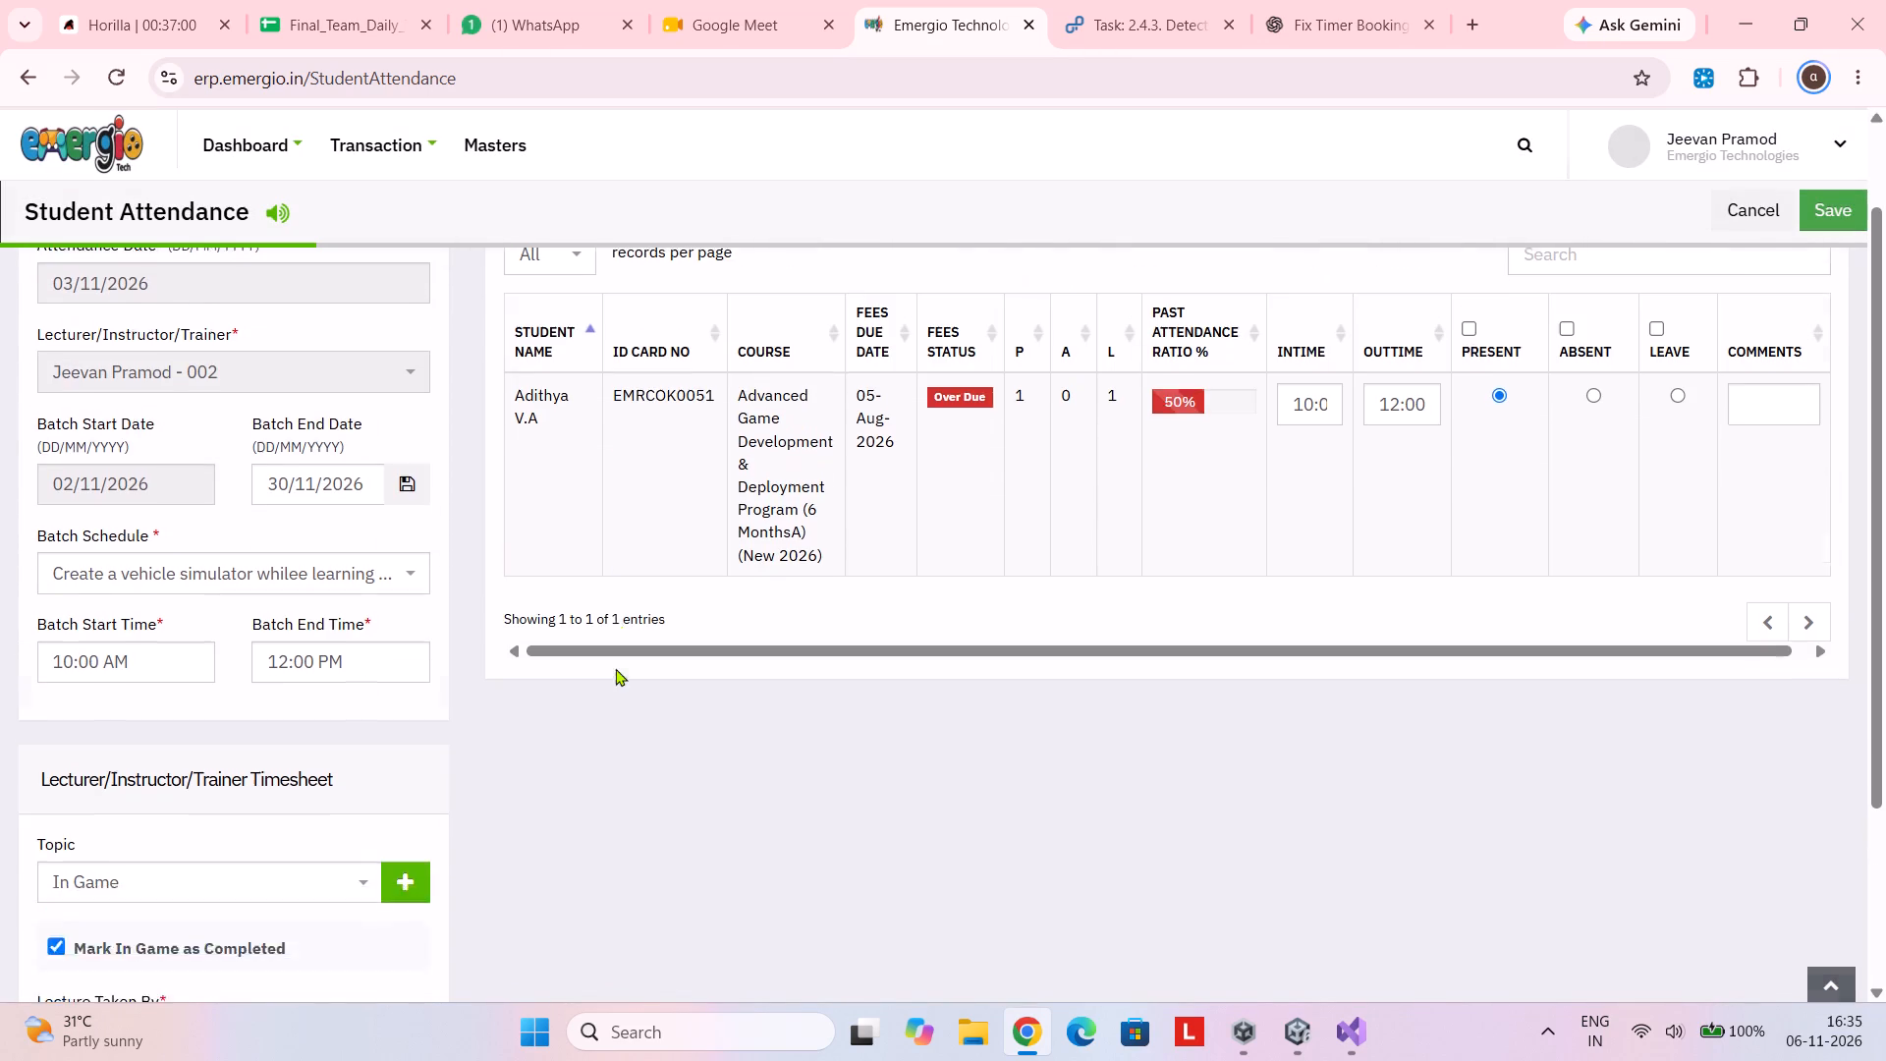
scroll(616, 668, "up", 1)
left_click(1814, 225)
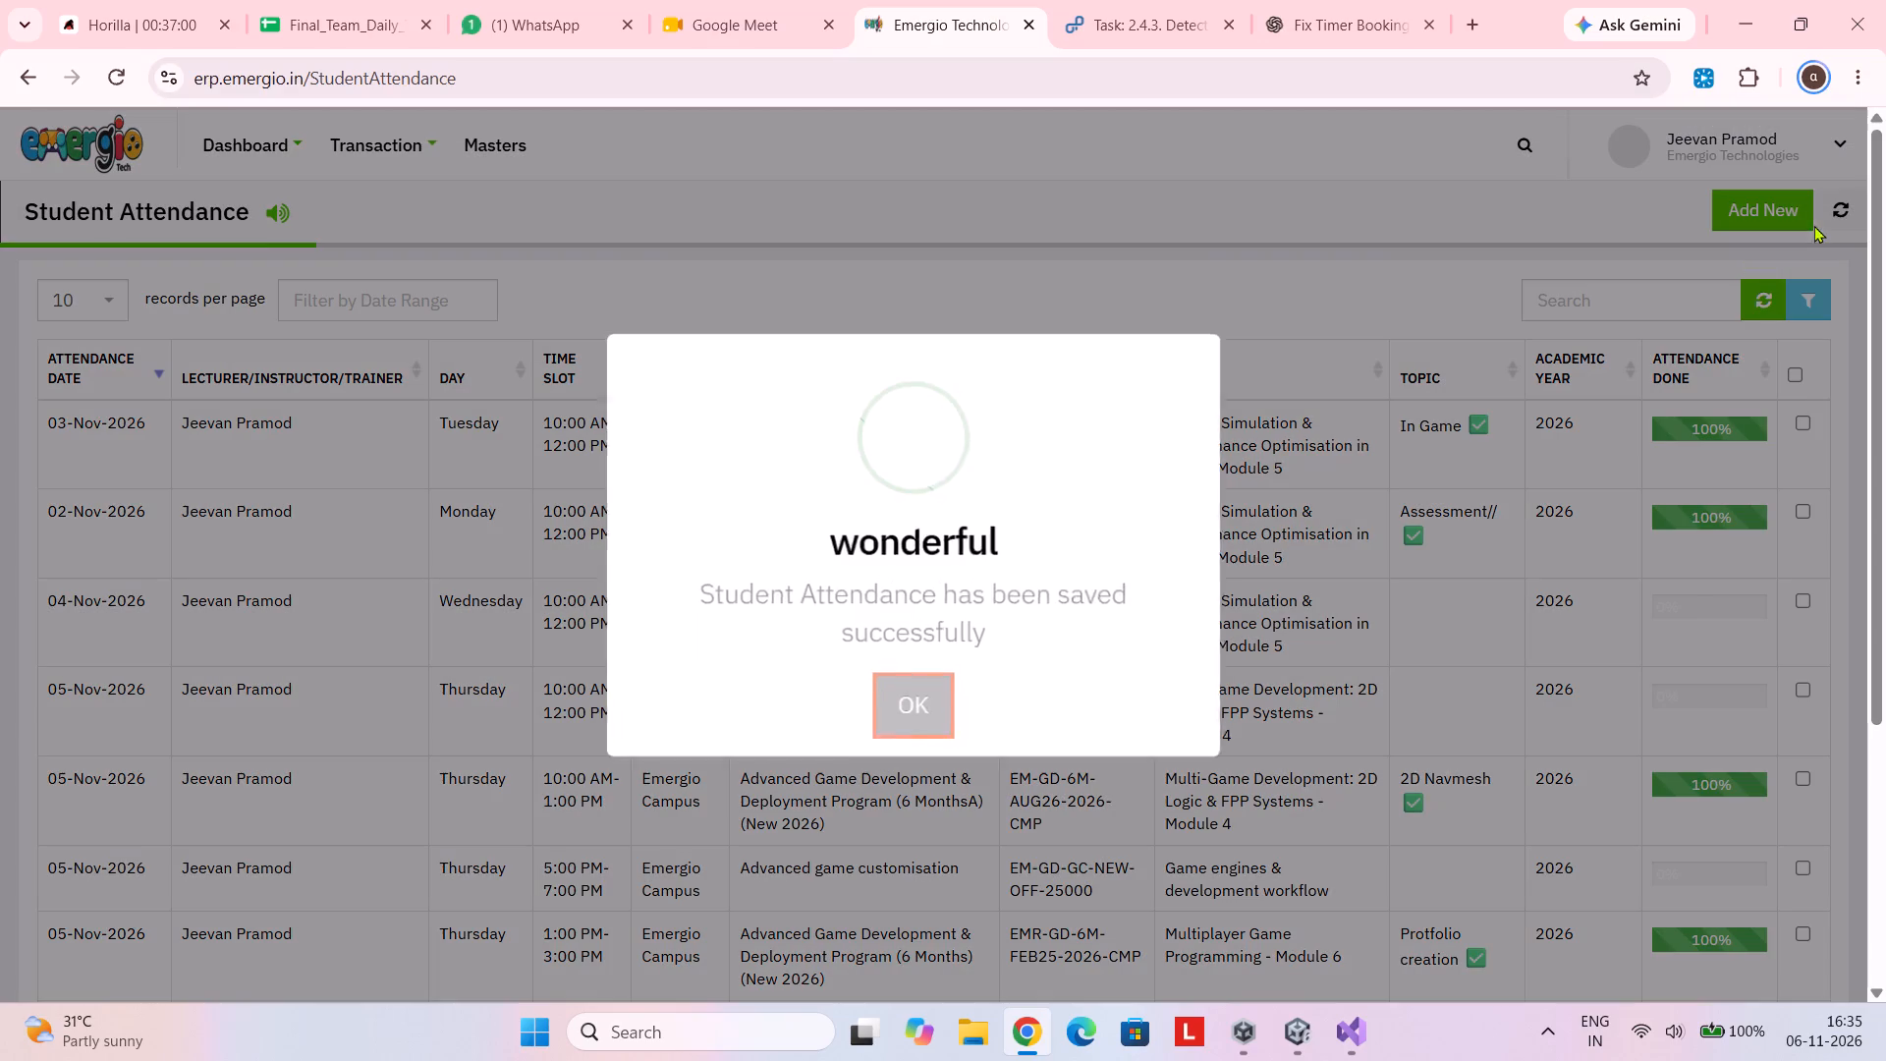
left_click(900, 709)
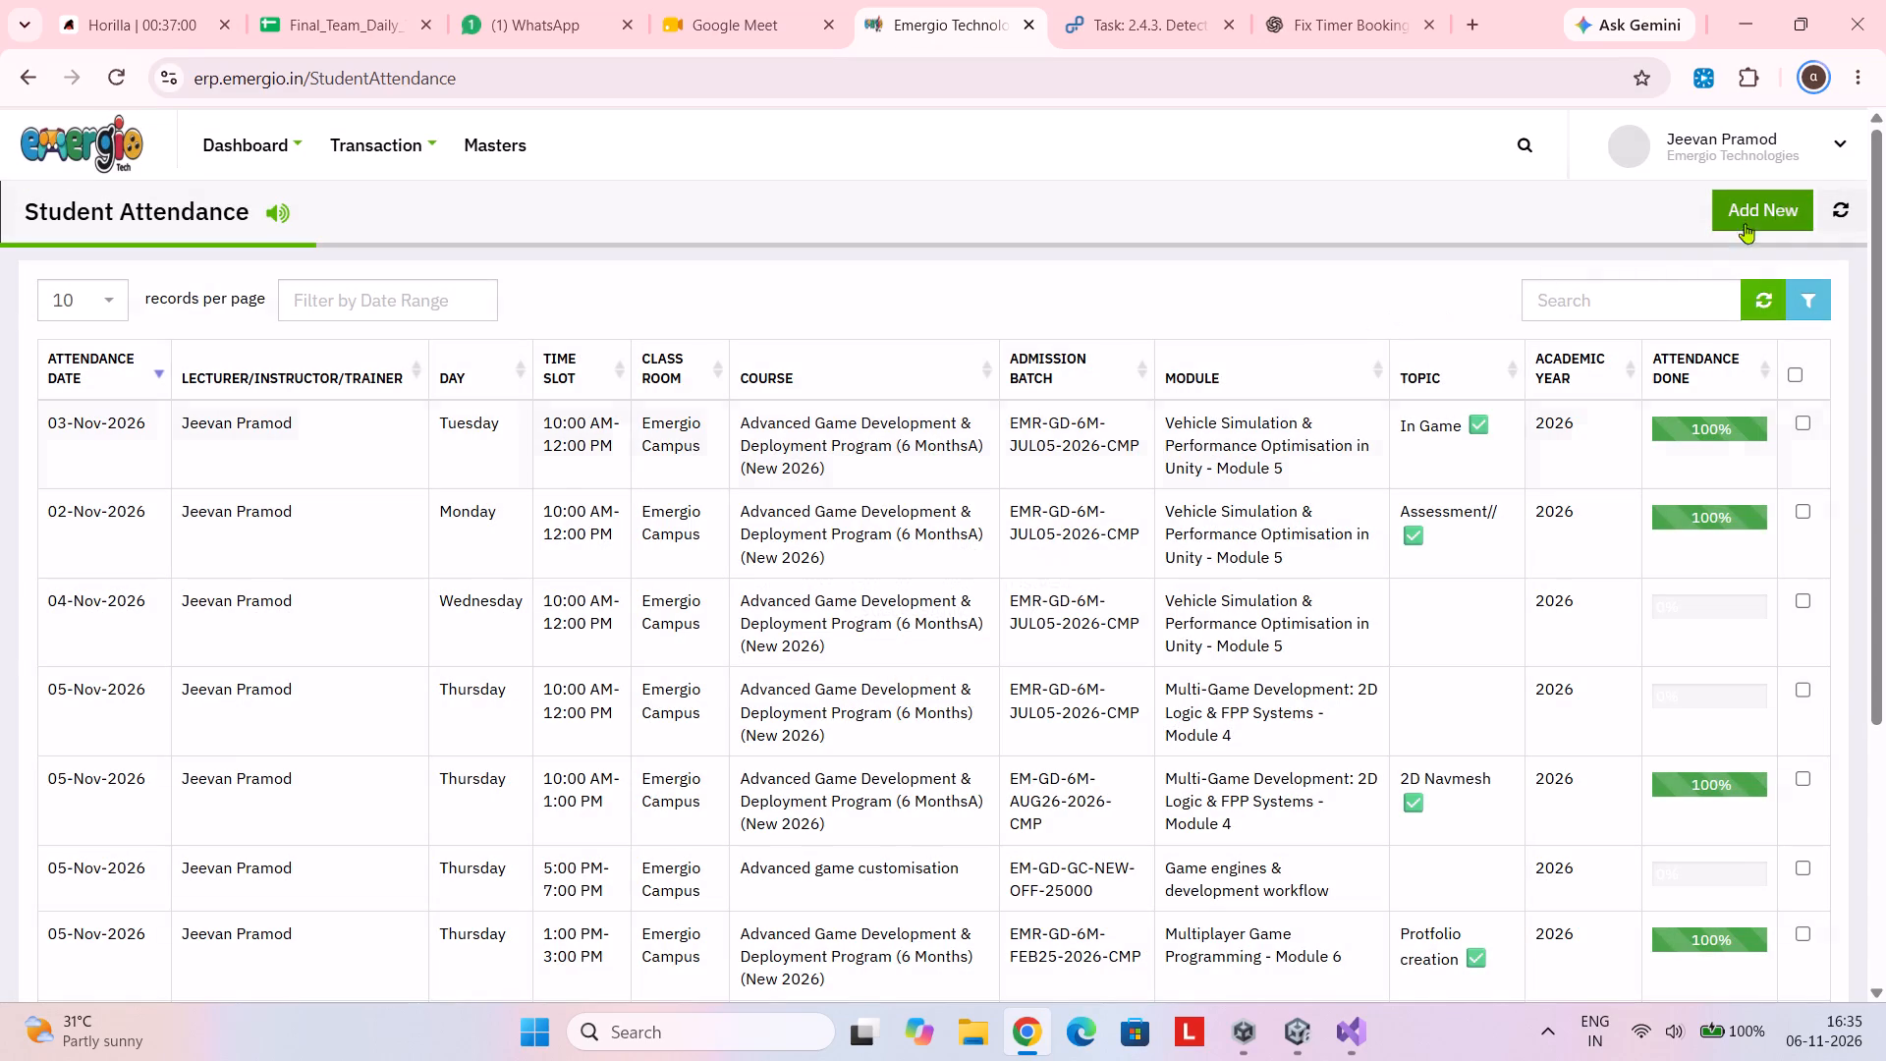
Create a new attendance entry dated 05/11/2026 for the Thursday 10:00 AM-12:00 PM vehicle simulator batch schedule.
left_click(1786, 205)
left_click(790, 385)
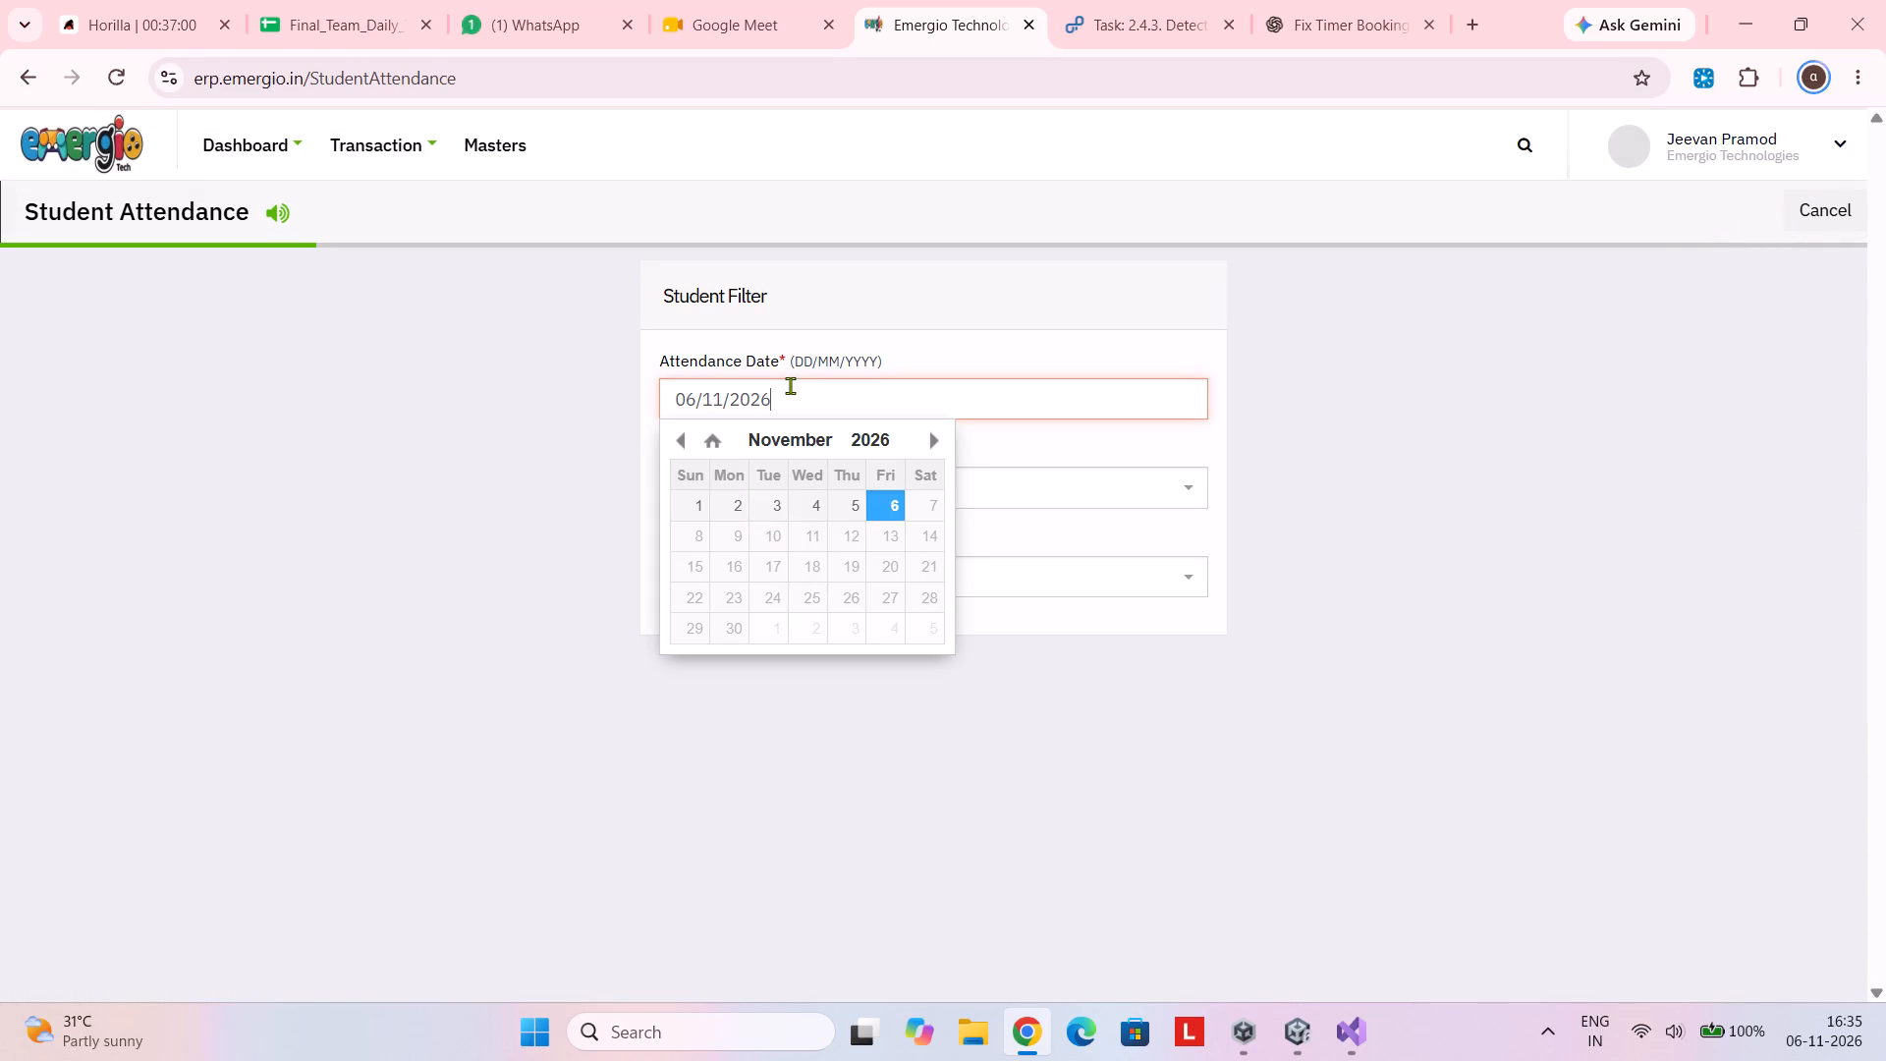
left_click(841, 497)
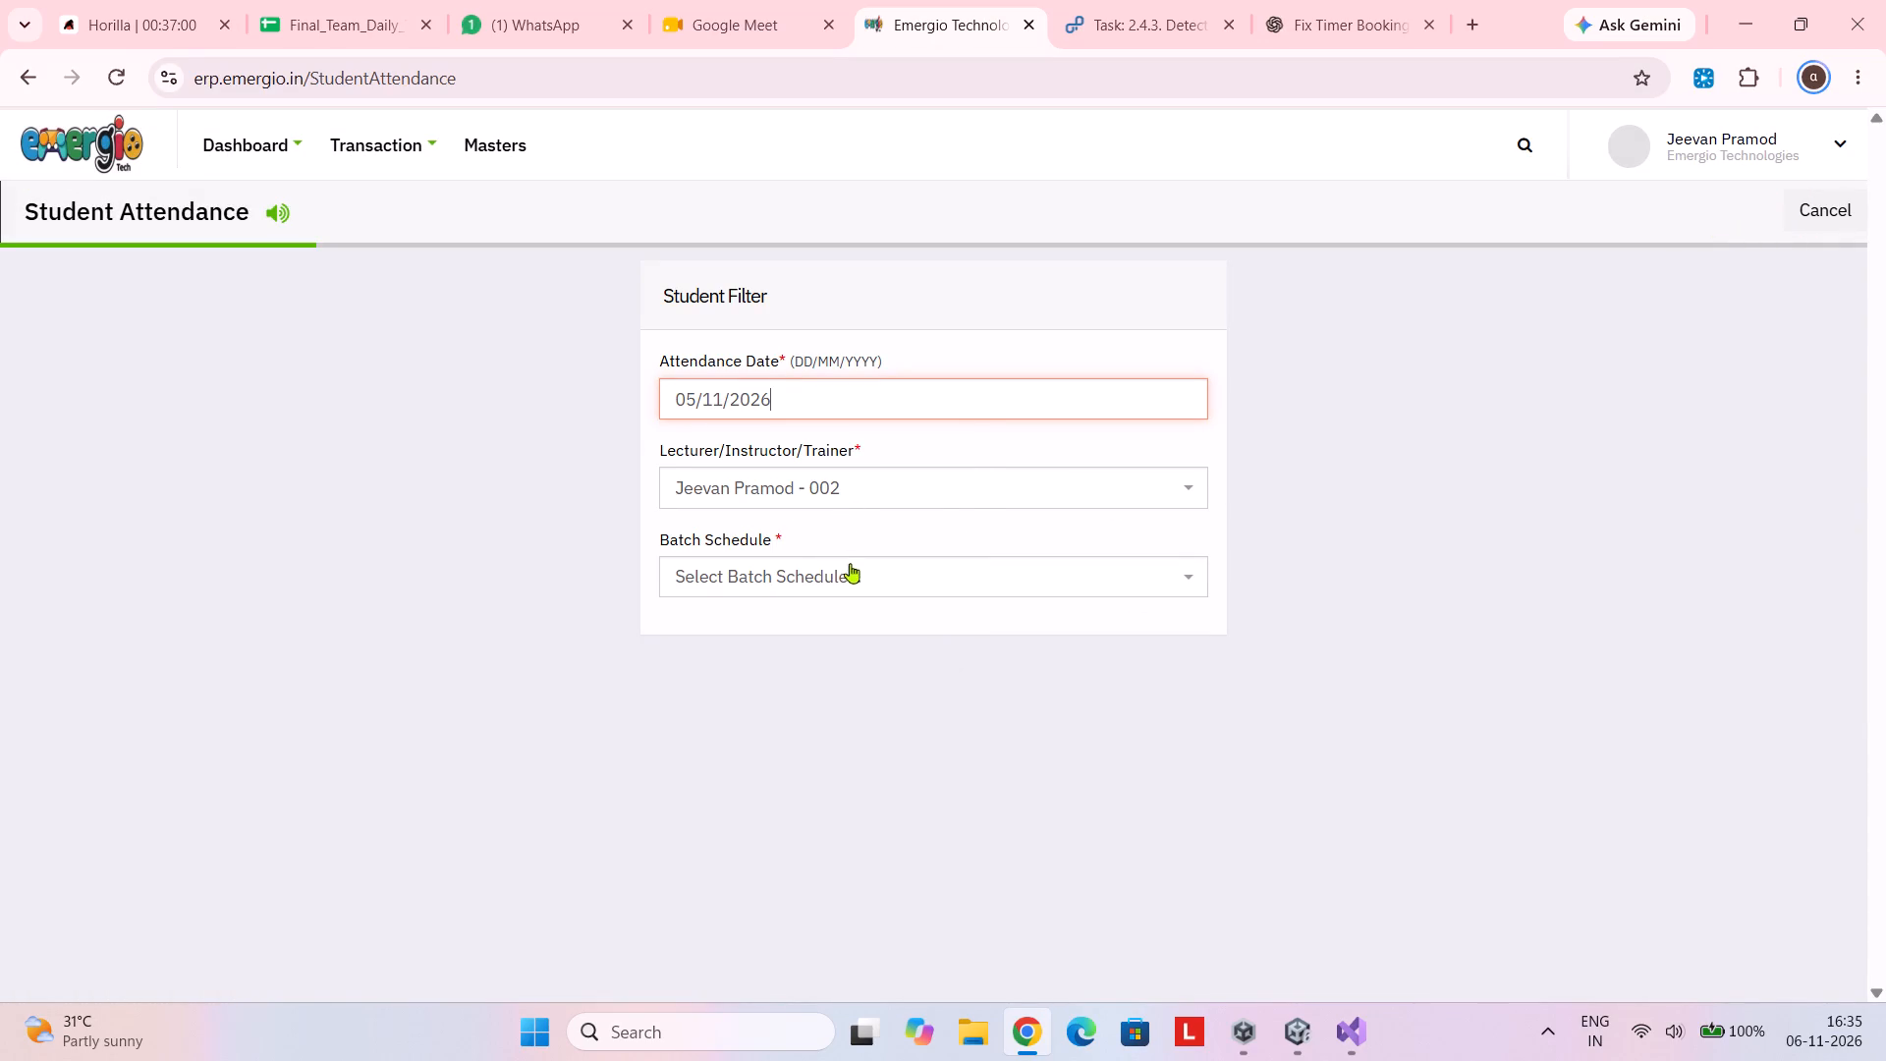
left_click(850, 569)
left_click(844, 703)
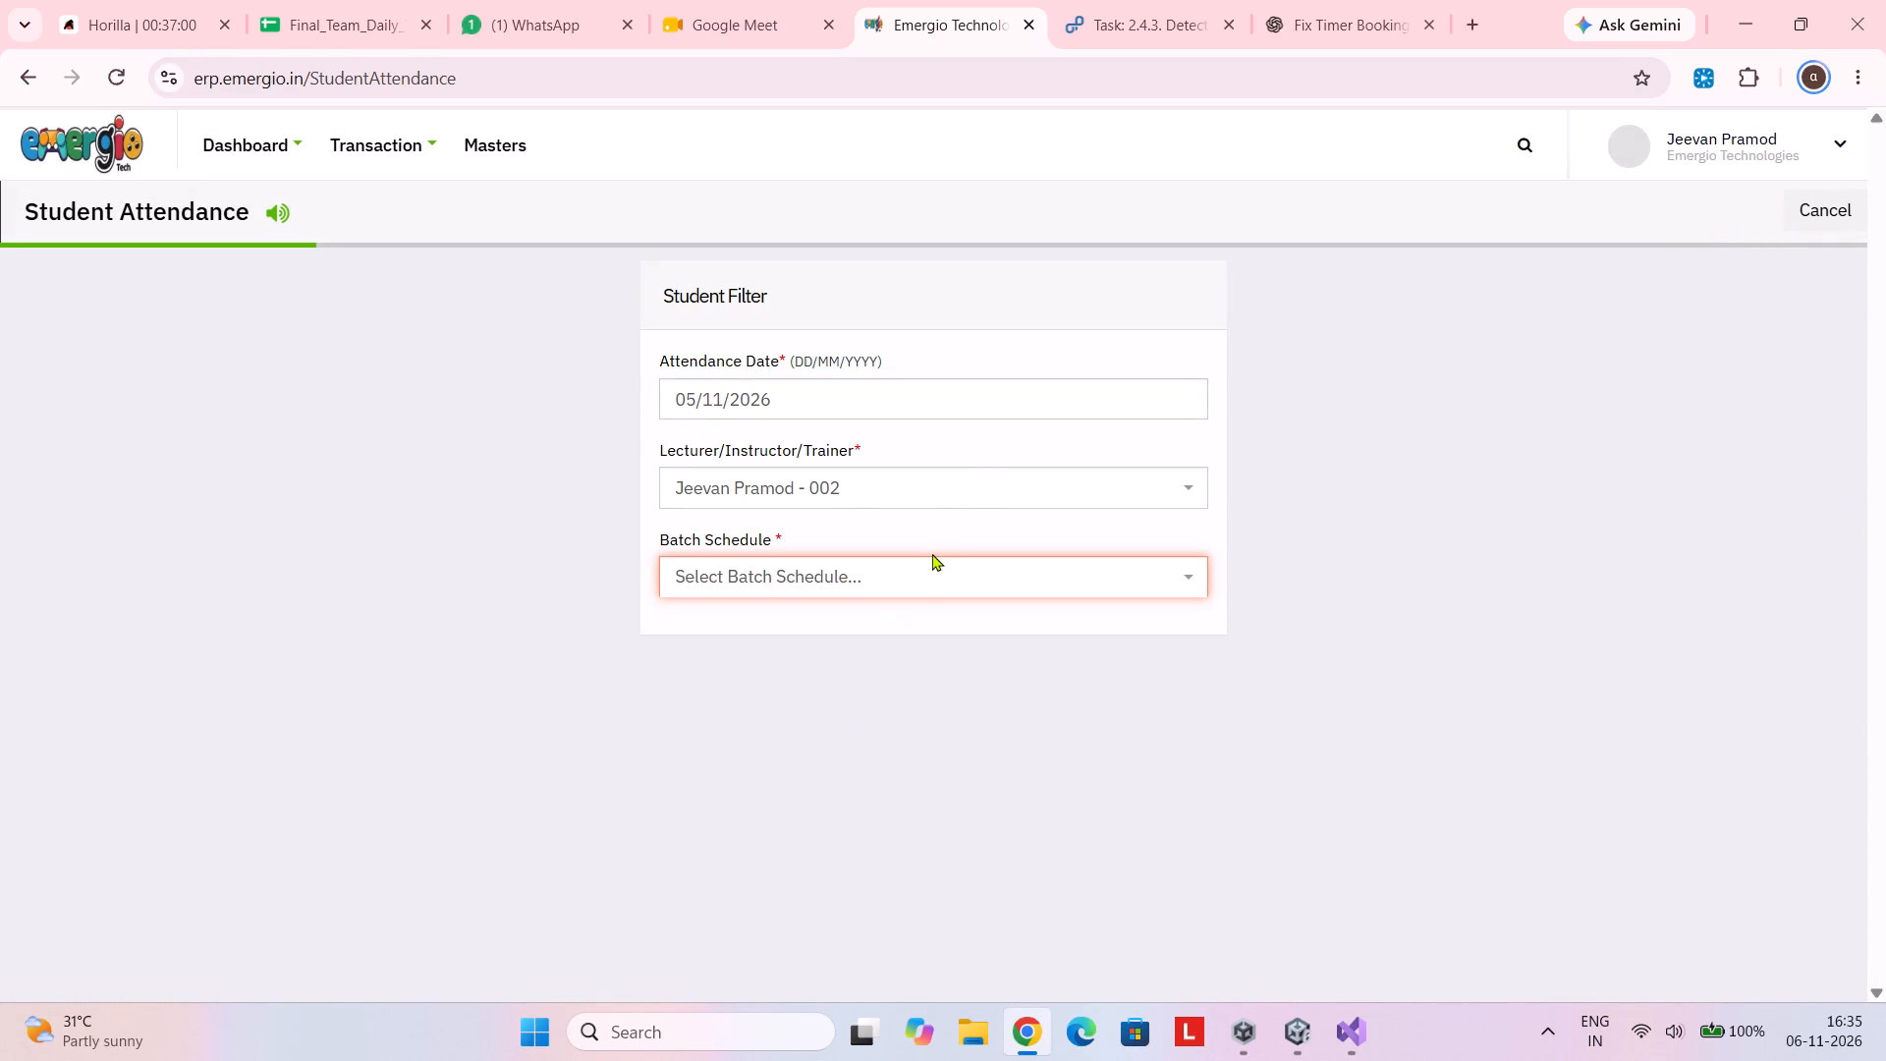
left_click(893, 594)
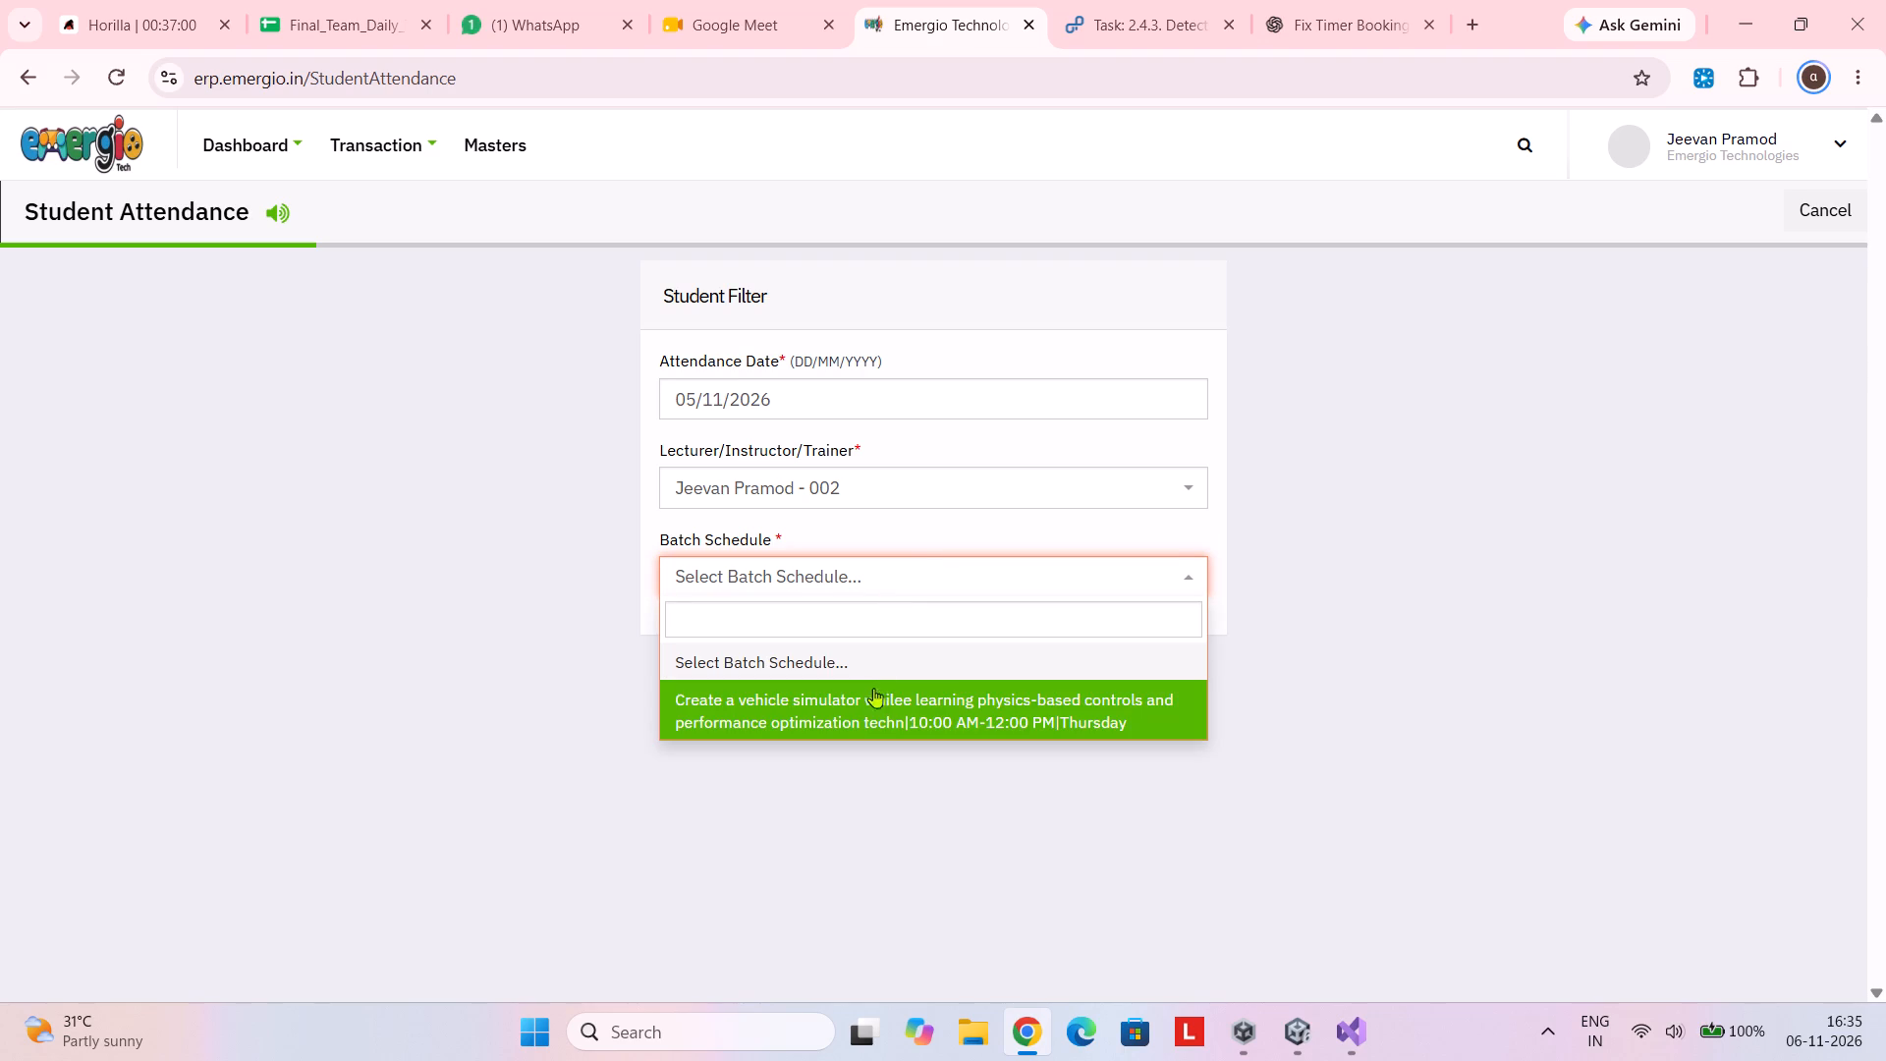
left_click(866, 695)
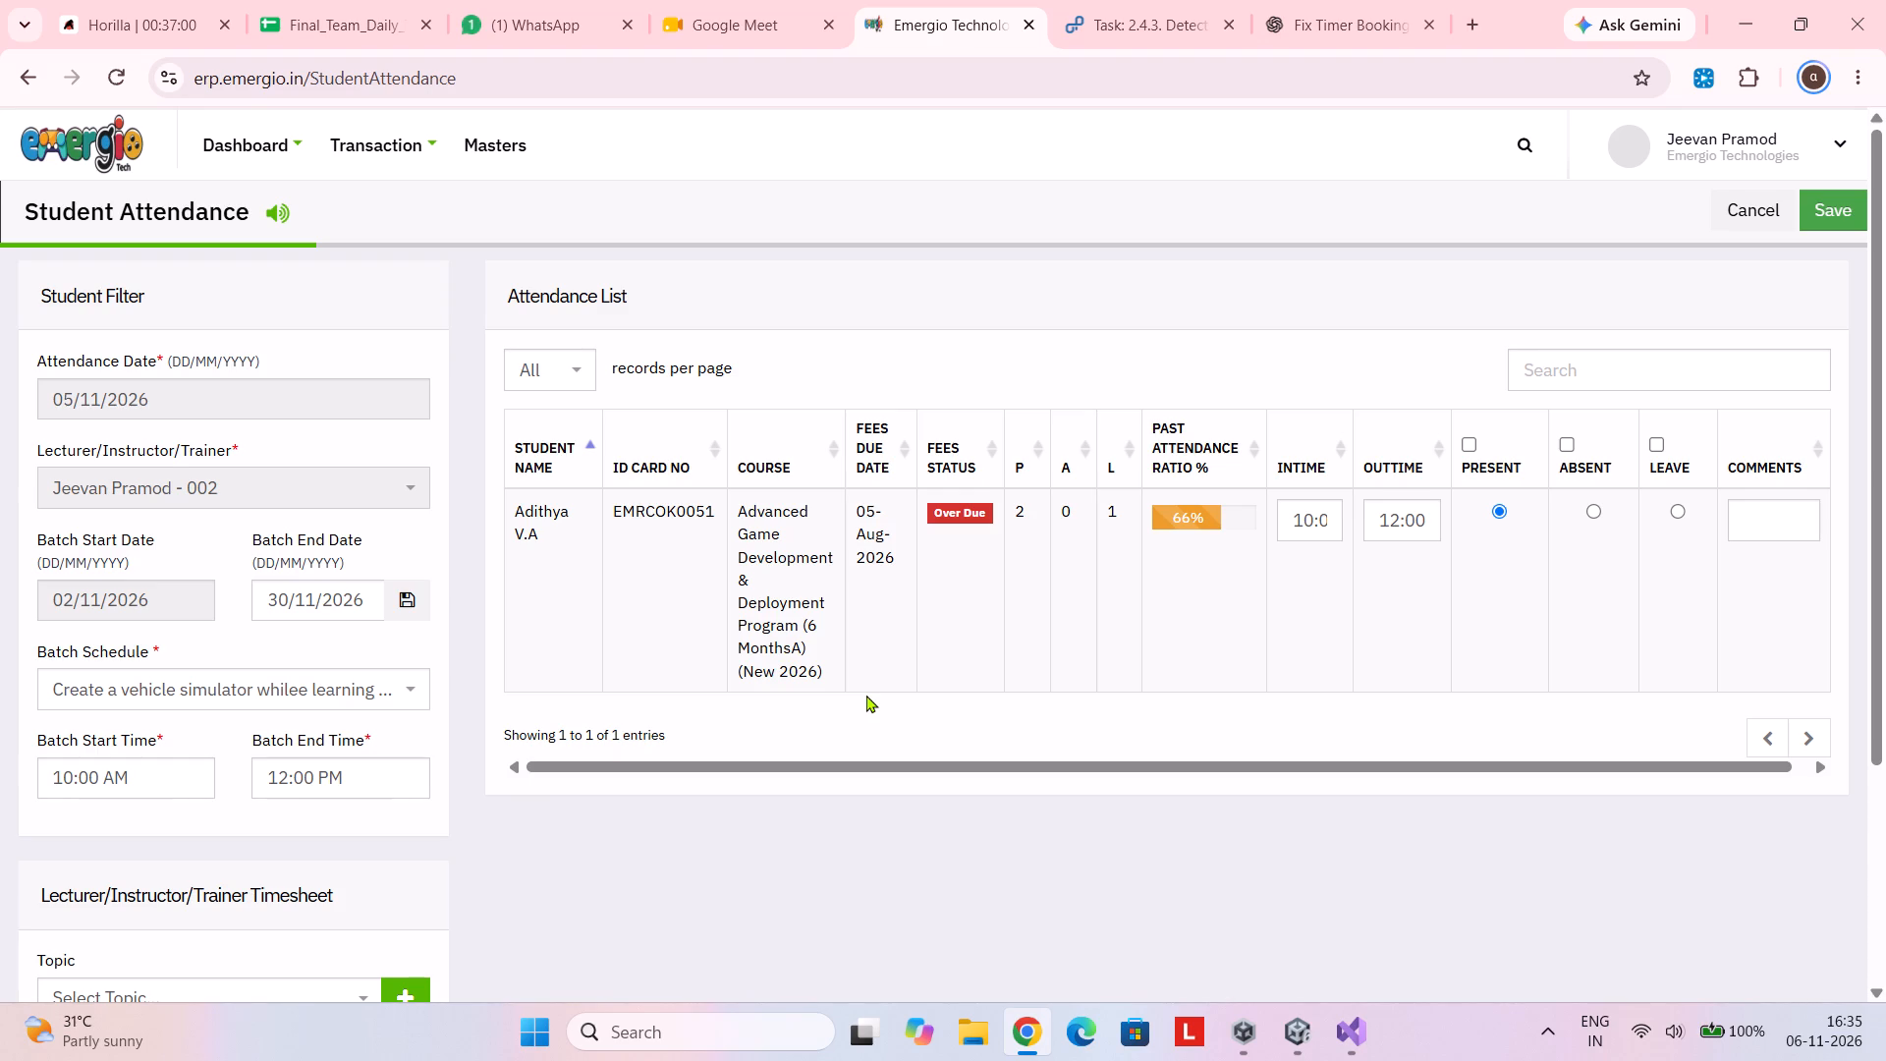
Start a new timesheet topic for the Vehicle Simulation & Performance Optimisation module and the Advanced Game Development & Deployment Program (6 MonthsA) (New 2026) course.
scroll(547, 811, "down", 1)
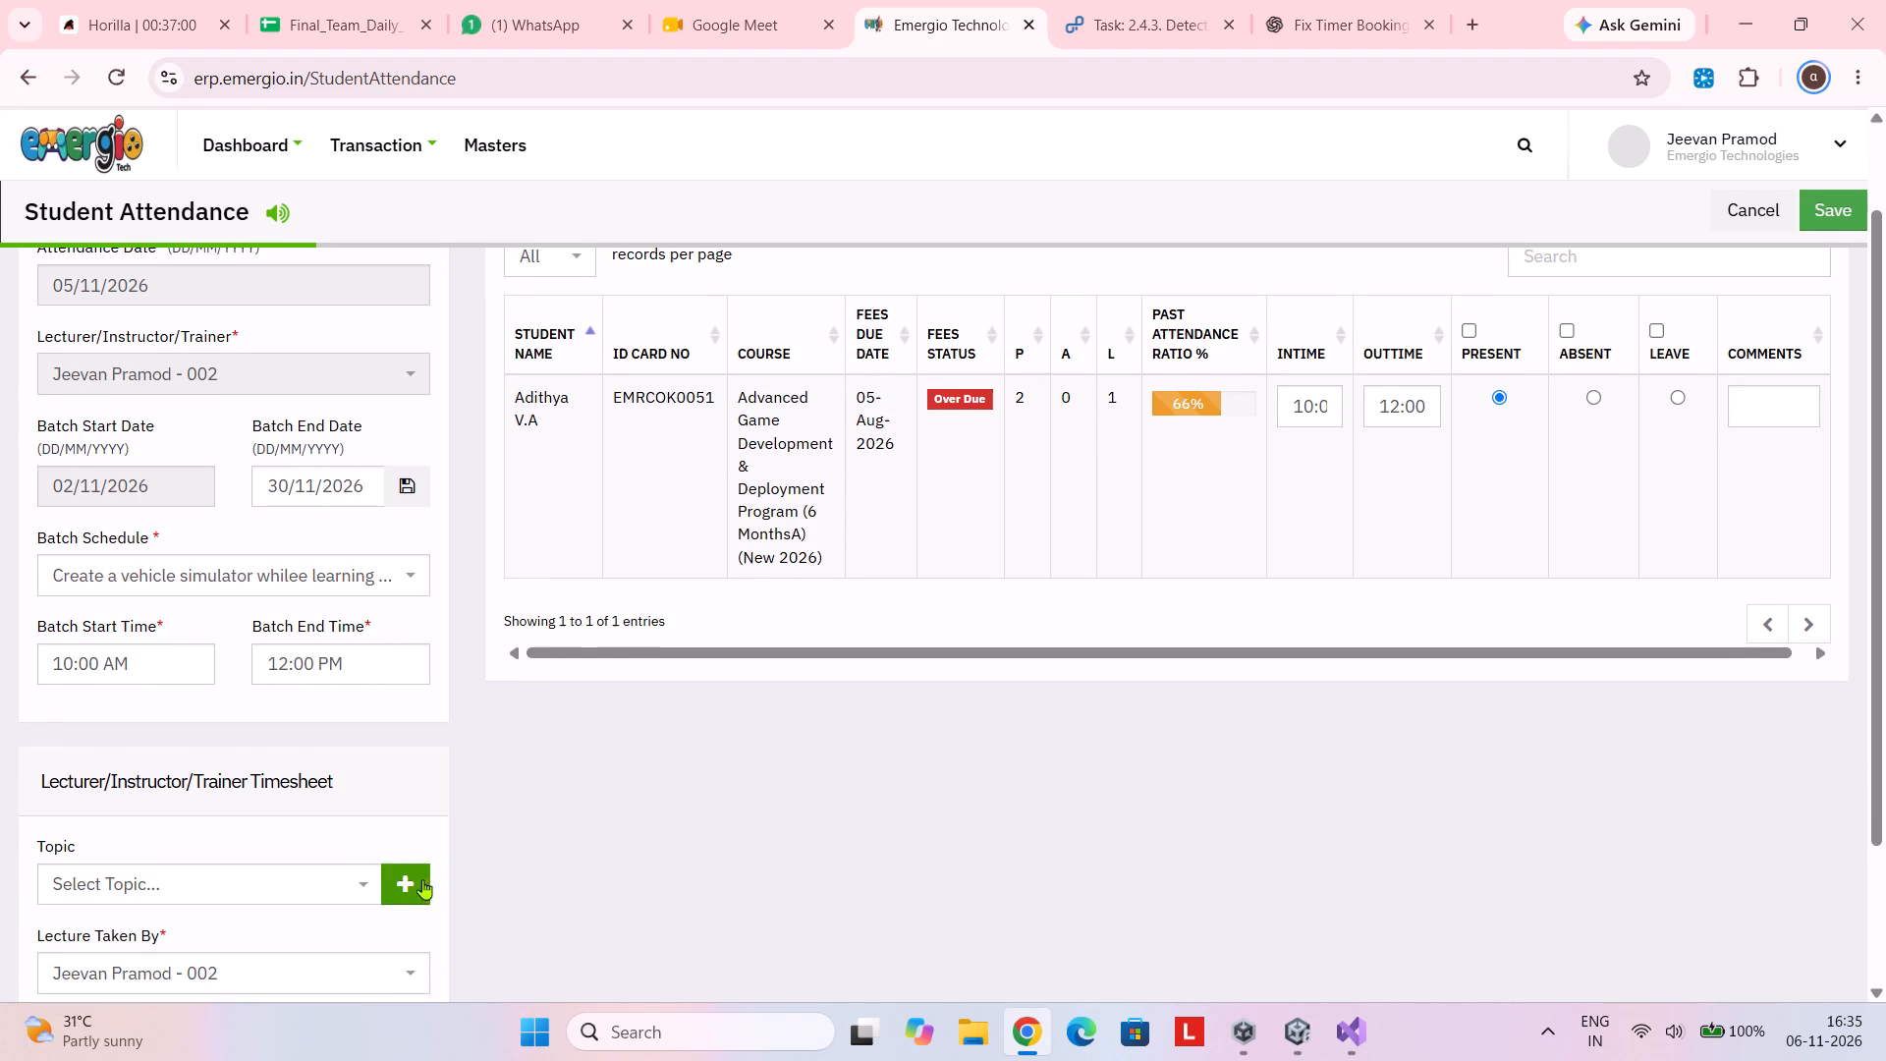
left_click(415, 886)
left_click(1698, 249)
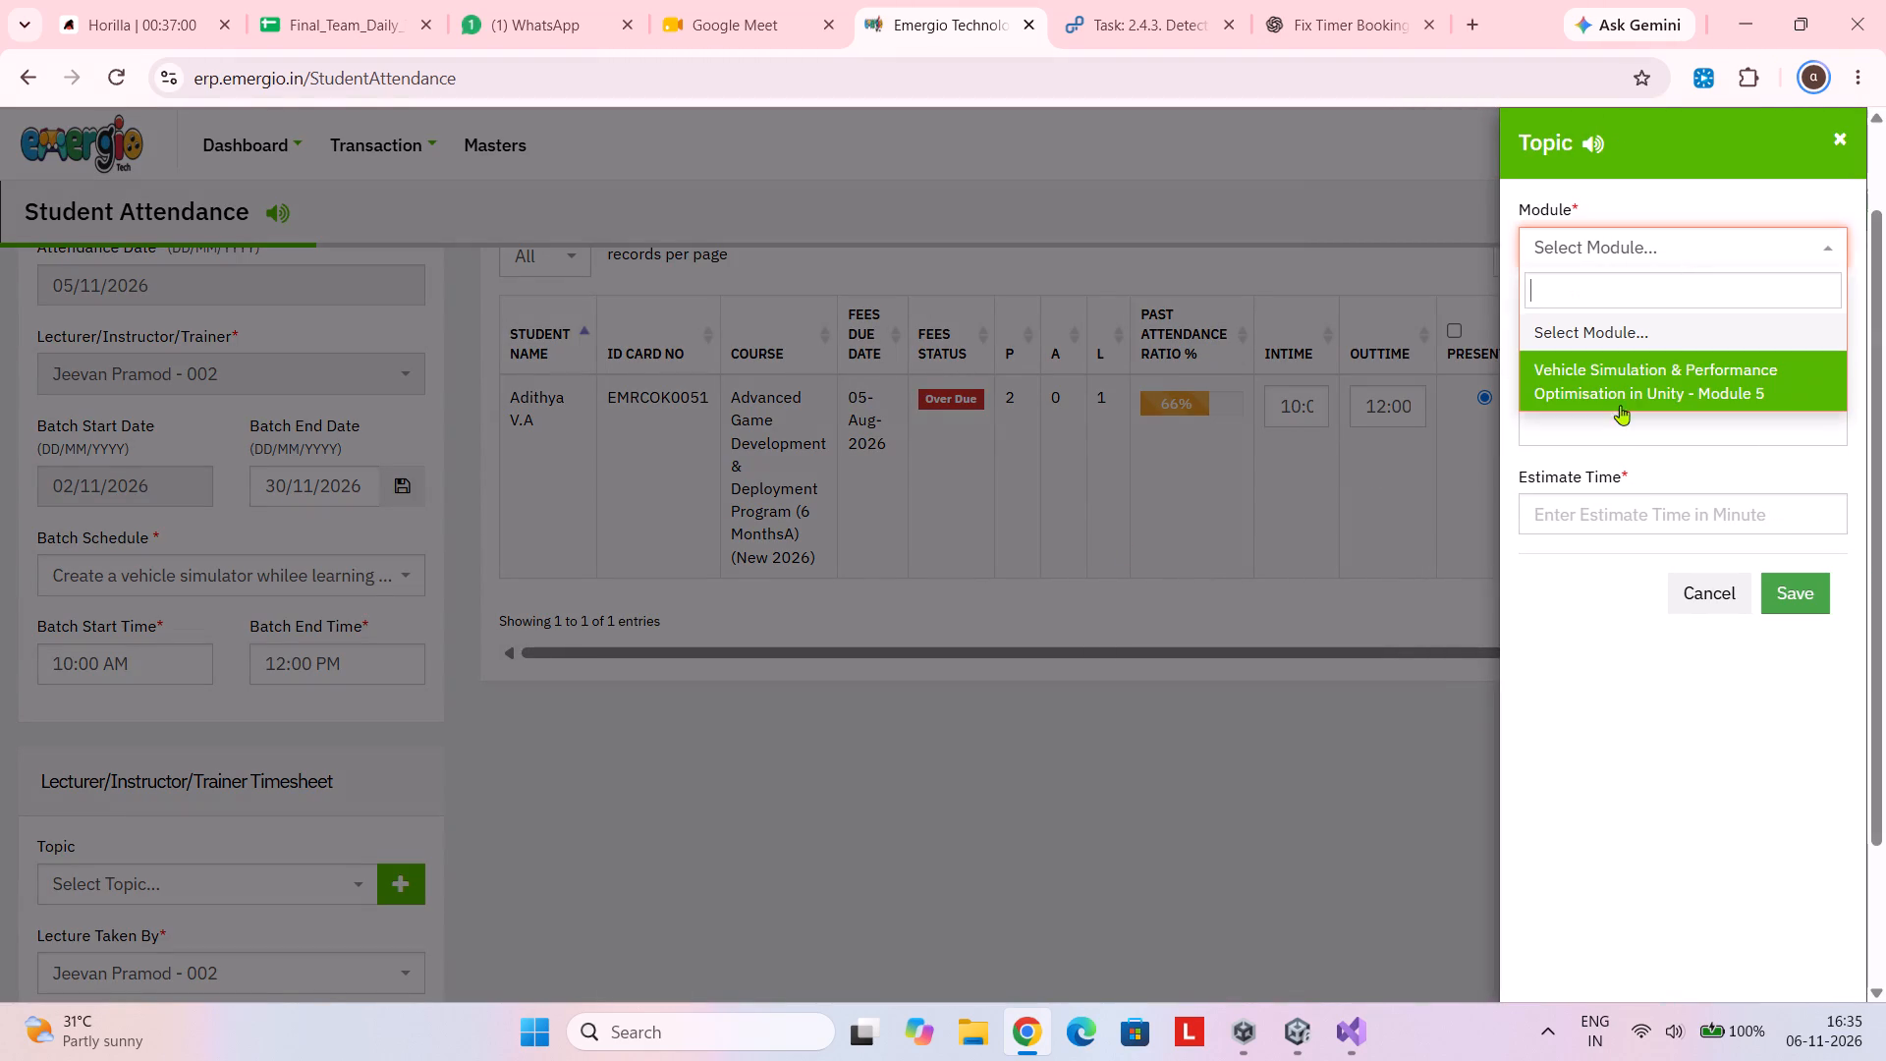
left_click(1630, 401)
left_click(1602, 356)
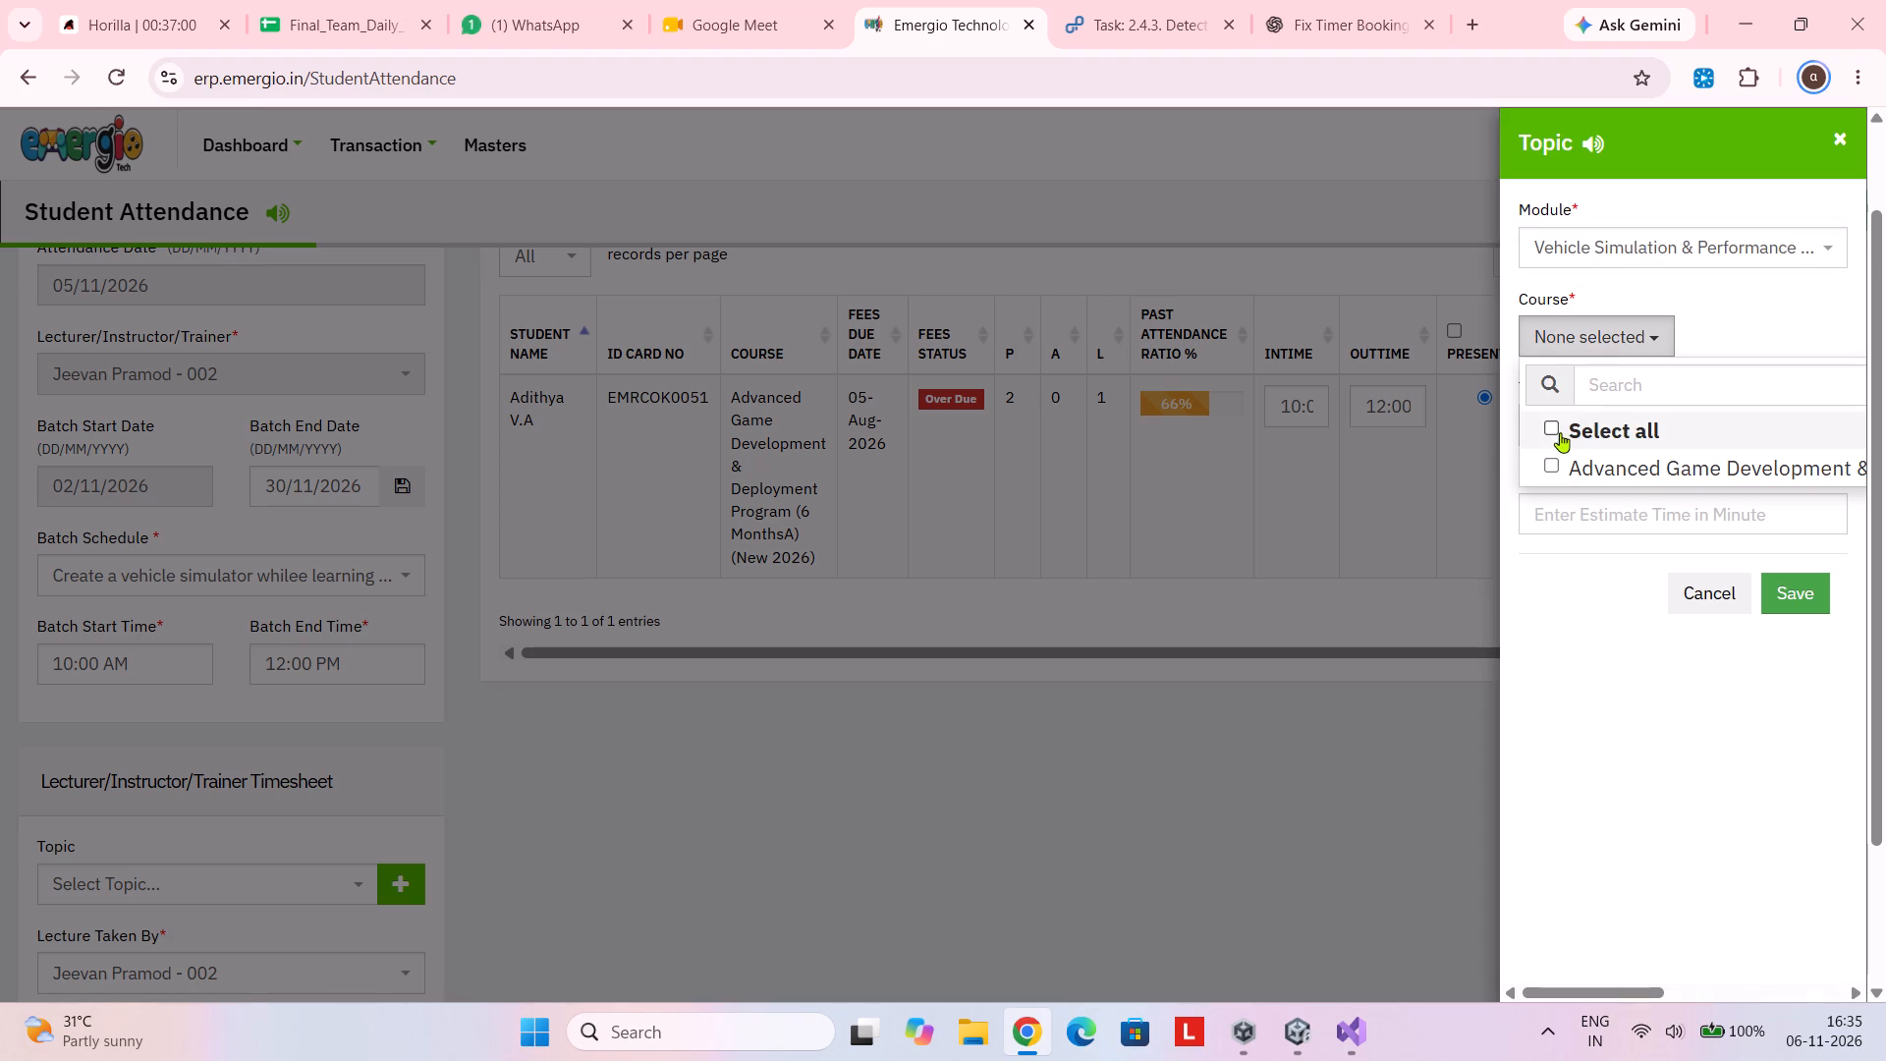
left_click(1560, 461)
left_click(1549, 634)
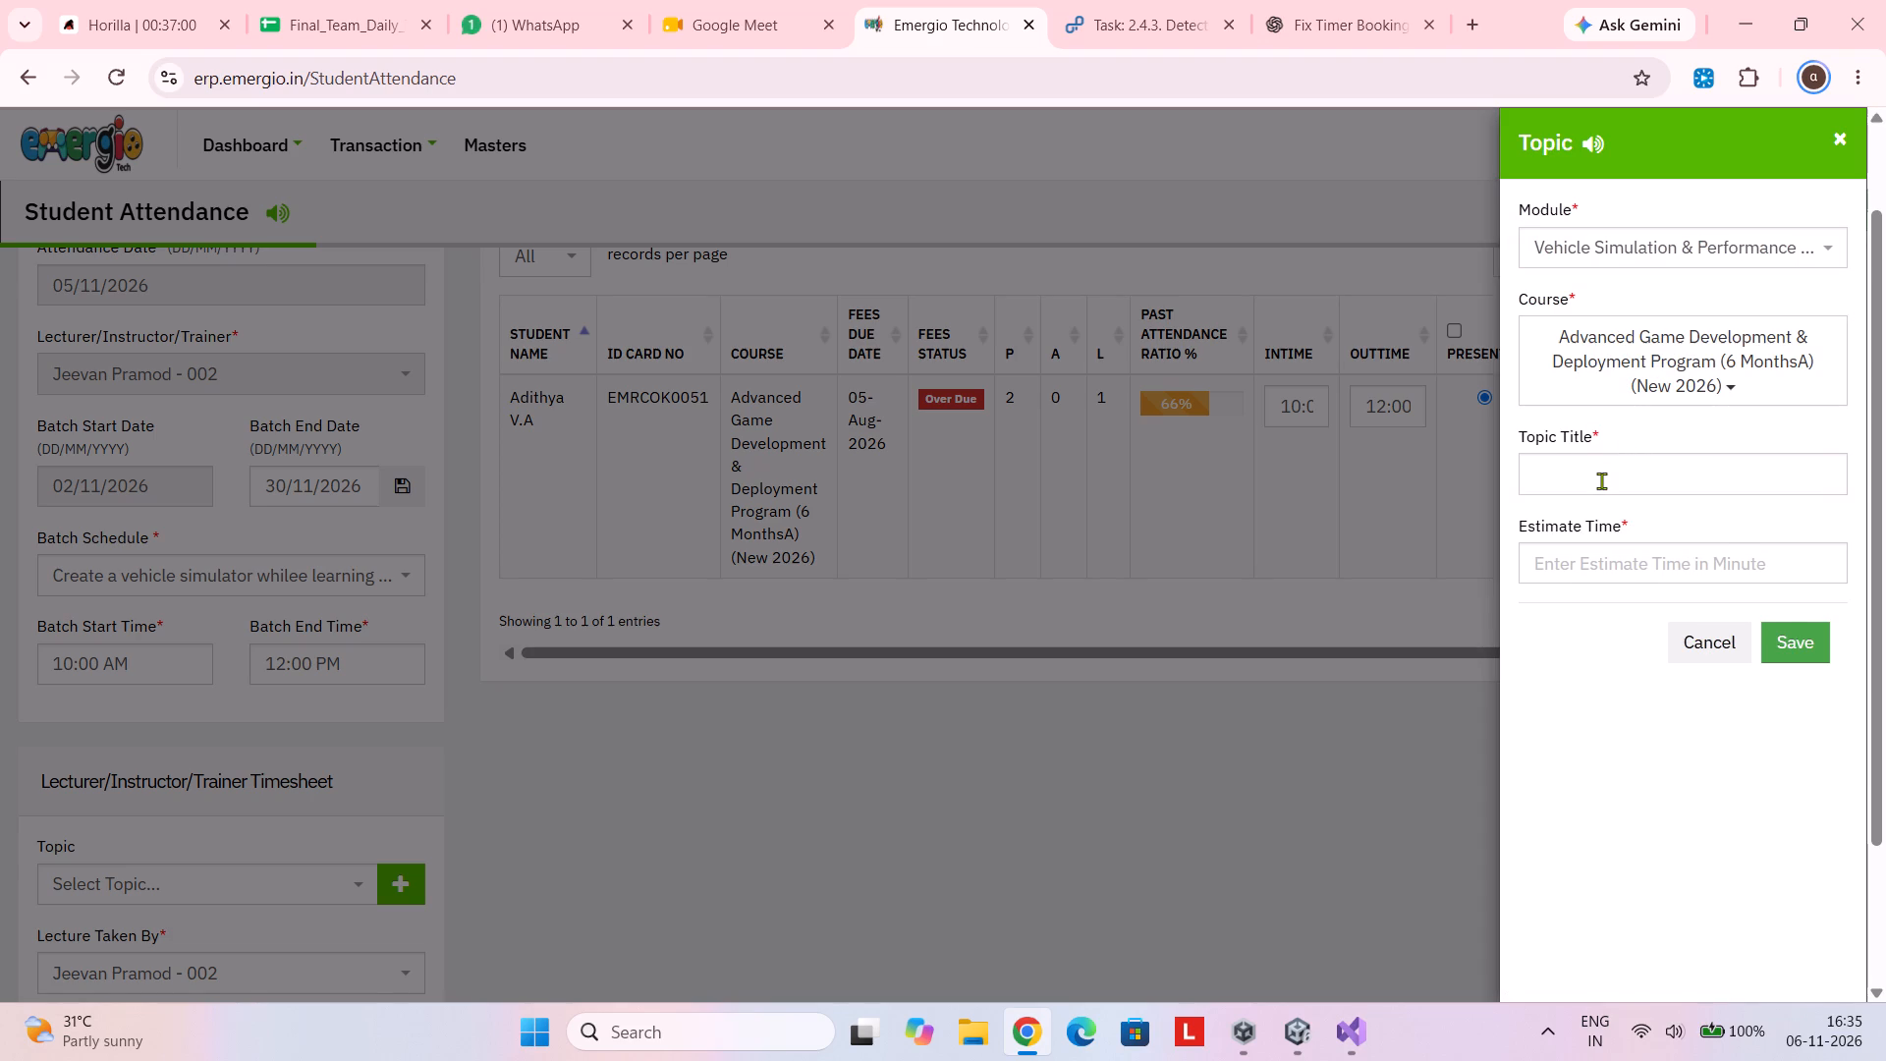
Title the new topic Enemy AI /, set its estimate time to 180 minutes and save it.
left_click(1601, 480)
type("nemit")
key("BackSpace")
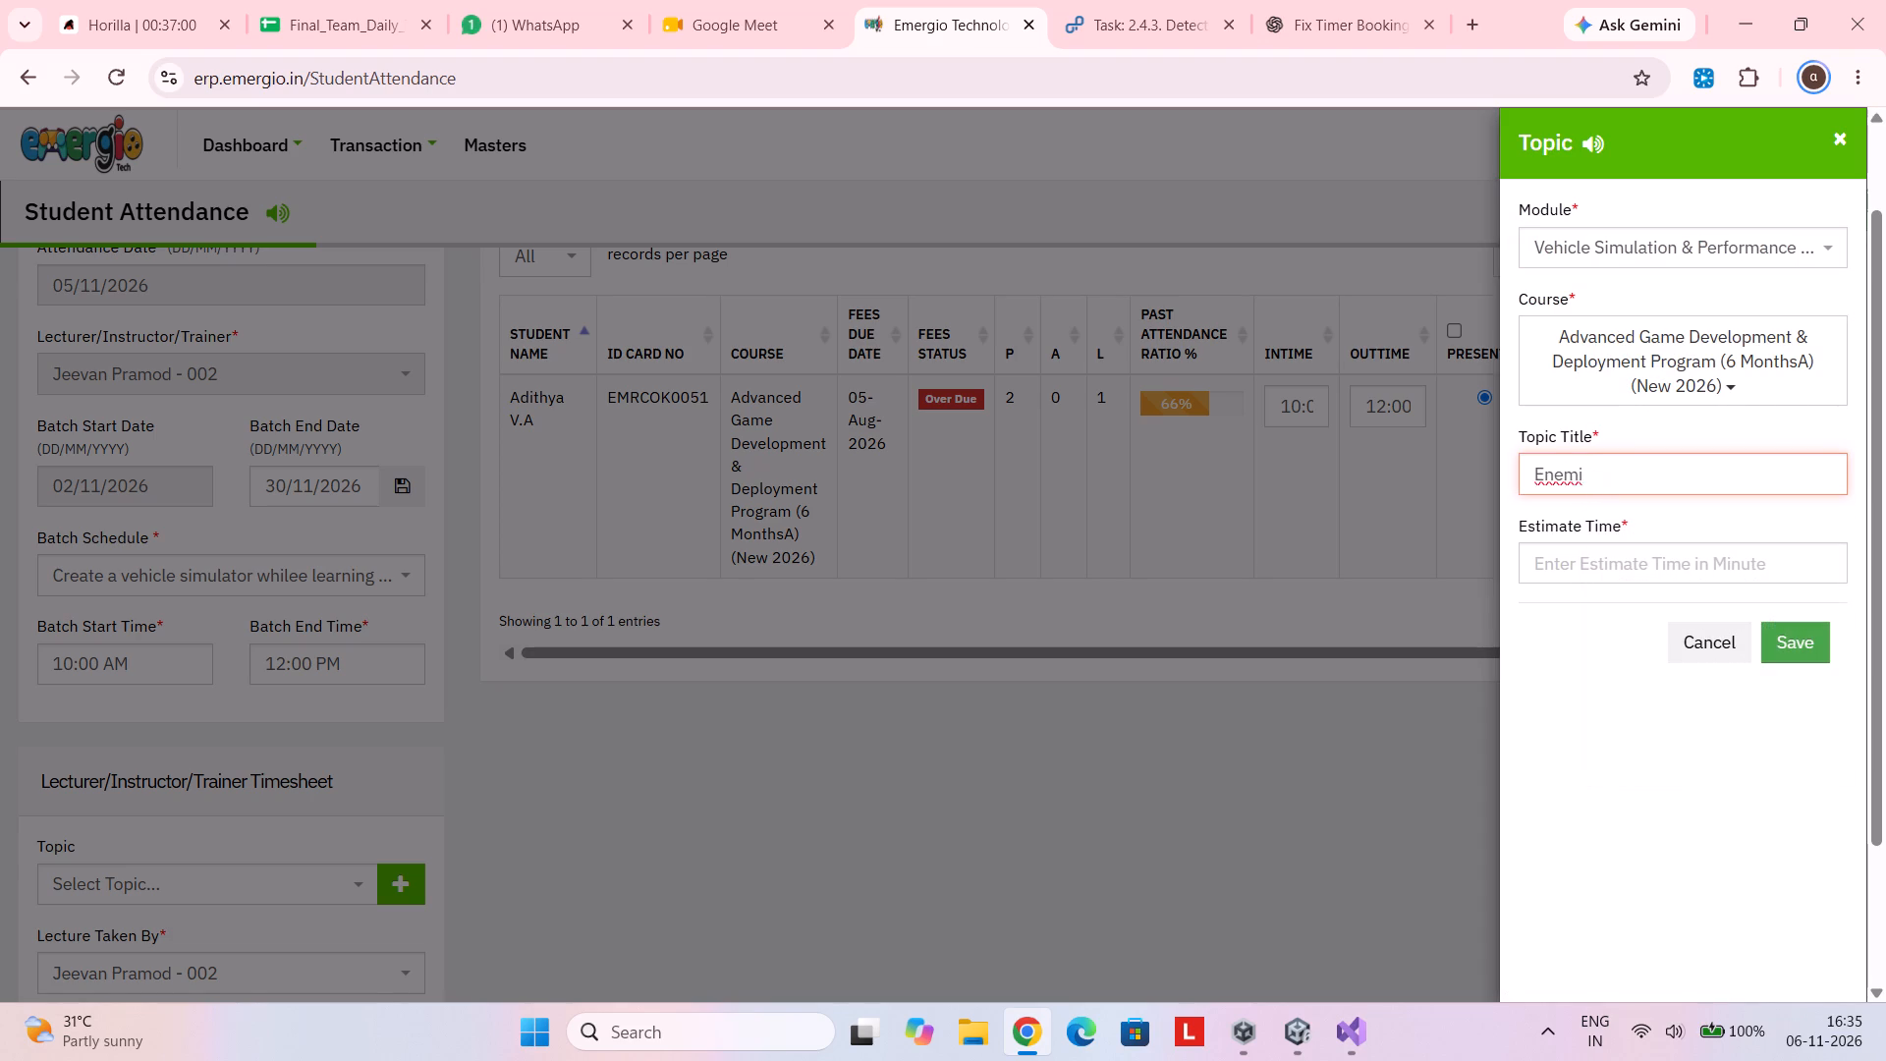
key("BackSpace")
type("y")
key("space")
key("BackSpace")
key("BackSpace")
left_click(1631, 567)
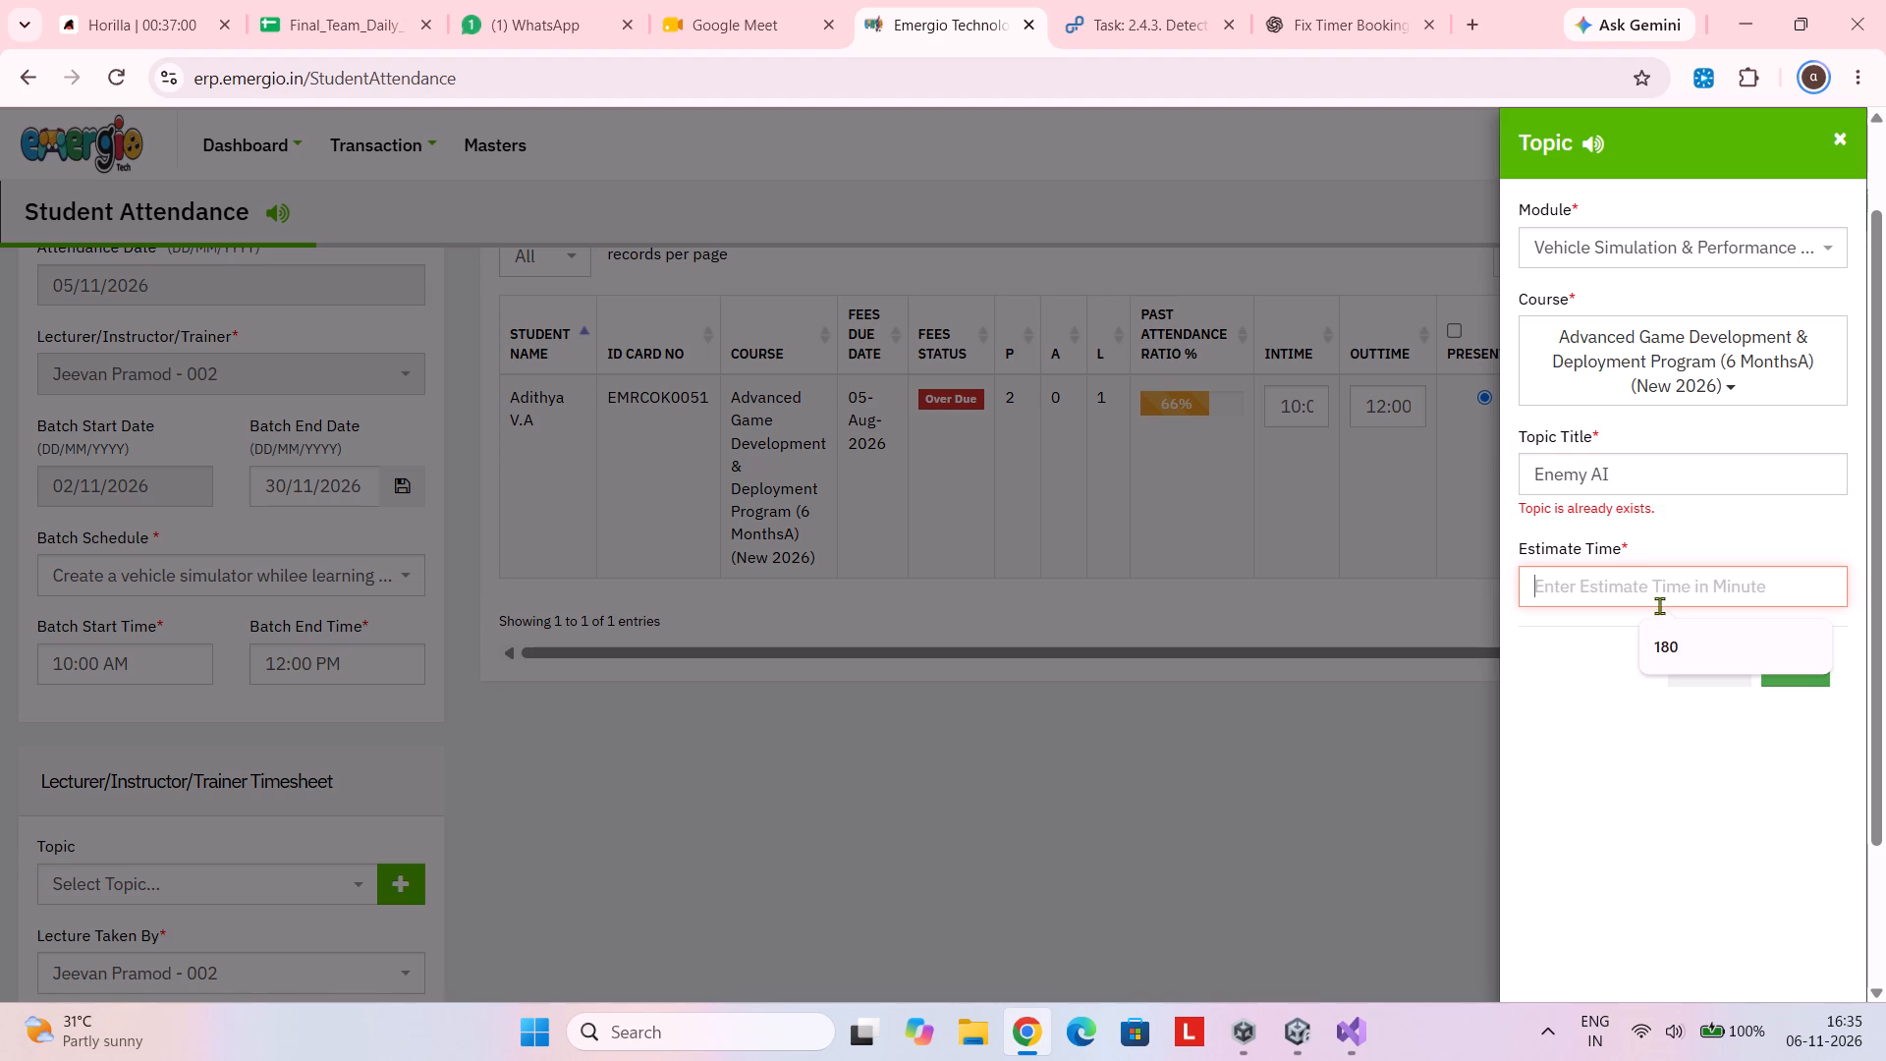
left_click(1675, 641)
left_click(1660, 478)
key("slash")
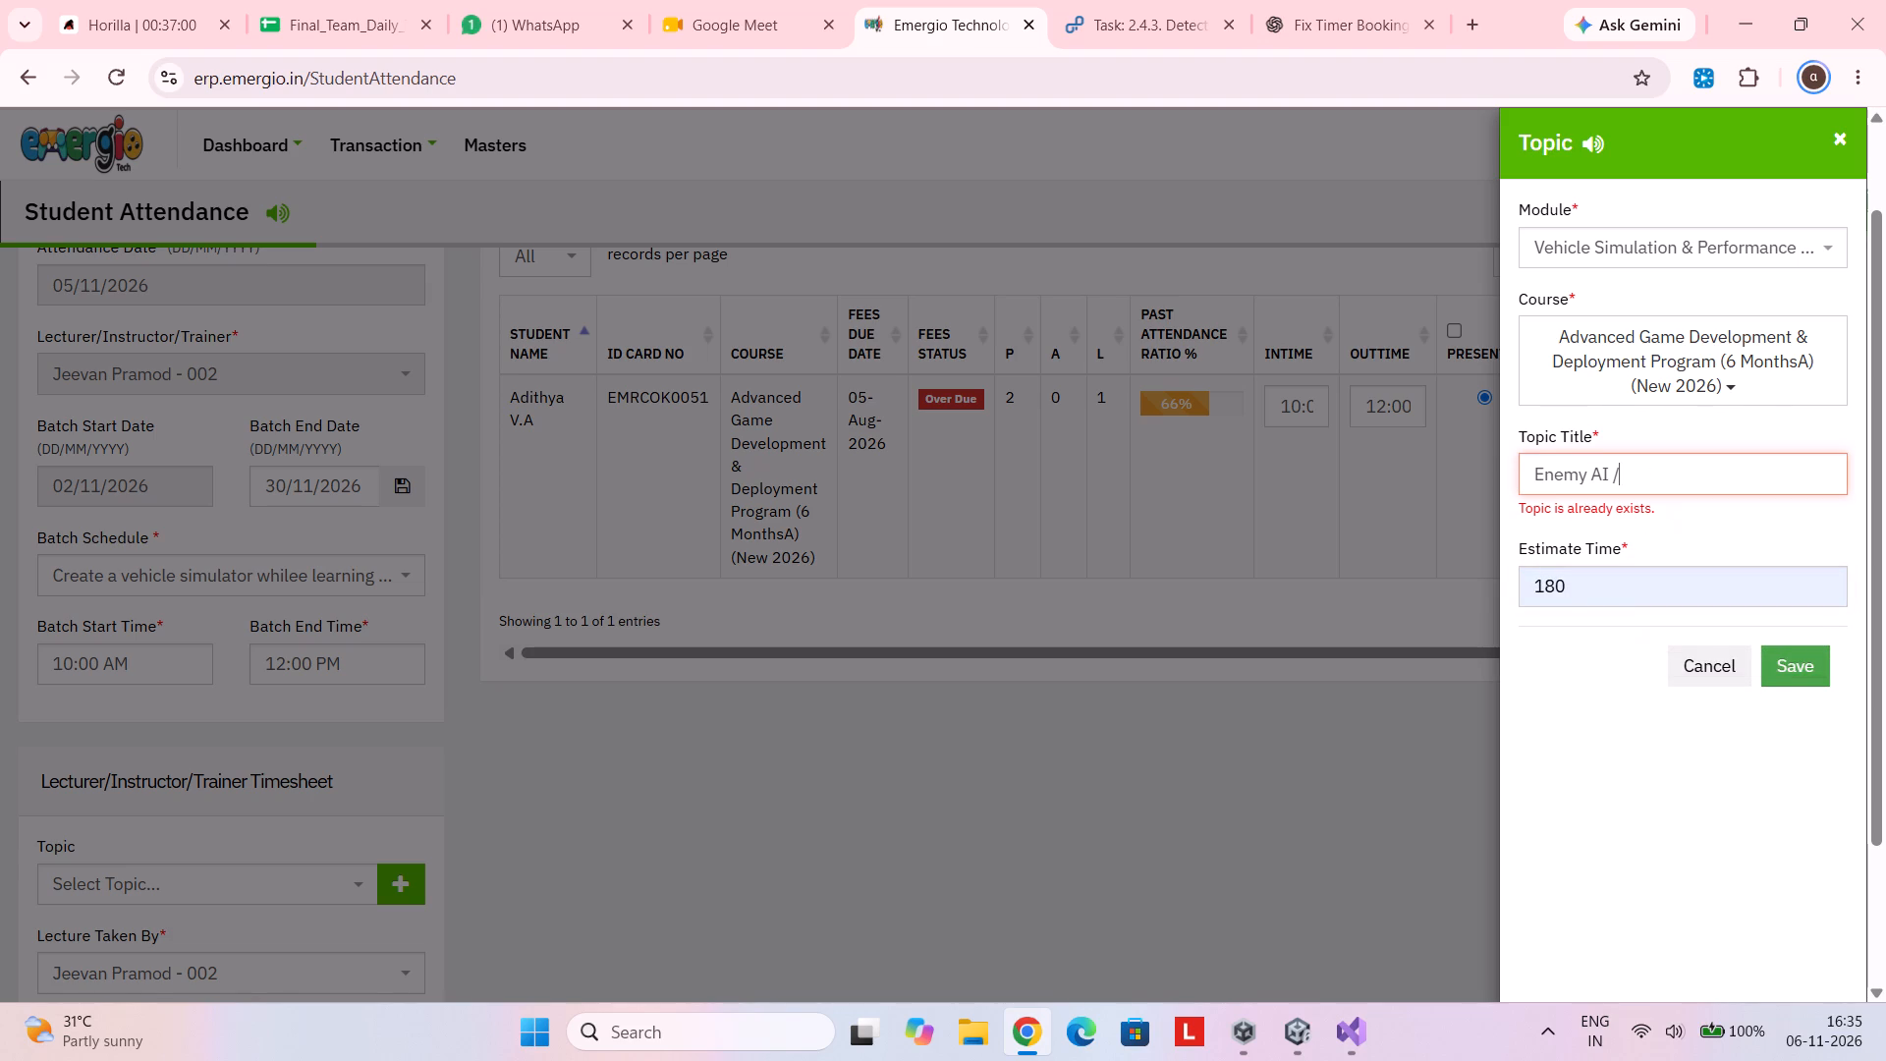
left_click(1562, 699)
left_click(1775, 633)
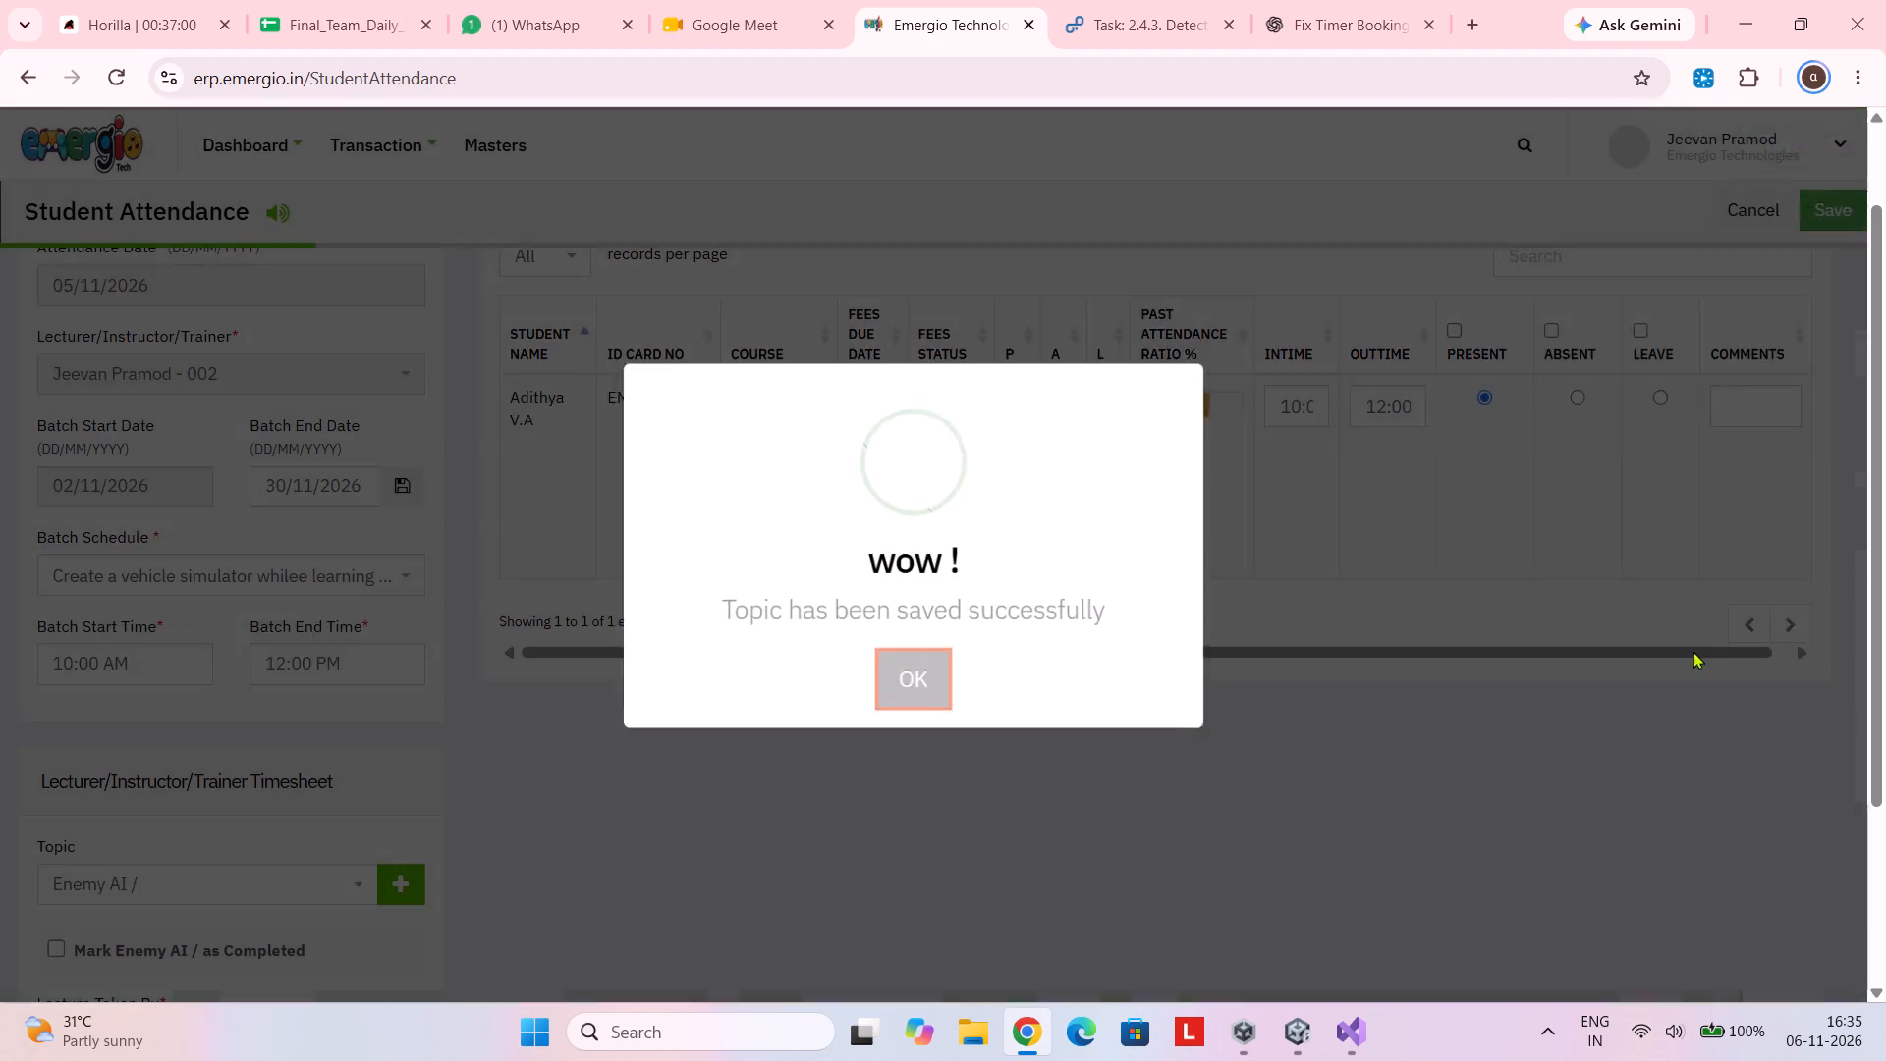
left_click(886, 689)
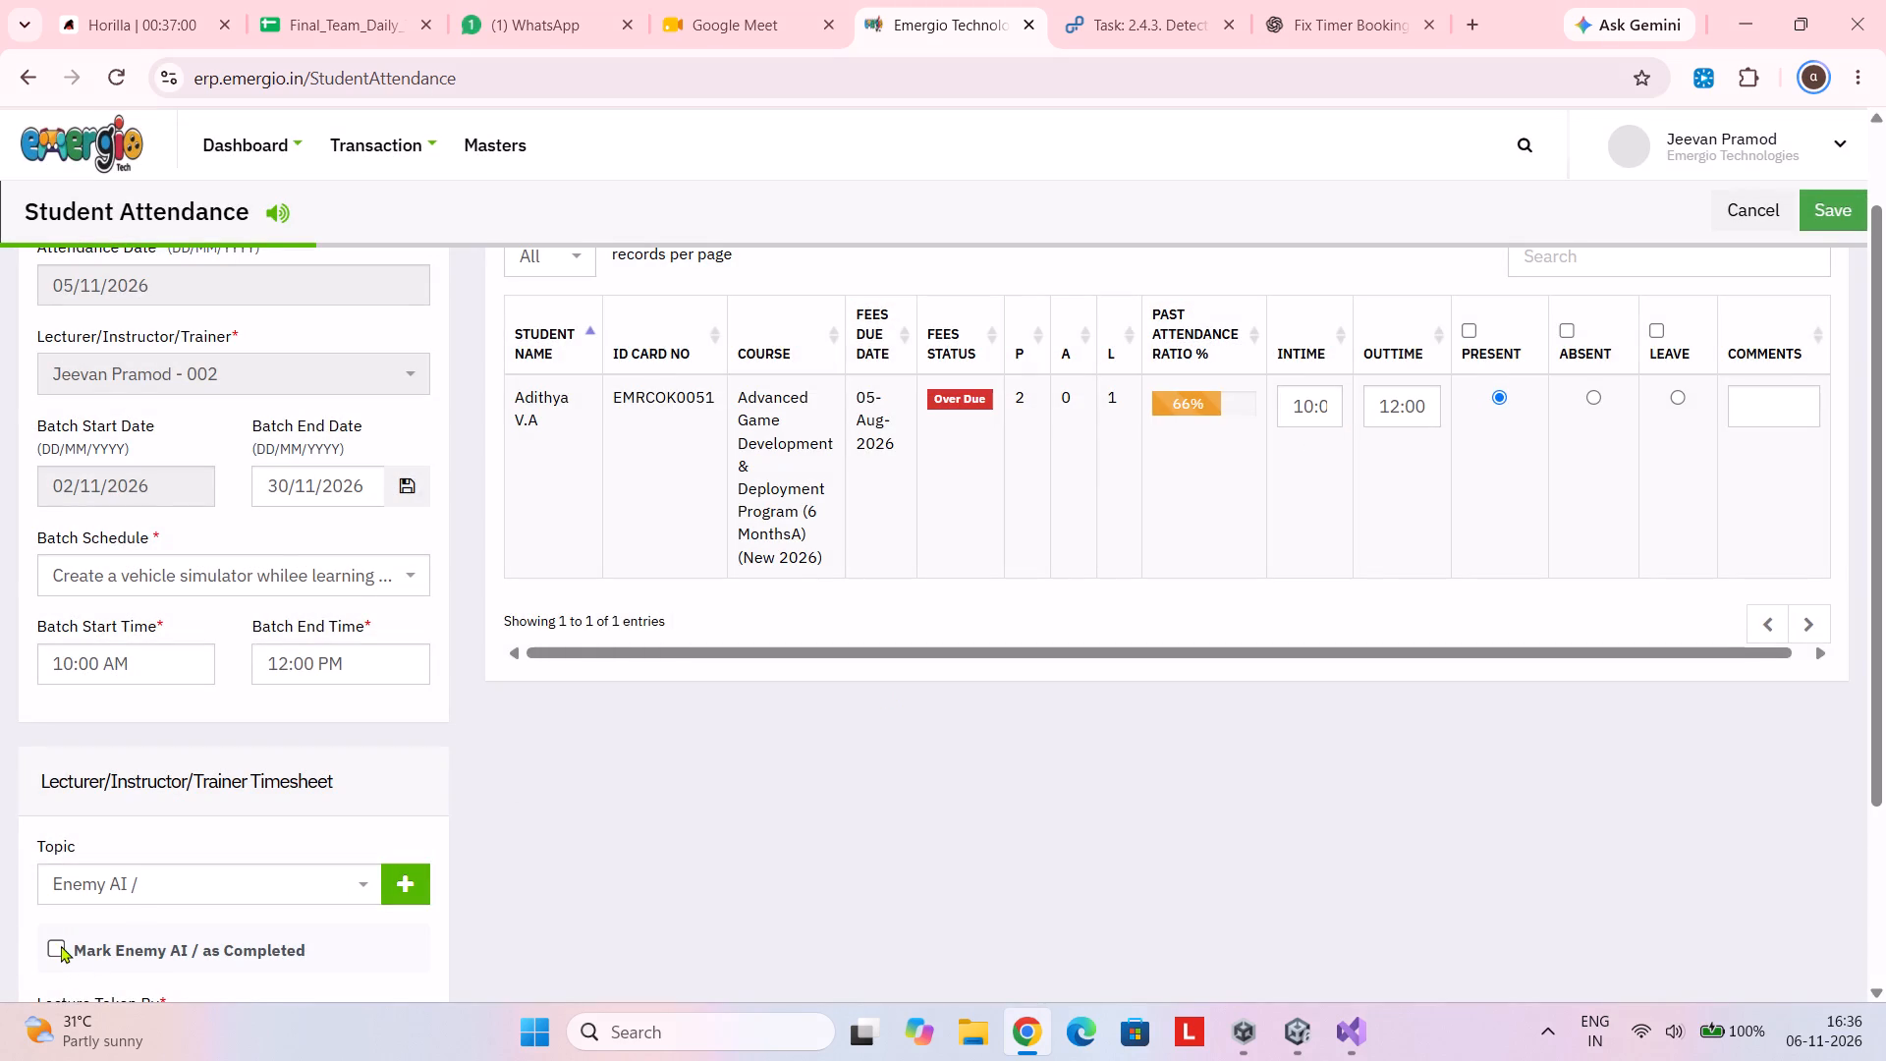
Mark the Enemy AI / topic as completed and save the 05/11/2026 attendance with the student present.
left_click(61, 943)
left_click(1810, 209)
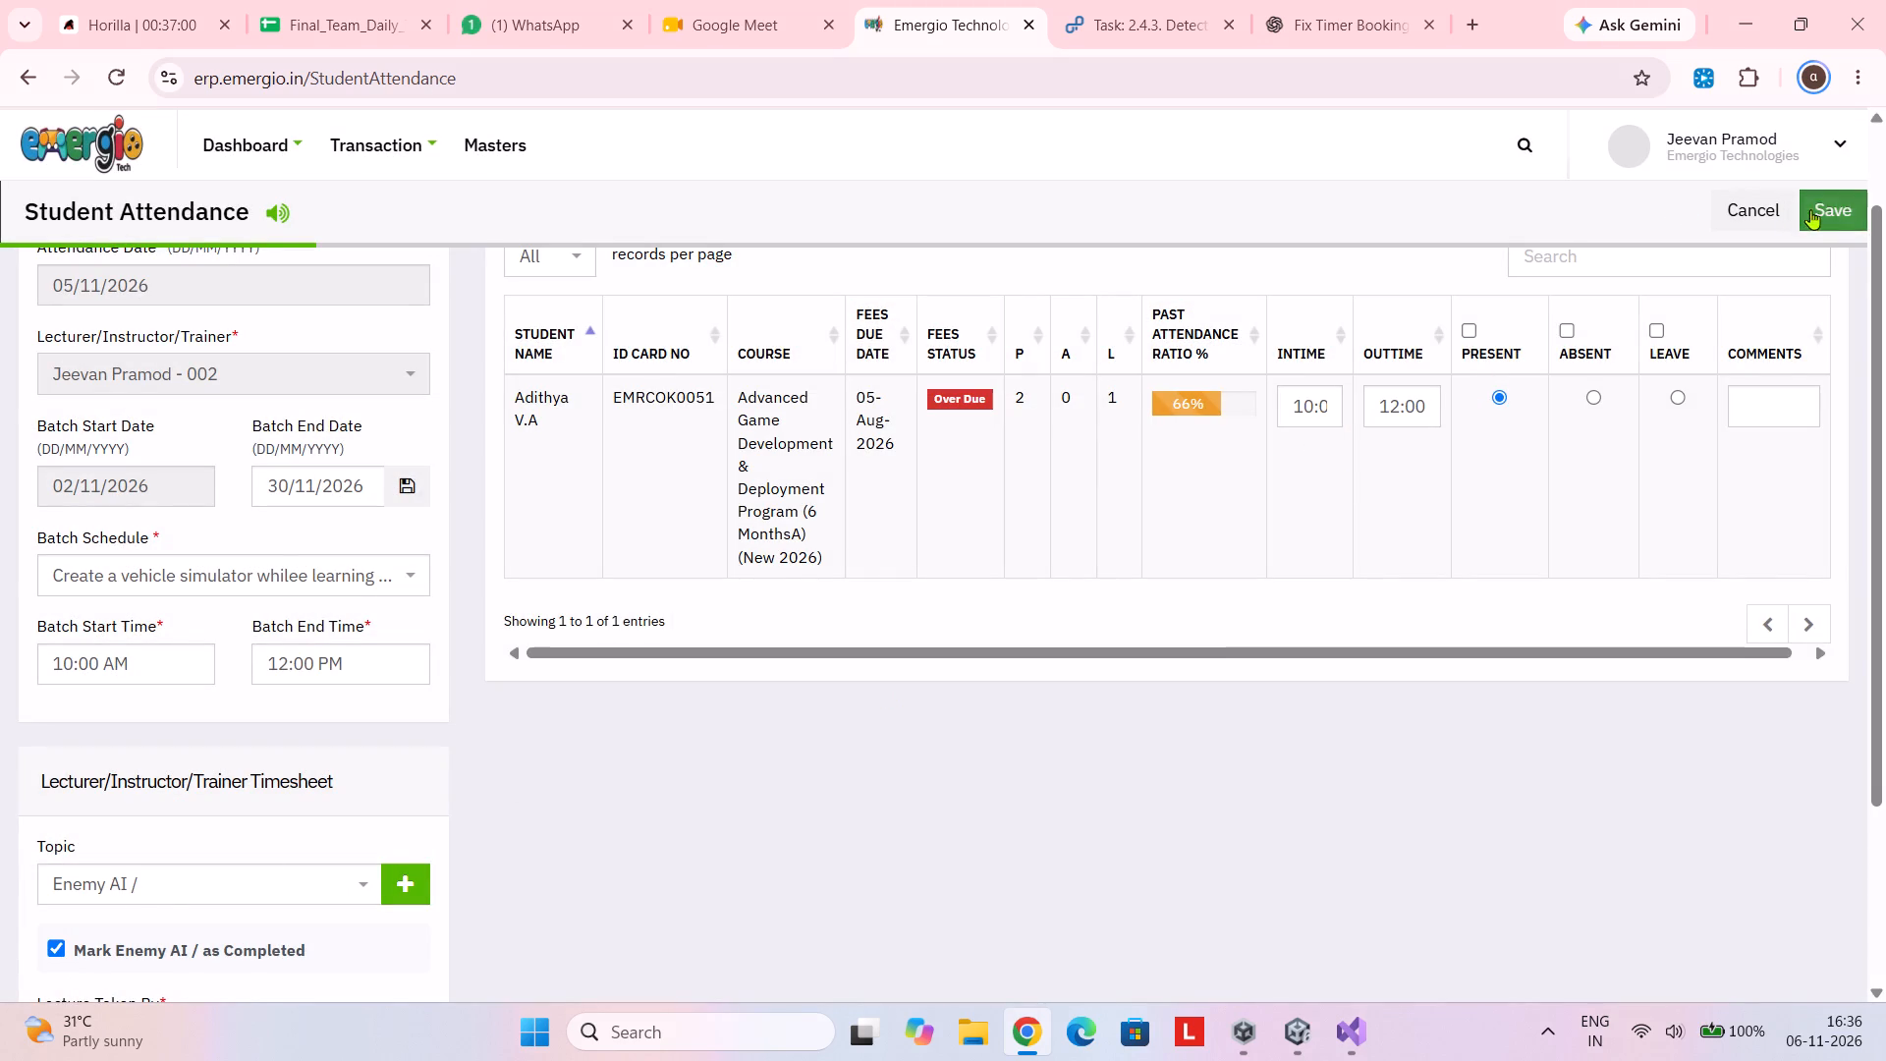
left_click(900, 702)
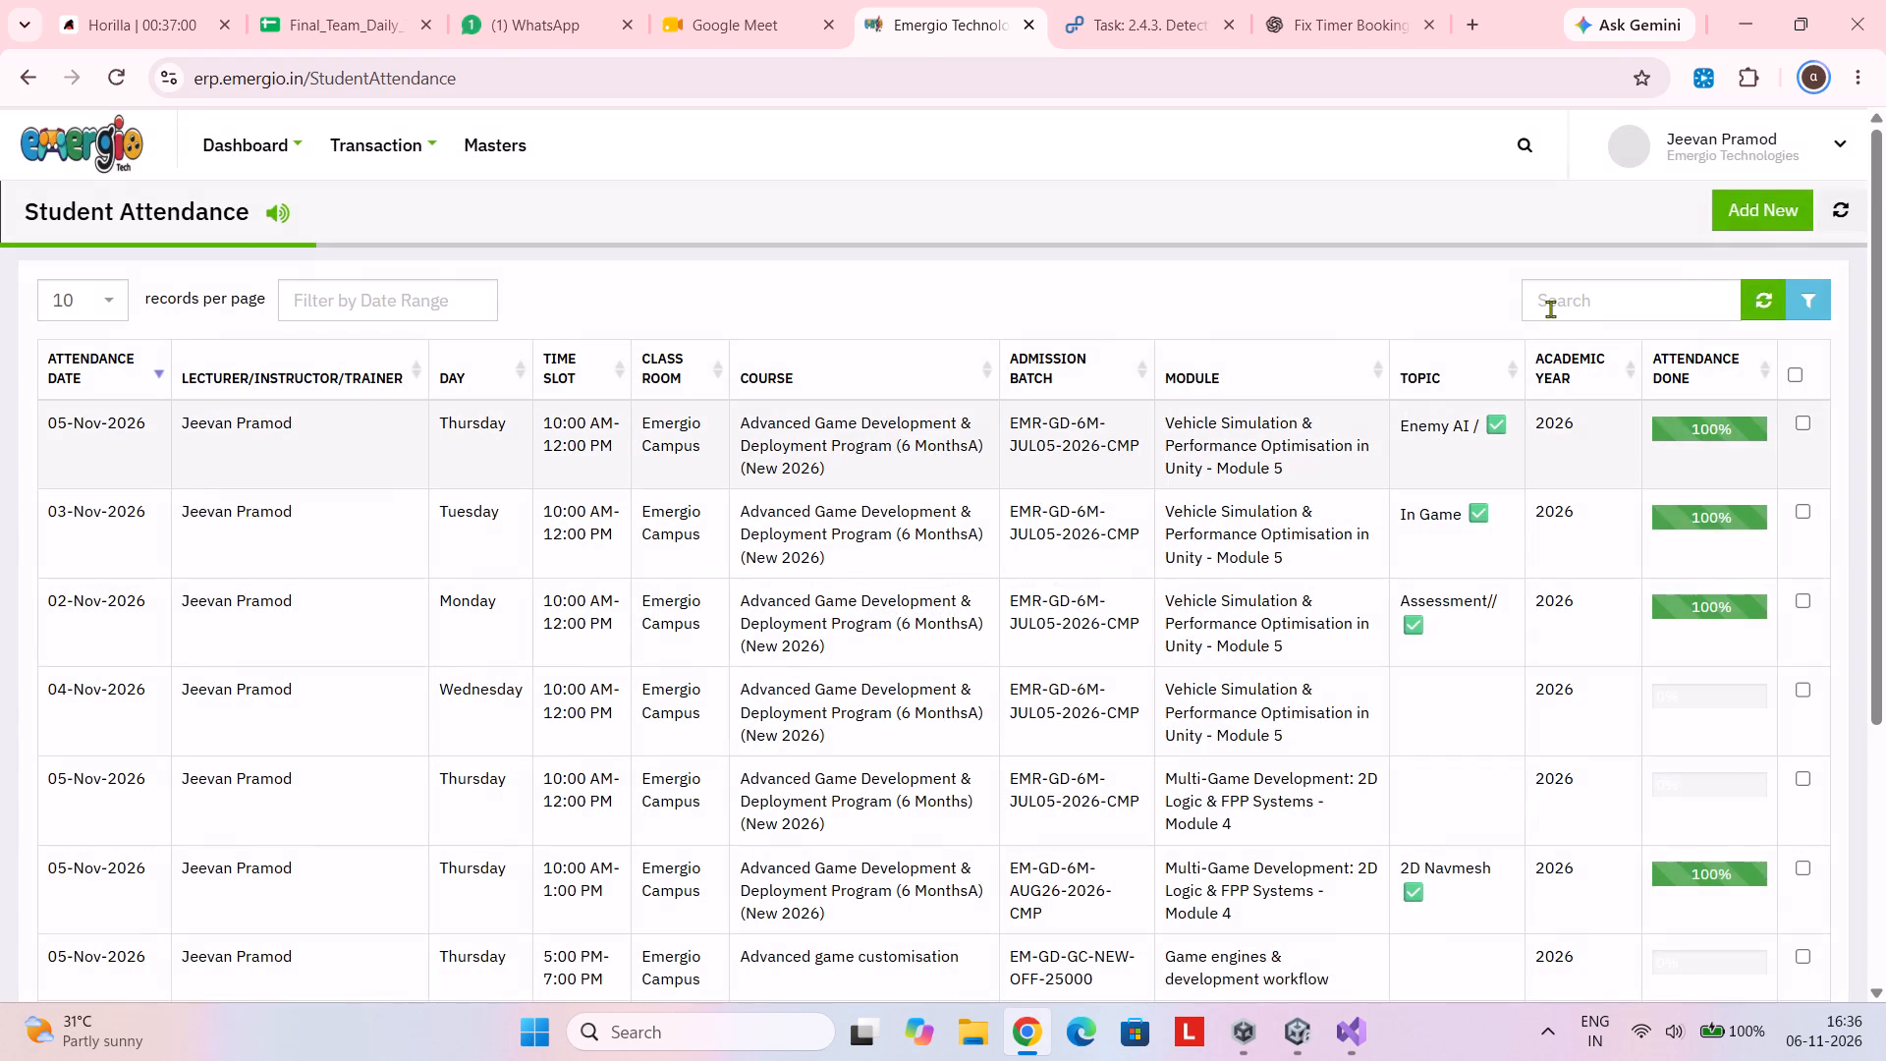
Create a new attendance entry dated 06/11/2026 for the Friday 10:00 AM-12:00 PM vehicle simulator batch schedule.
left_click(1753, 204)
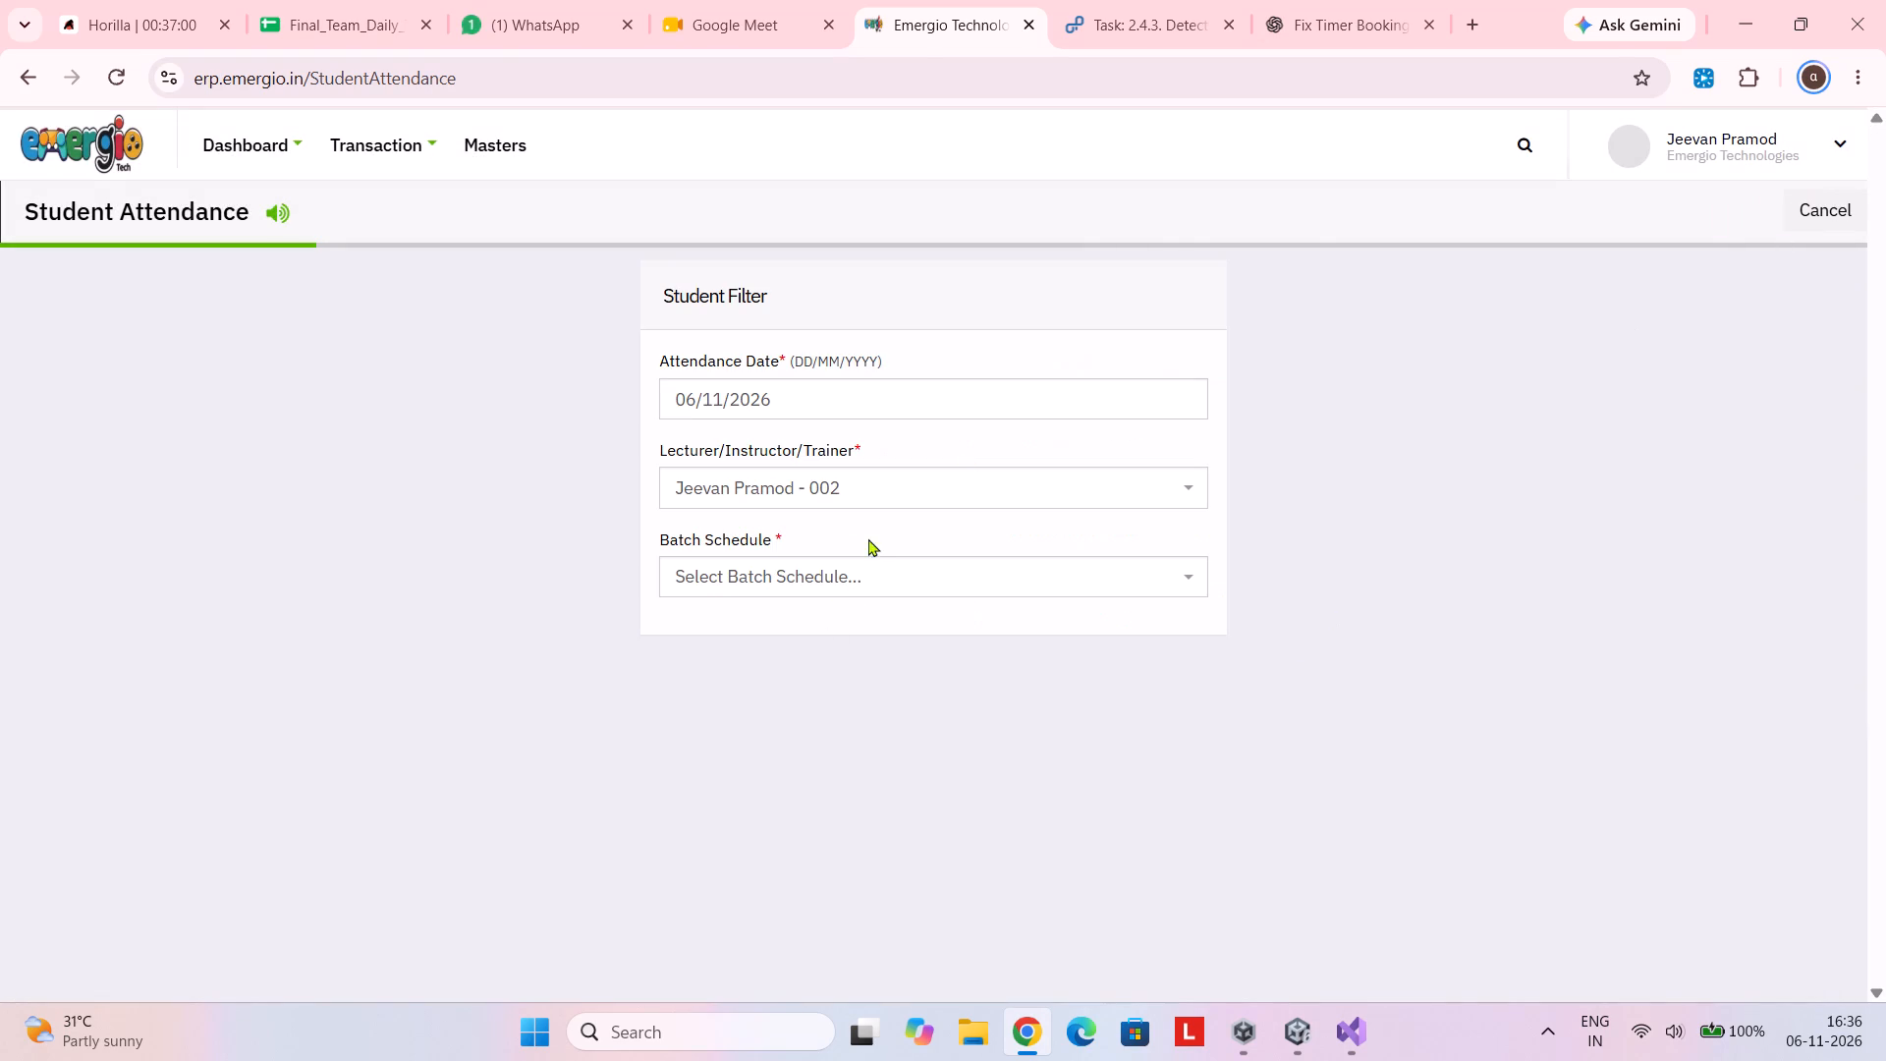
left_click(844, 564)
scroll(909, 787, "down", 3)
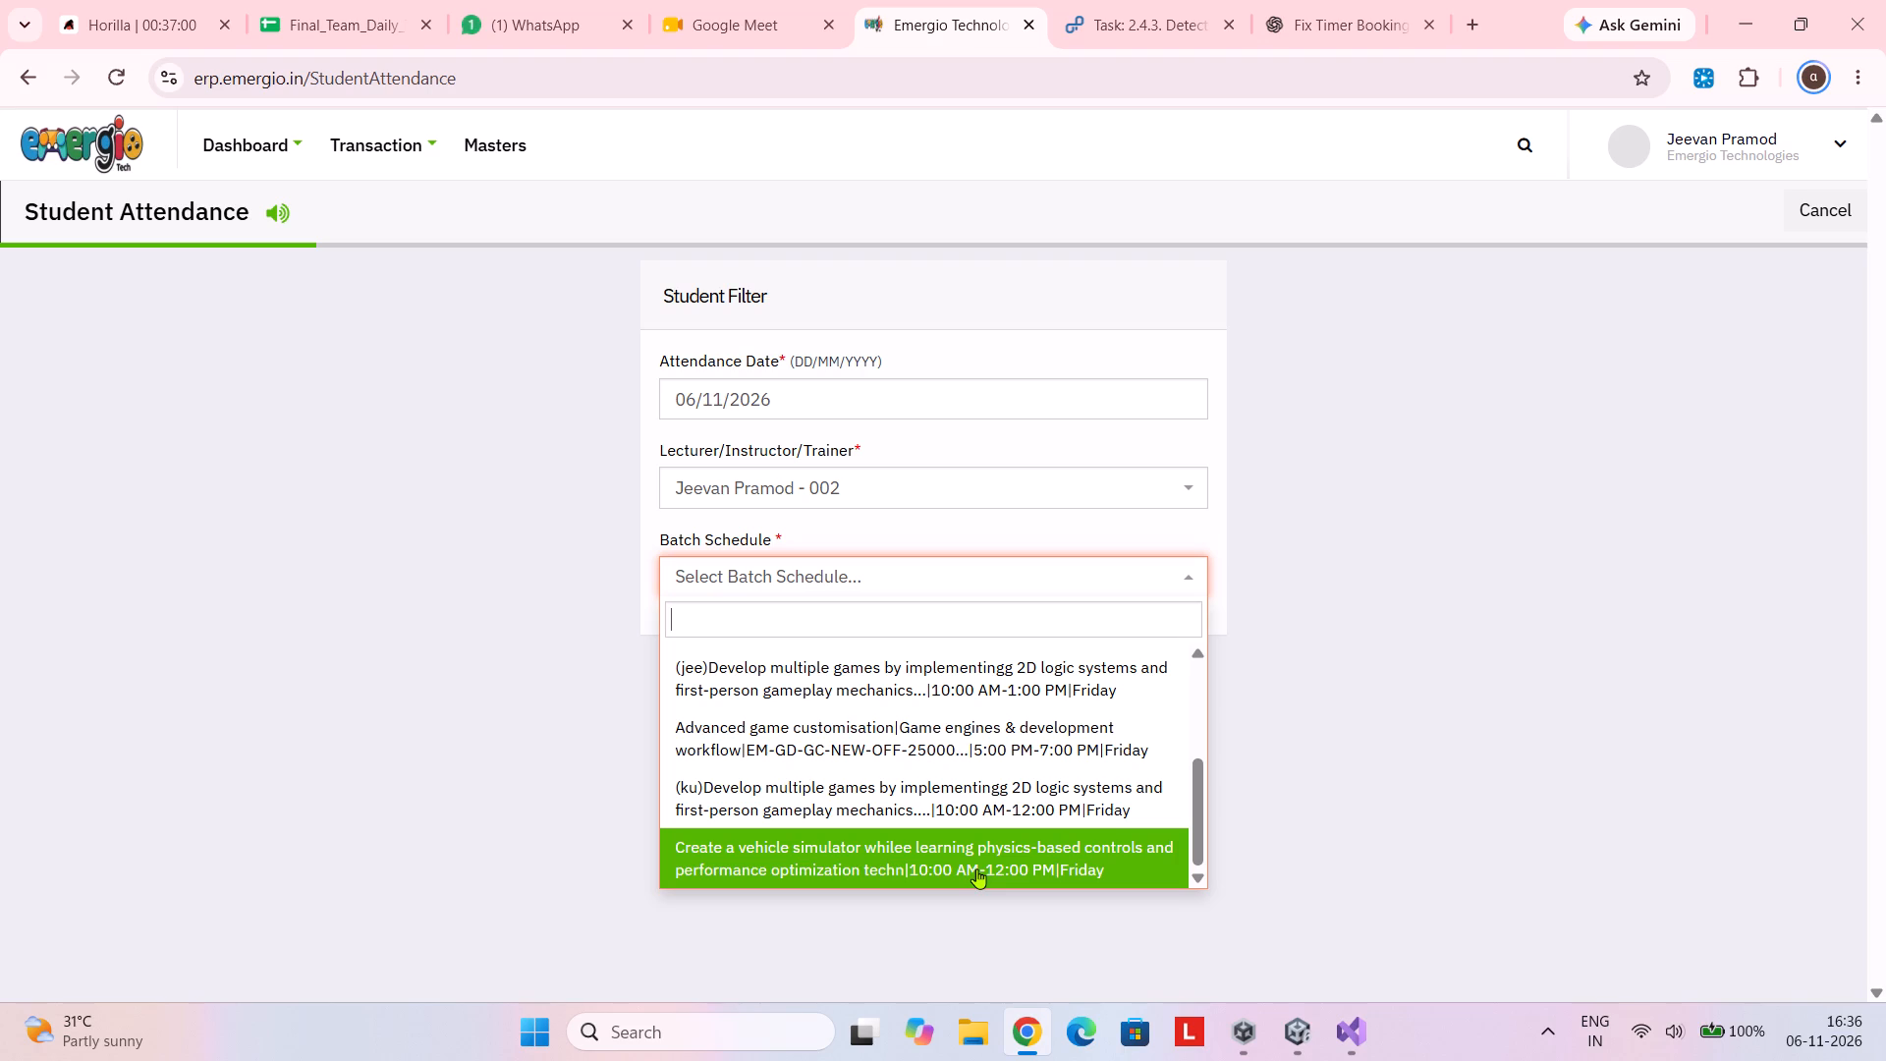
left_click(929, 868)
Start a new timesheet topic for the Vehicle Simulation & Performance Optimisation module and the Advanced Game Development & Deployment Program (6 MonthsA) (New 2026) course.
scroll(929, 868, "down", 1)
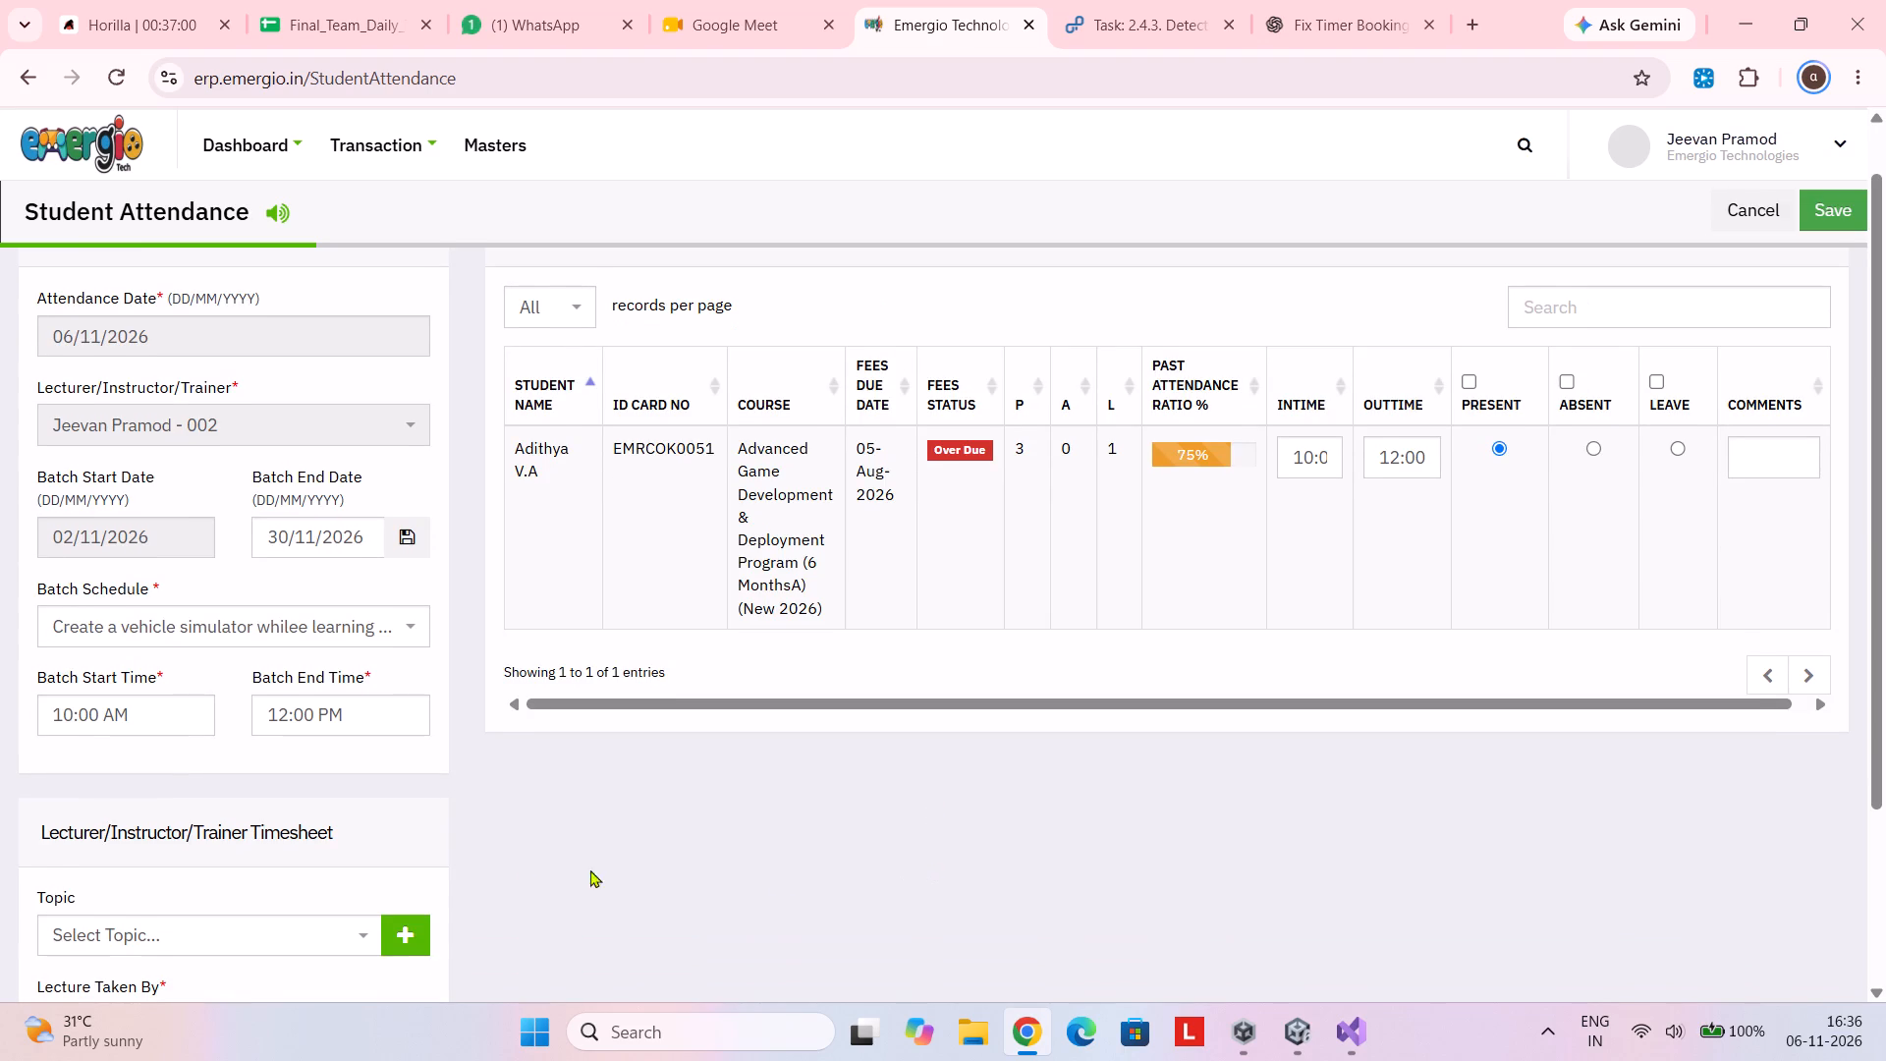
left_click(418, 932)
left_click(1692, 271)
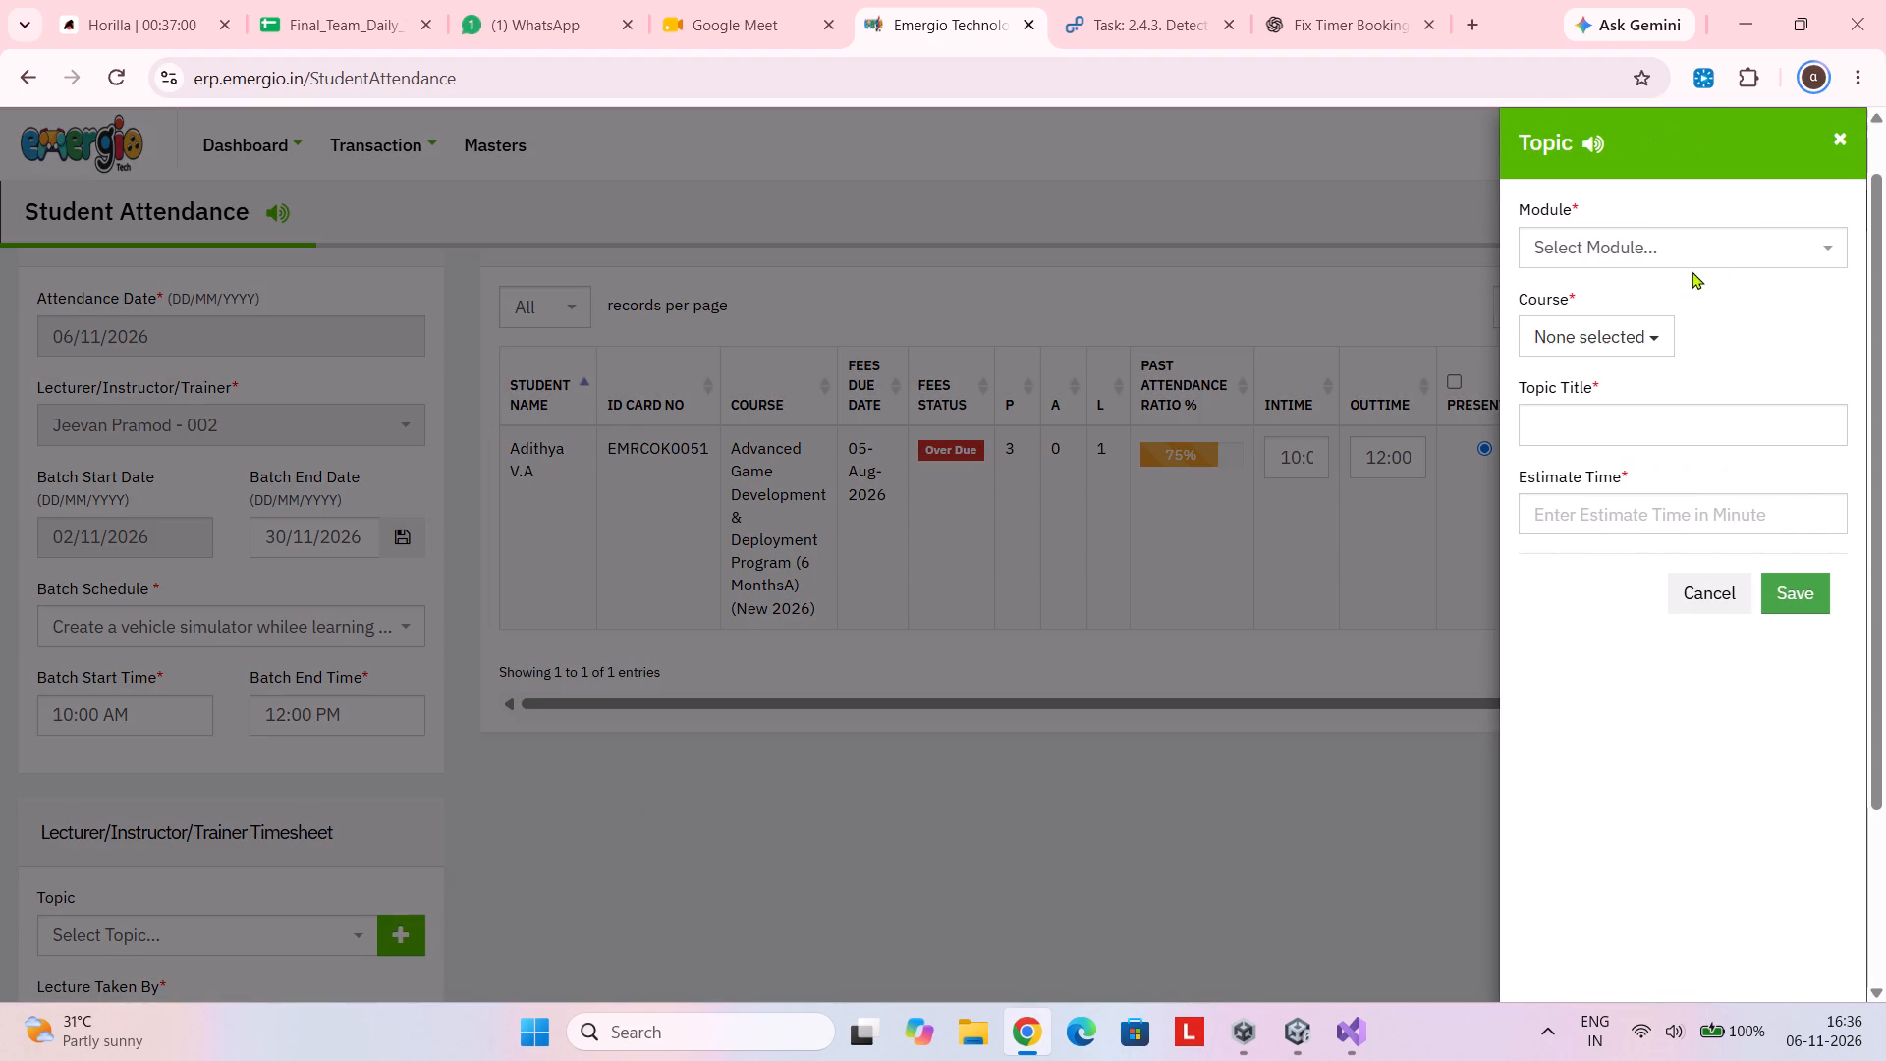
left_click(1697, 244)
left_click(1655, 380)
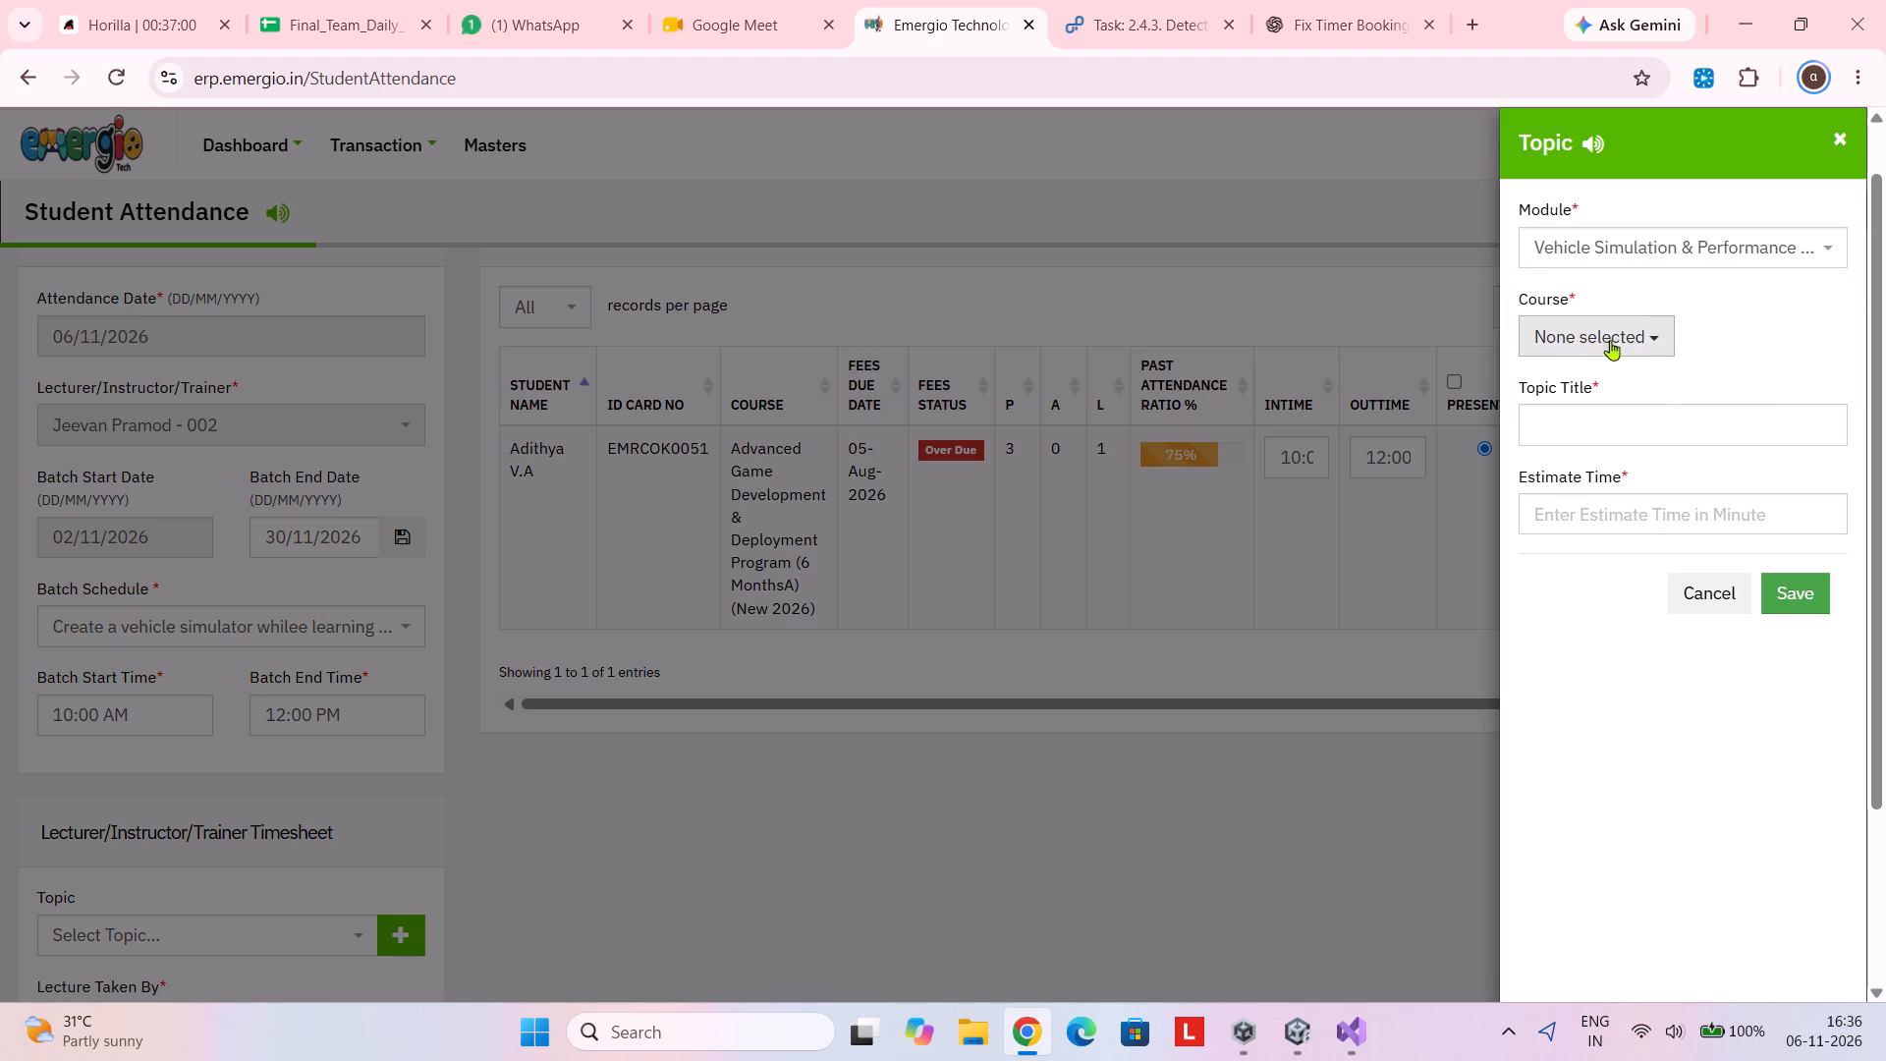
left_click(1610, 339)
left_click(1555, 461)
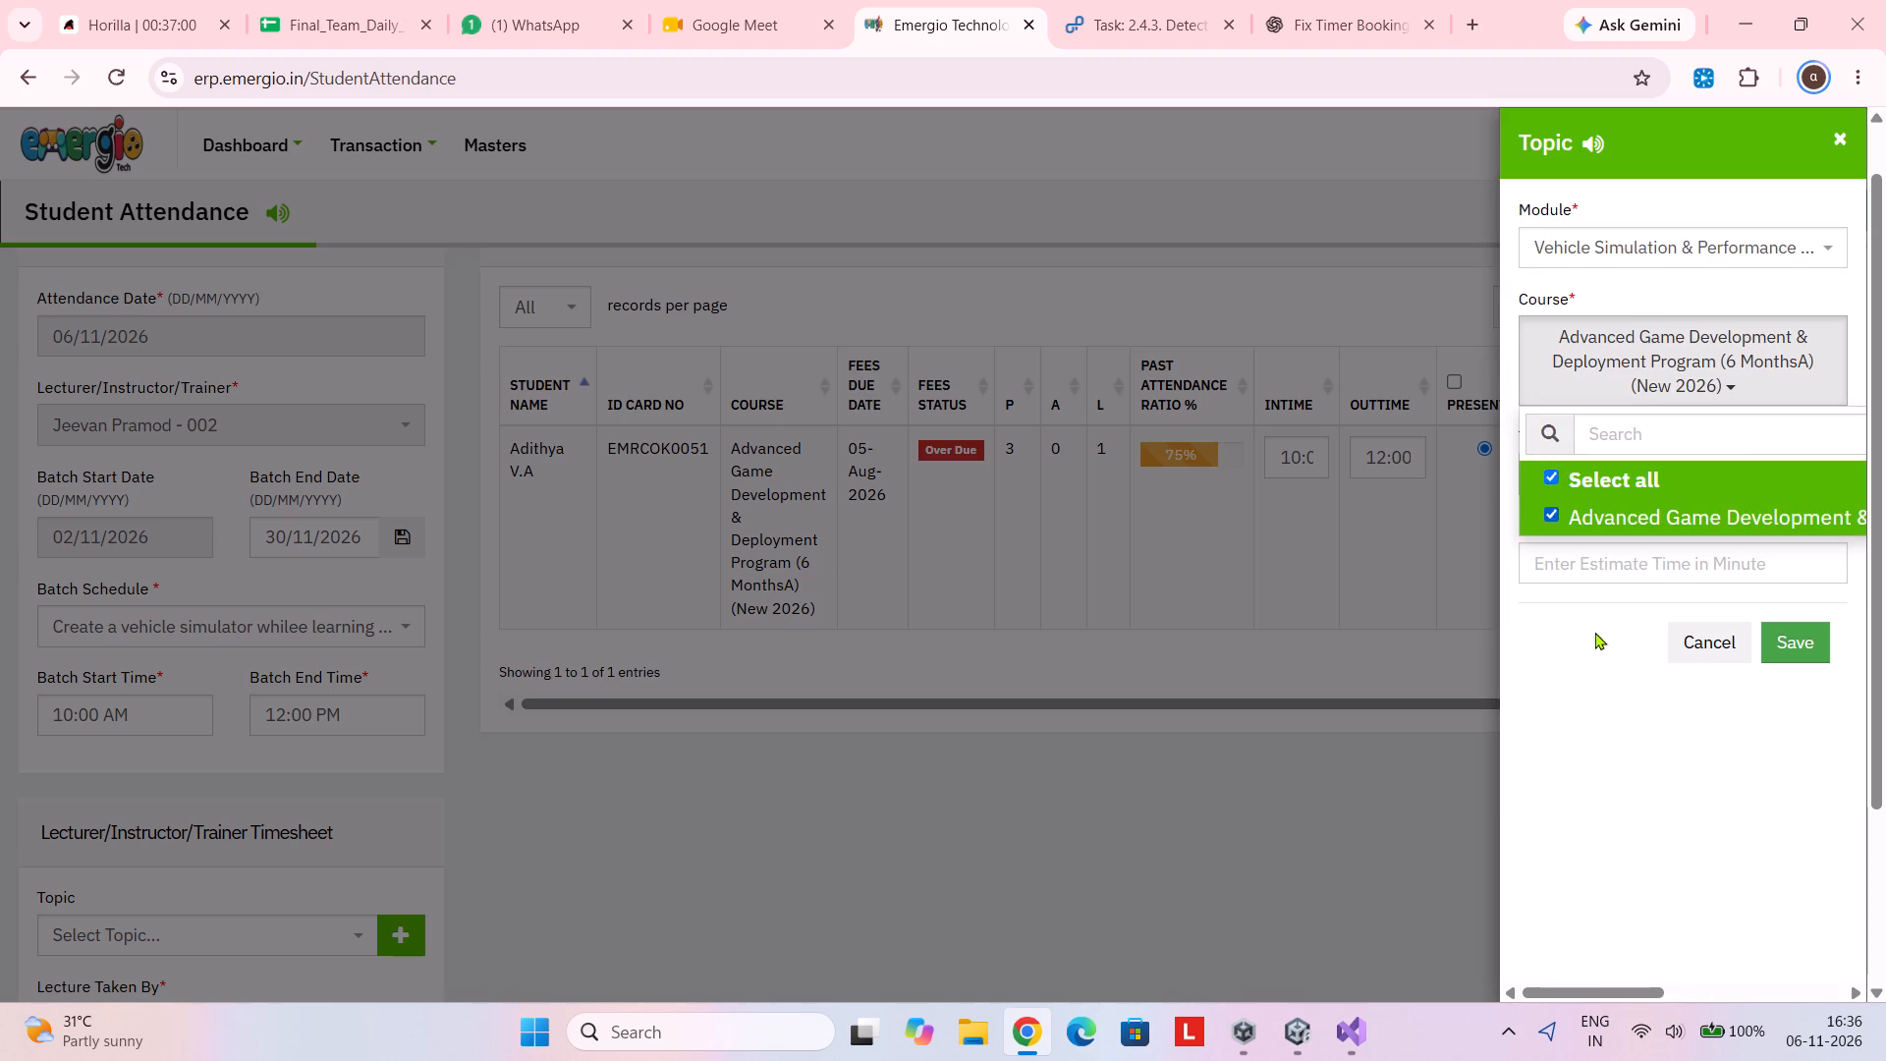
left_click(1594, 634)
Title the new topic UI/, set its estimate time to 180 minutes and save it.
left_click(1647, 476)
key("a")
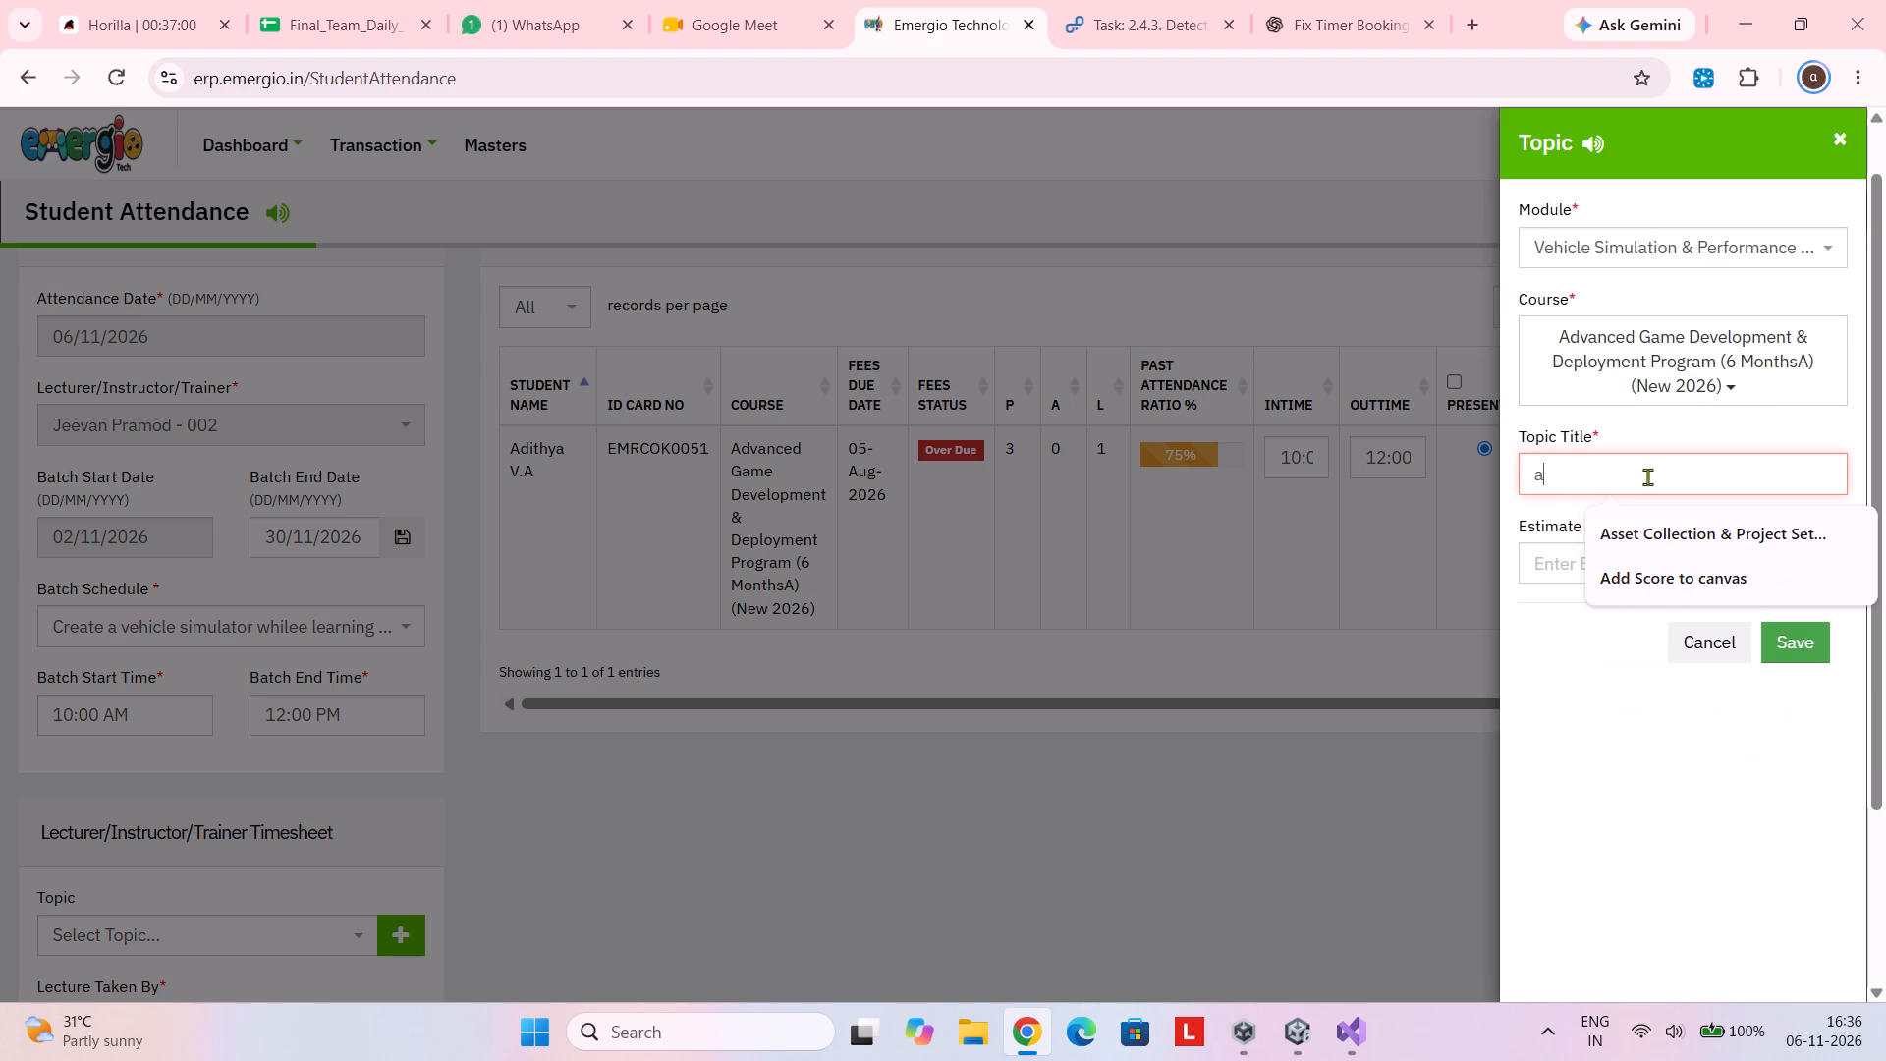
key("BackSpace")
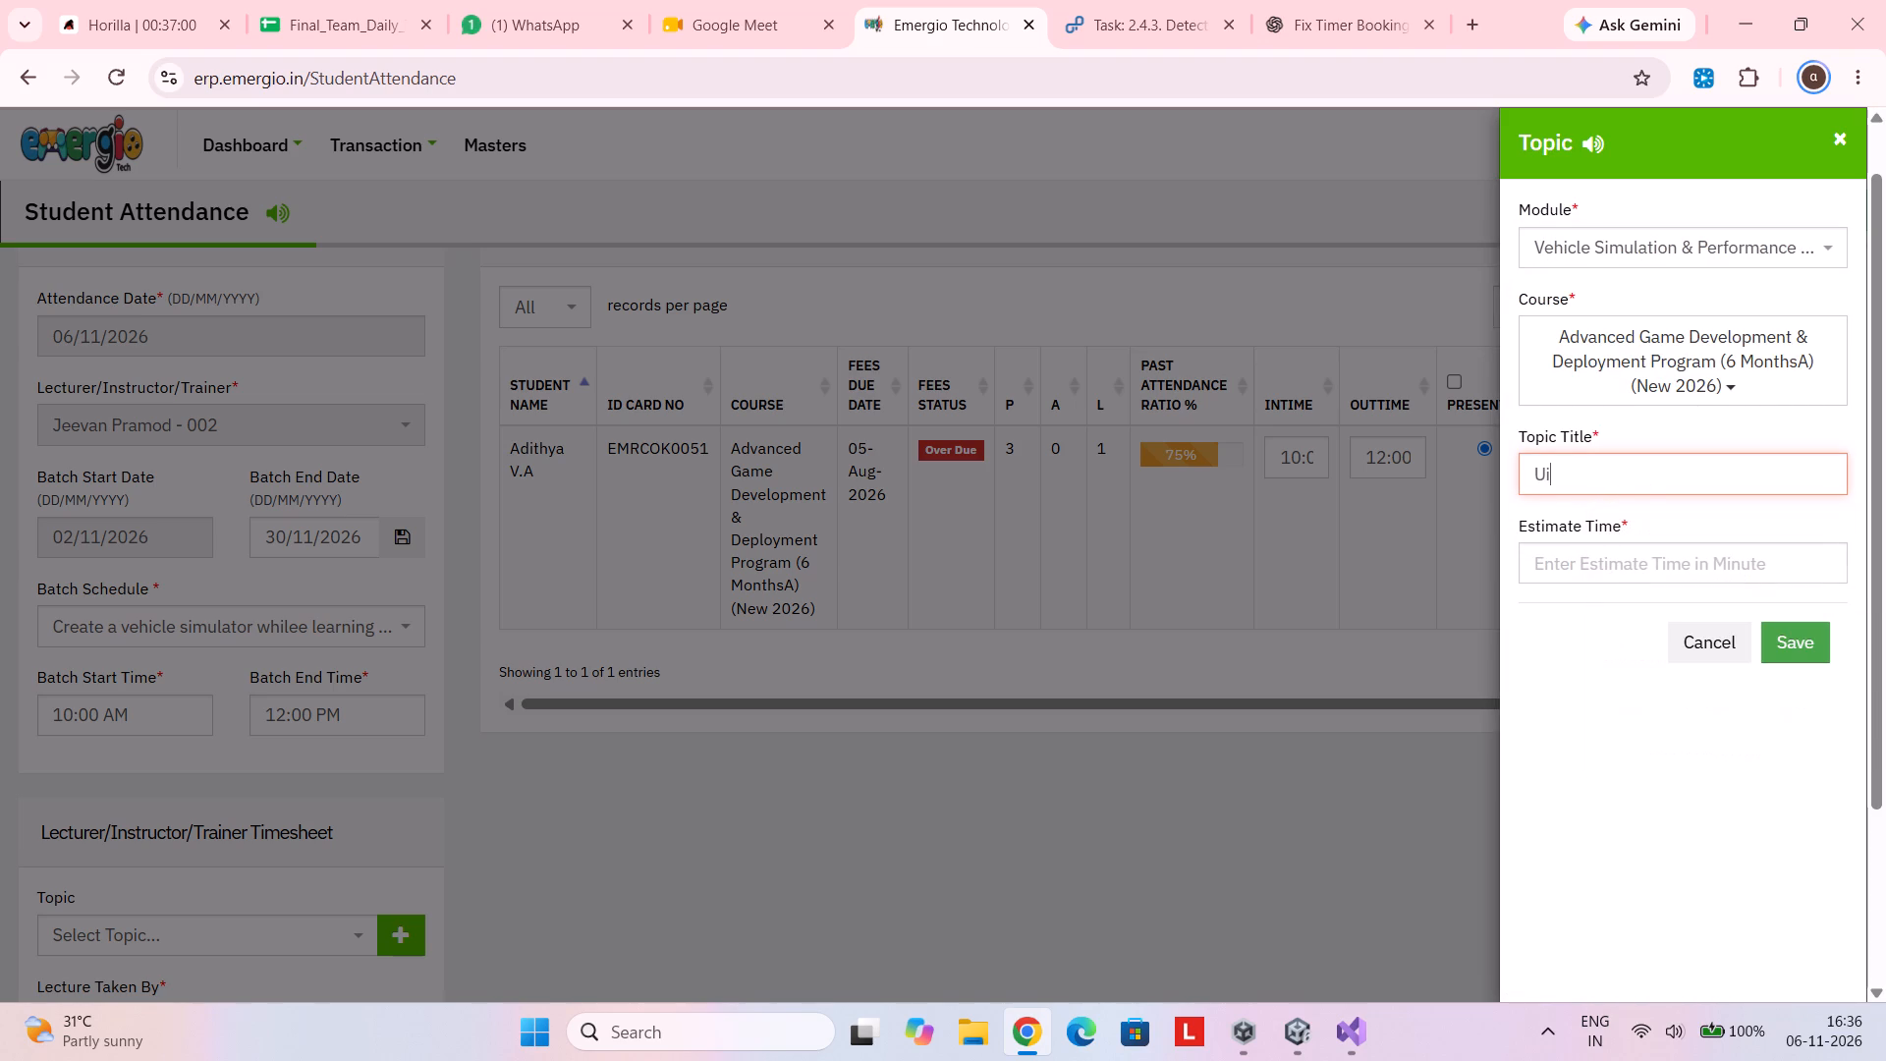
key("BackSpace")
type("UI")
left_click(1638, 573)
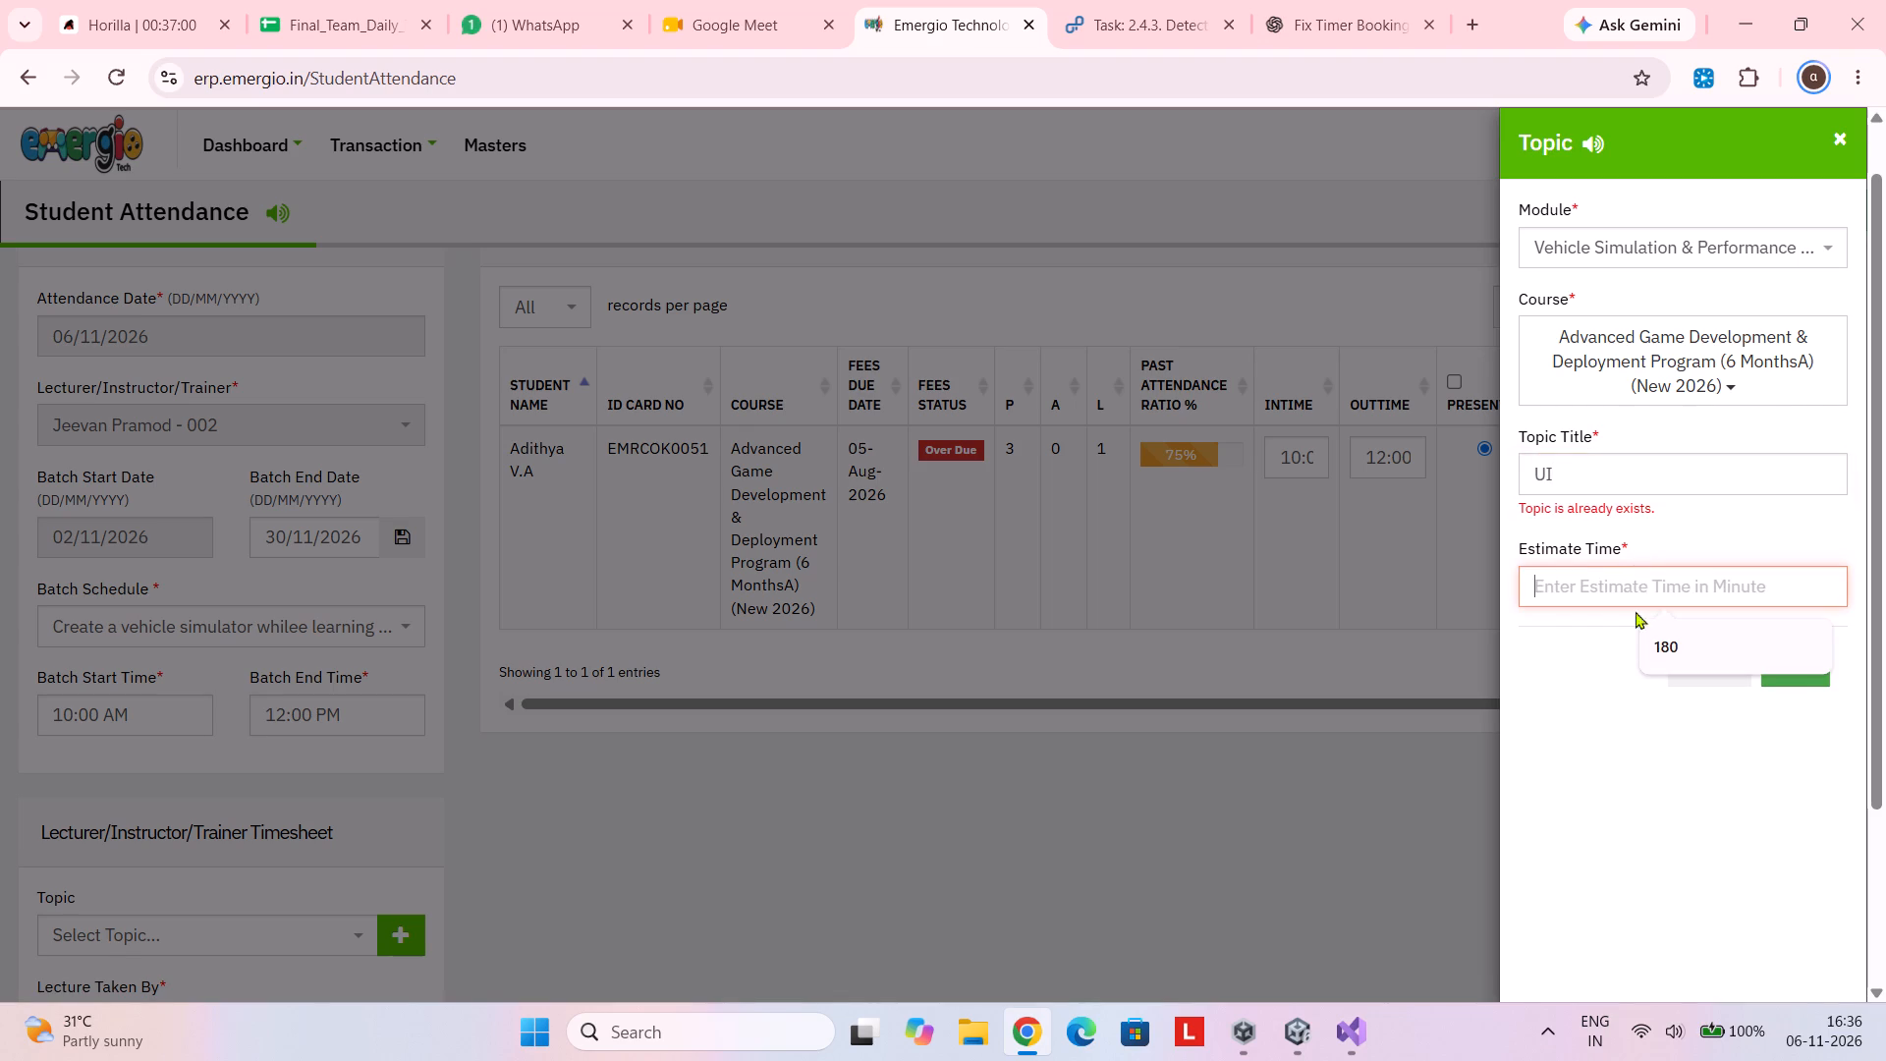
left_click(1668, 642)
left_click(1659, 472)
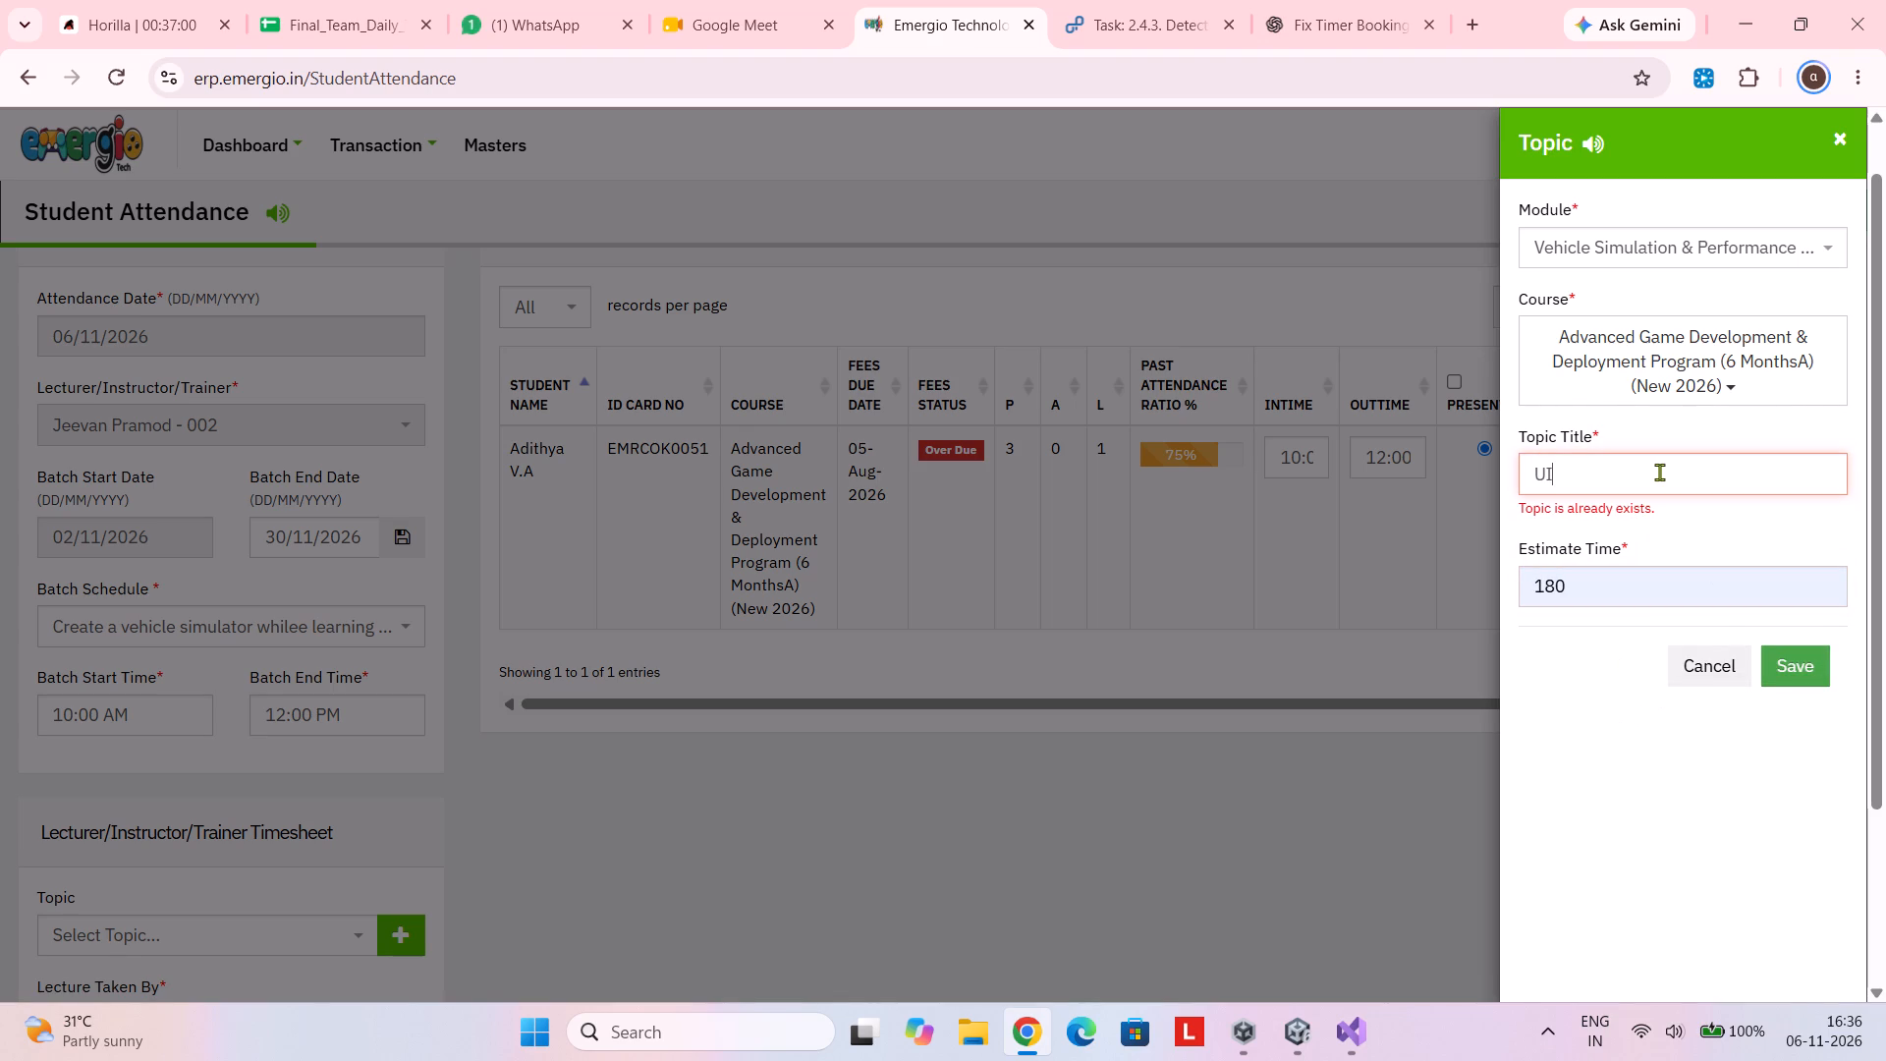
key("slash")
left_click(1641, 748)
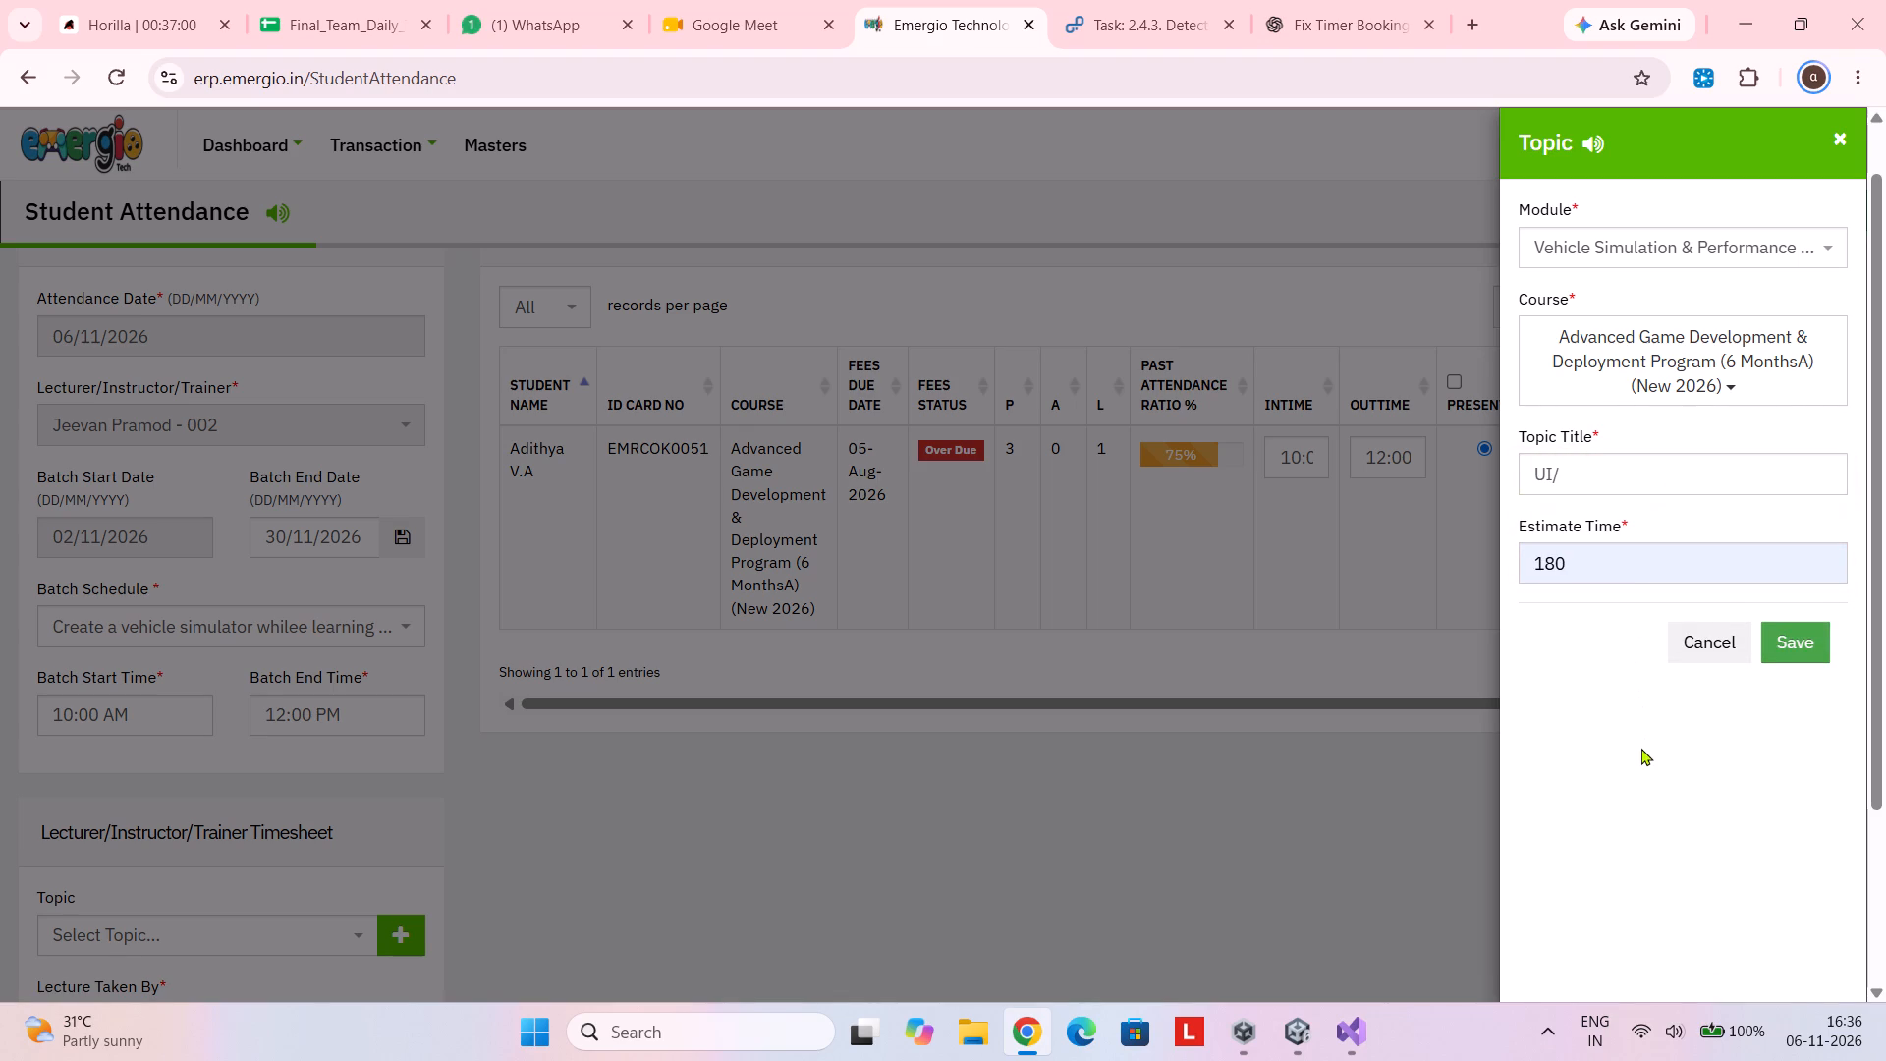
left_click(1776, 648)
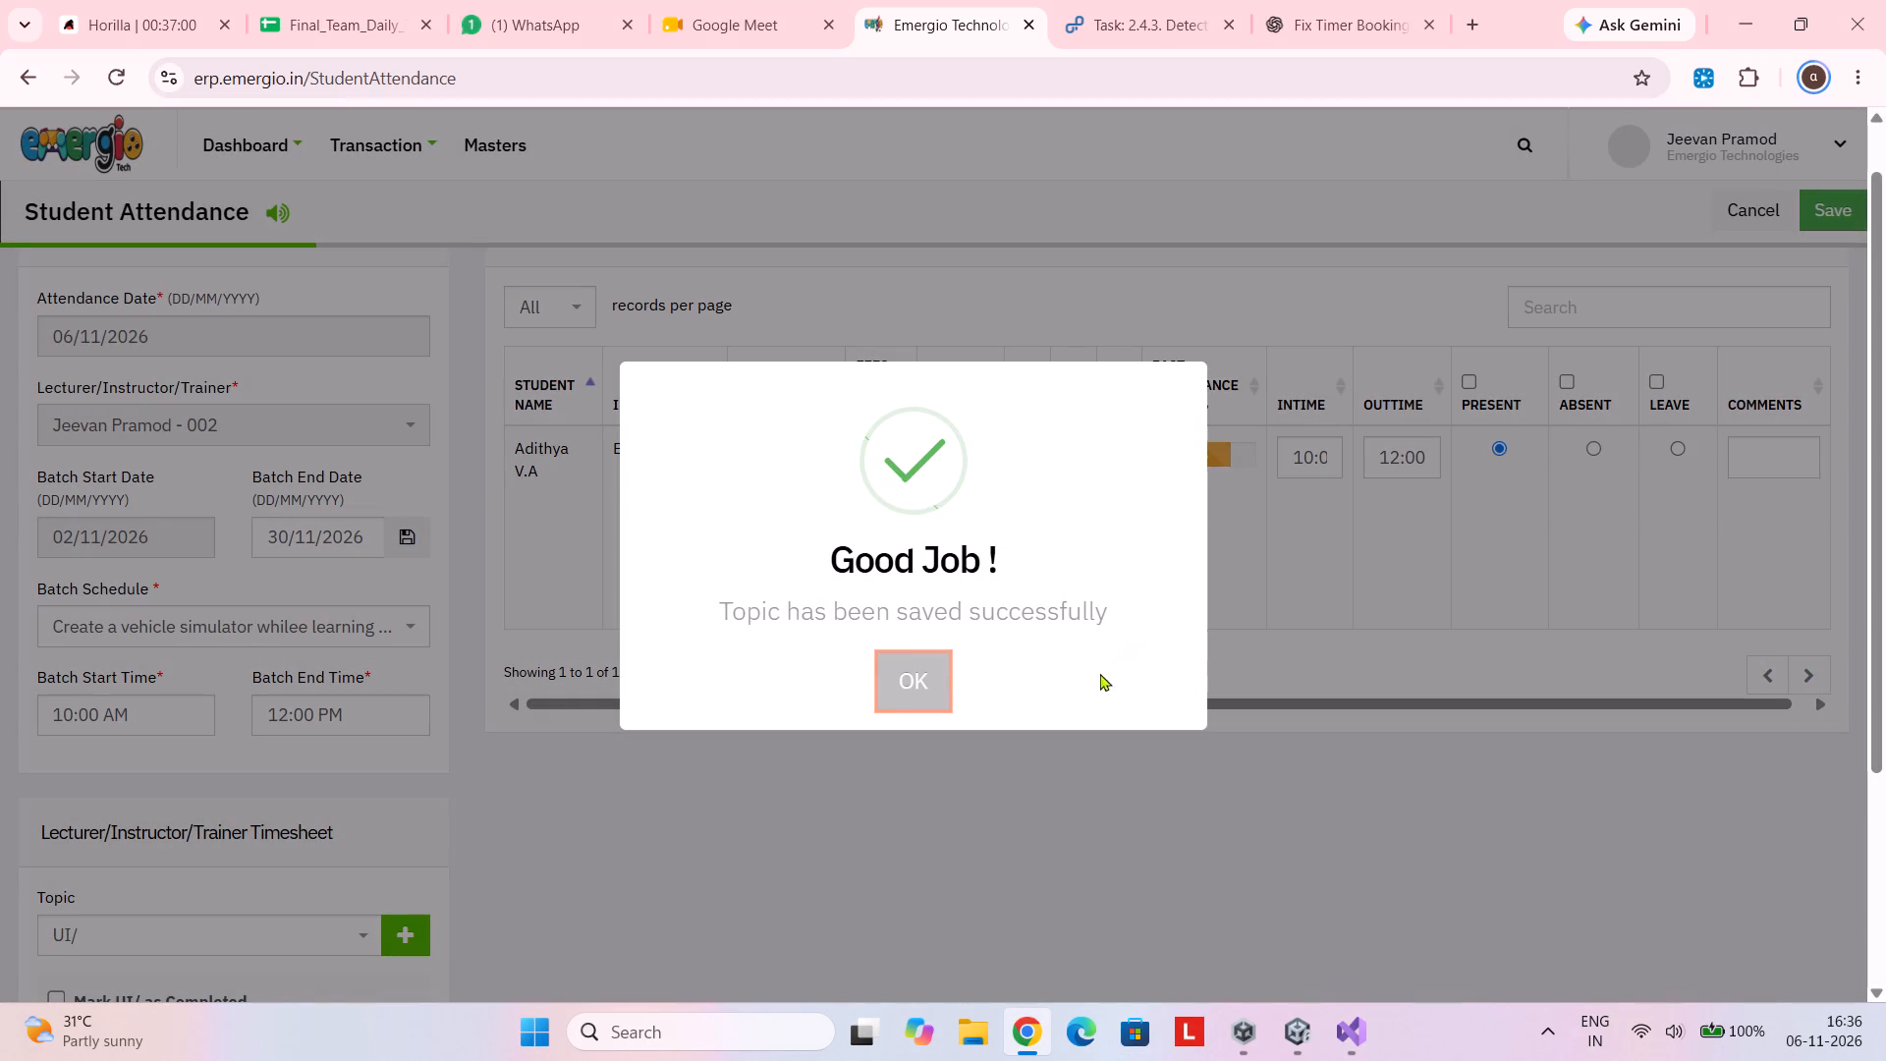
left_click(896, 698)
Mark the UI/ topic as completed and save the 06/11/2026 attendance with the student present.
scroll(189, 840, "down", 1)
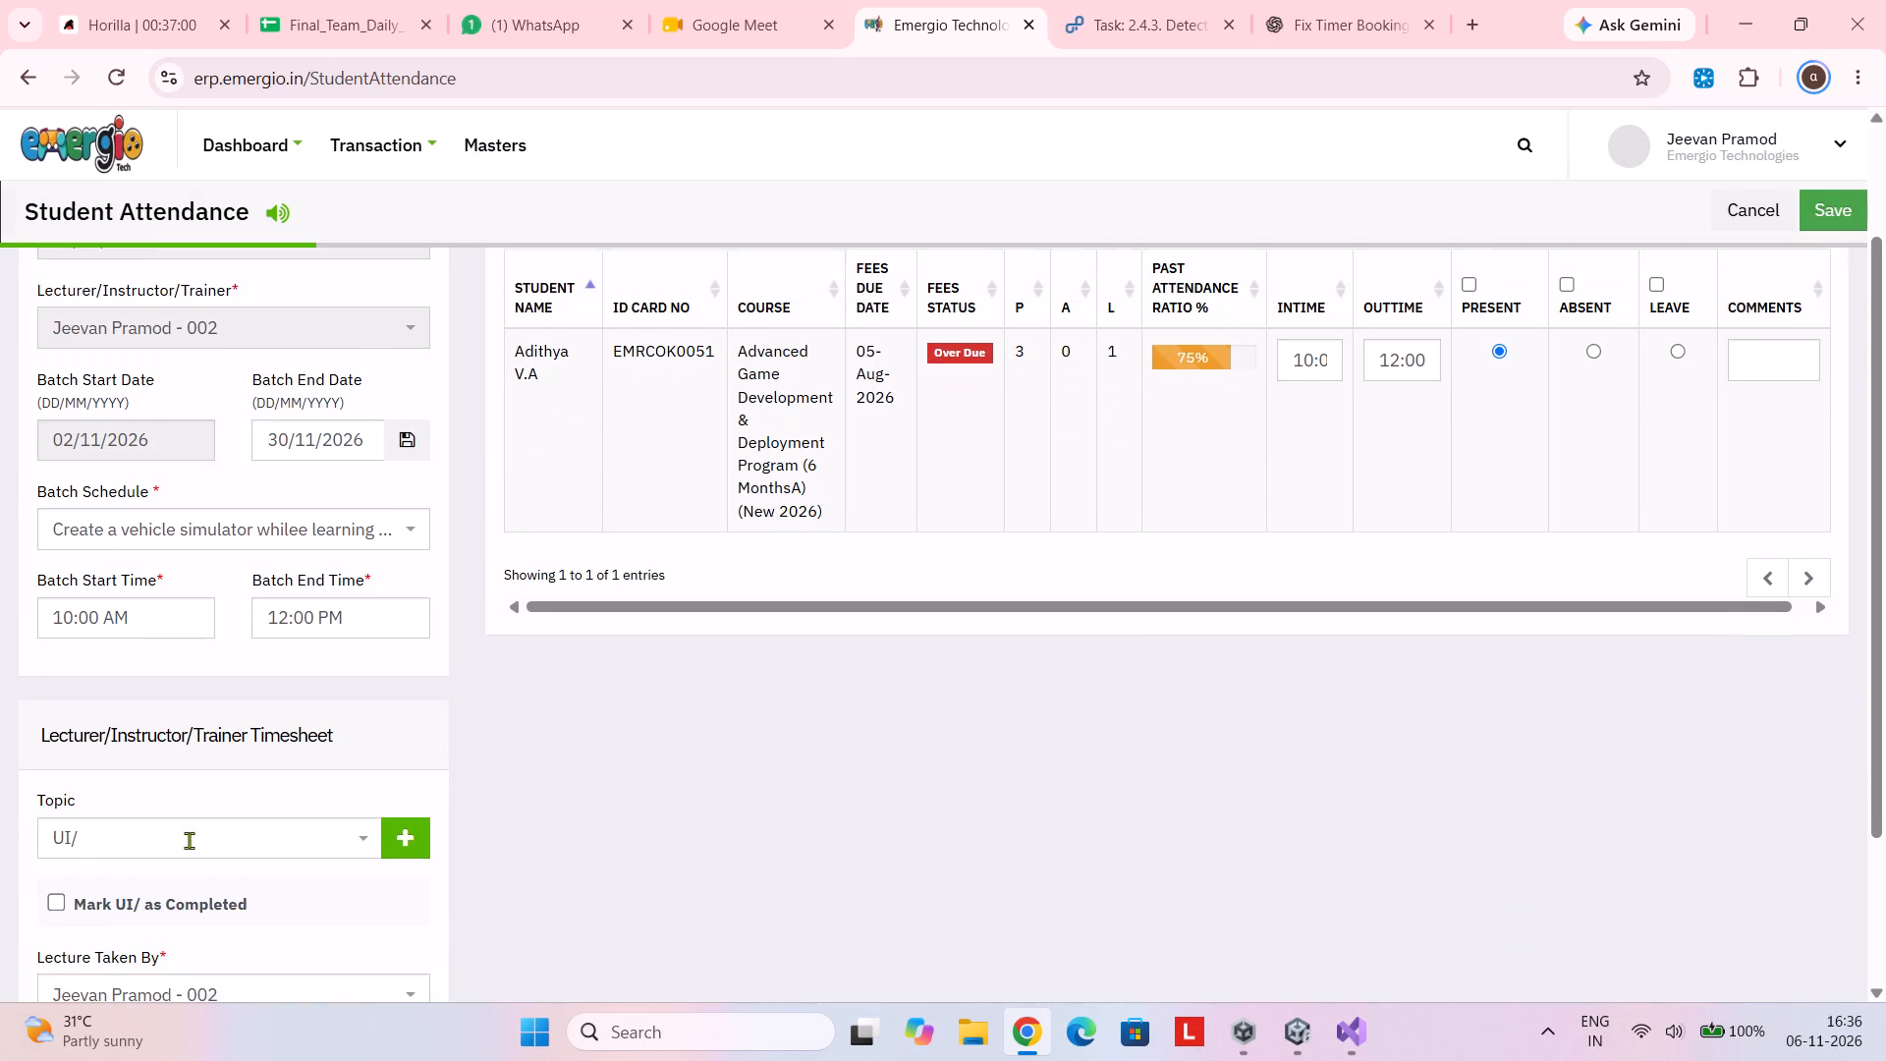
left_click(54, 895)
scroll(671, 800, "up", 2)
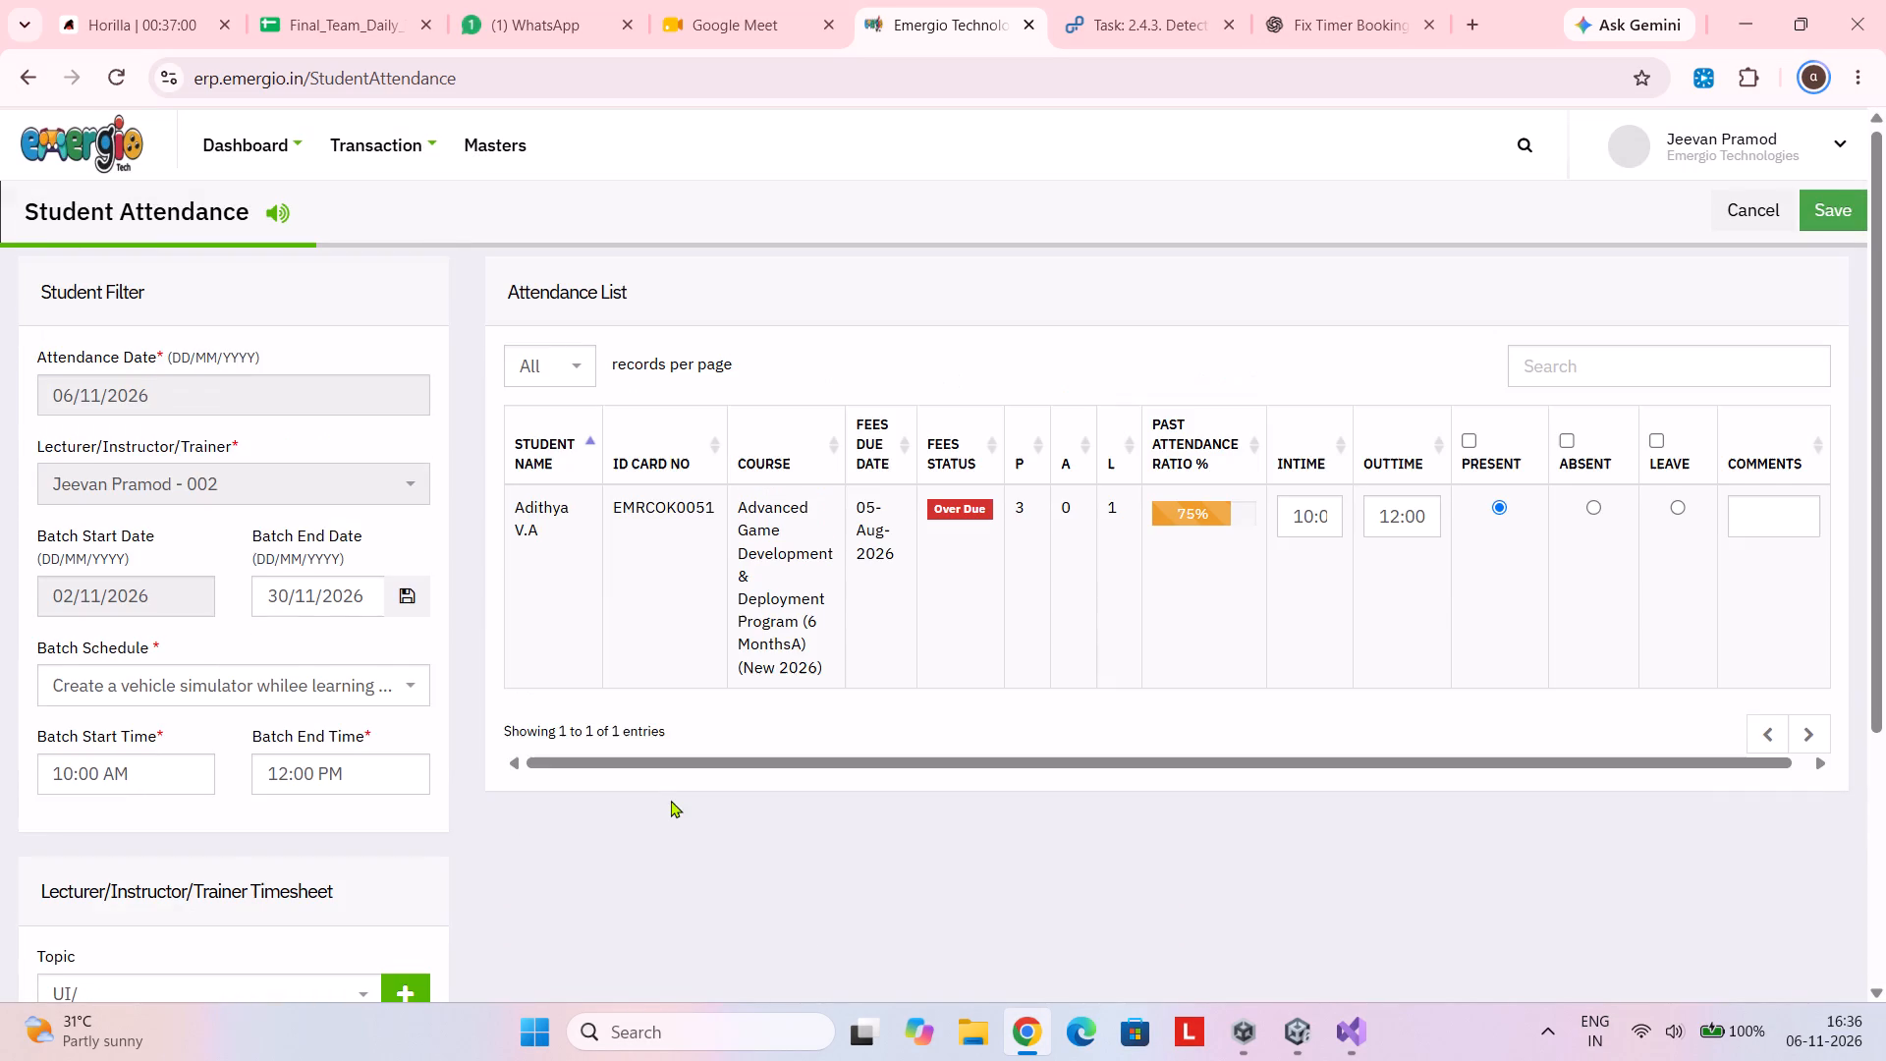
left_click(1814, 226)
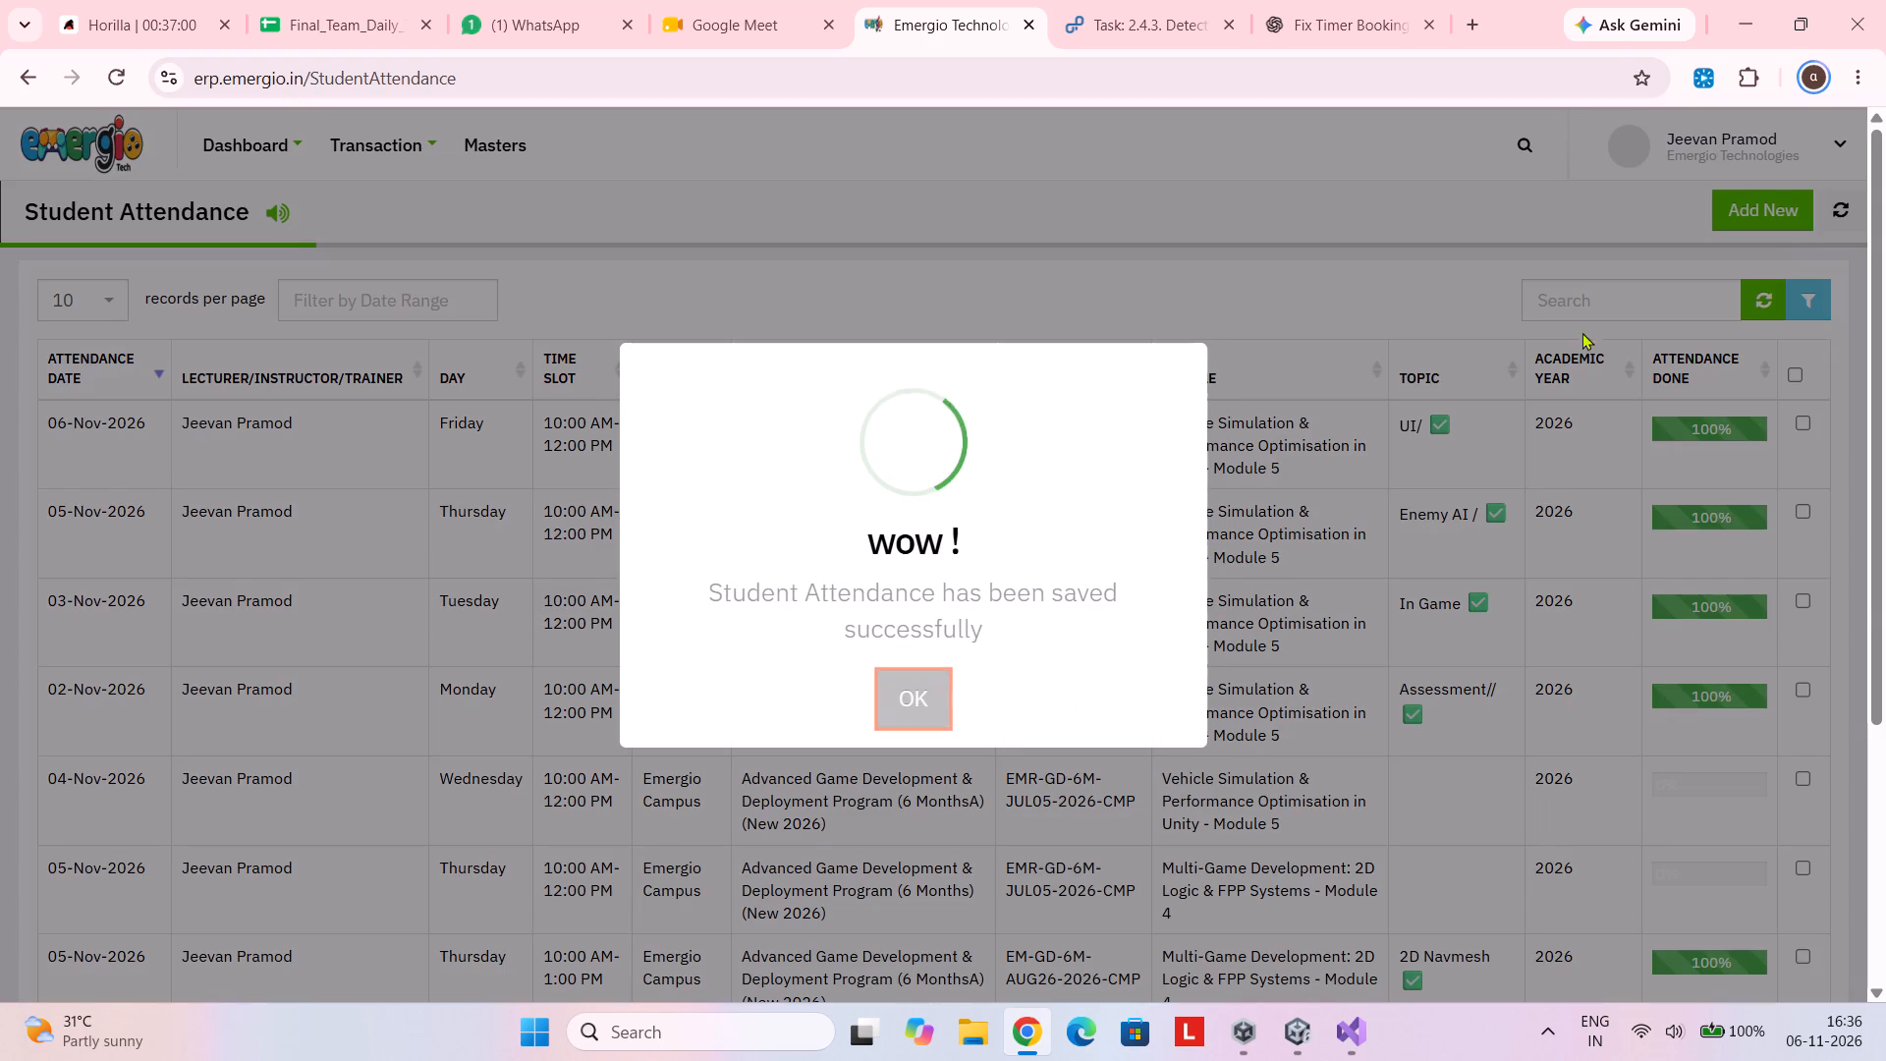
left_click(932, 705)
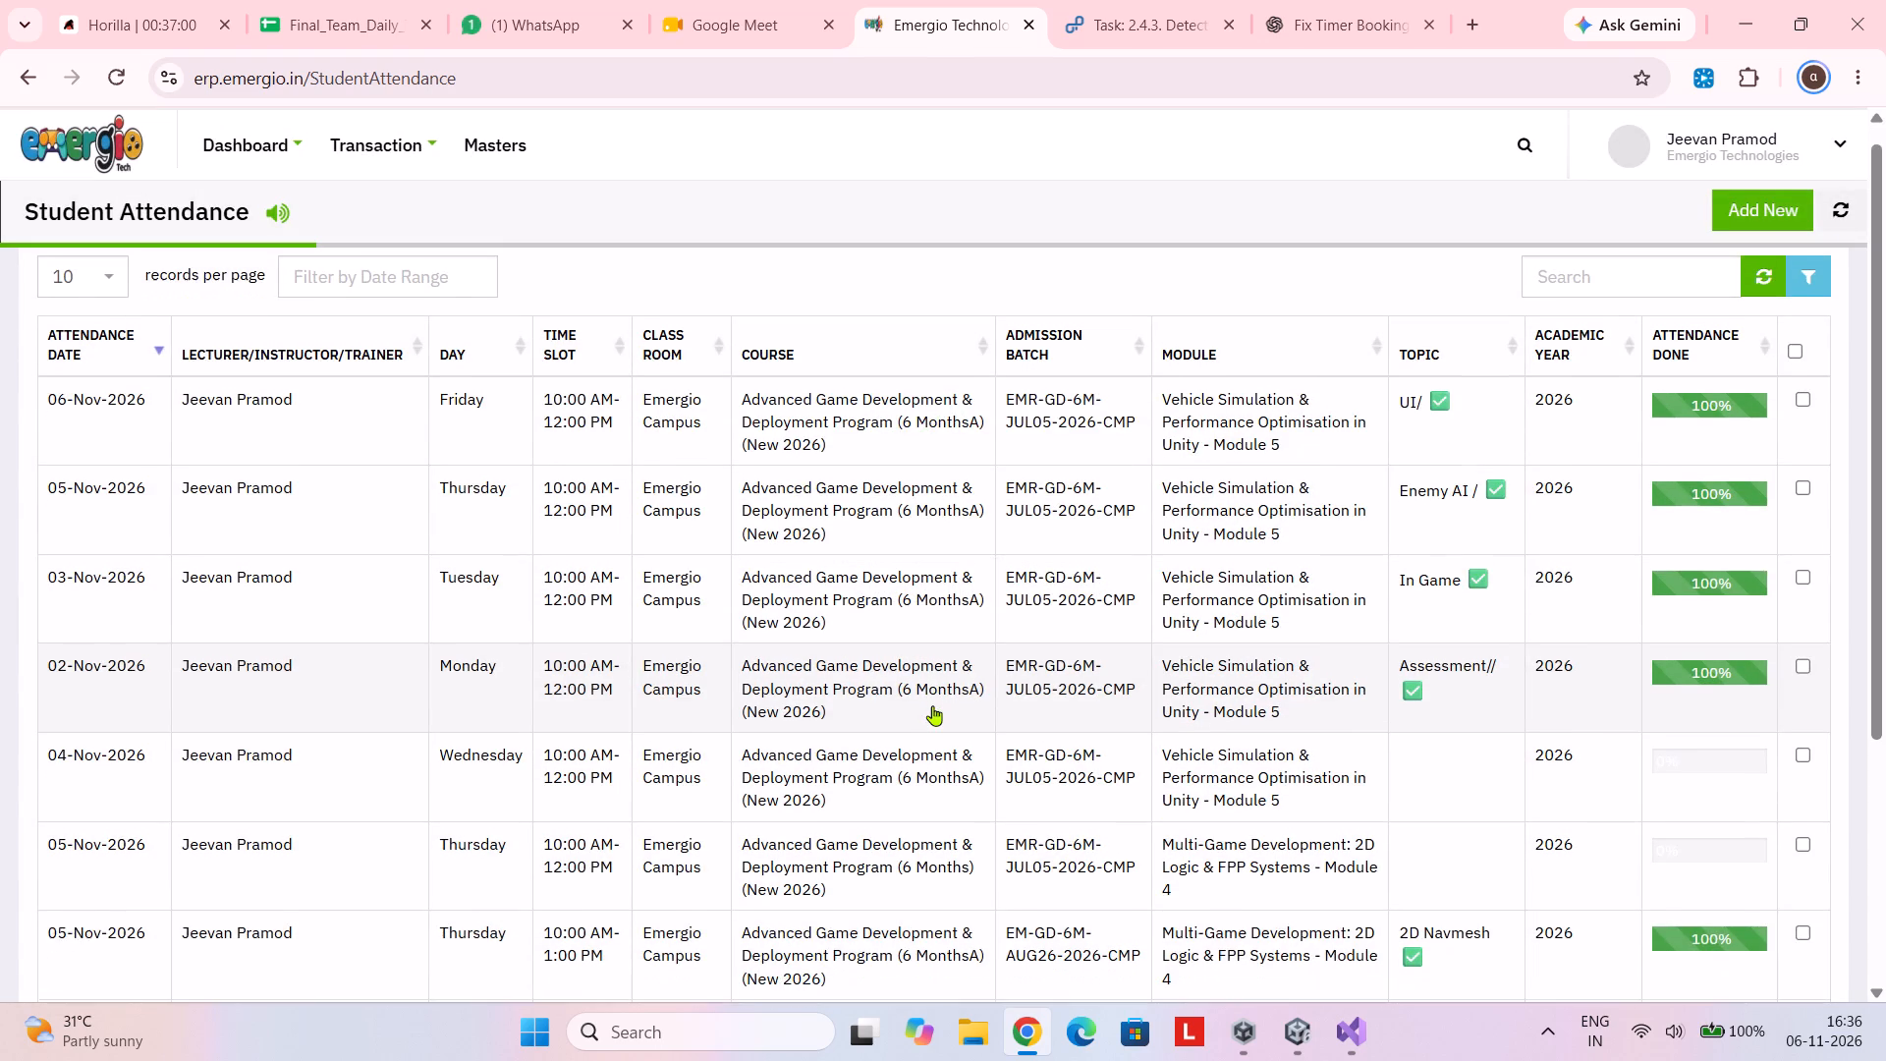
Create a new attendance entry dated 06/11/2026 for the (jee) Friday 10:00 AM-1:00 PM batch schedule on 2D logic and first-person games.
left_click(1712, 204)
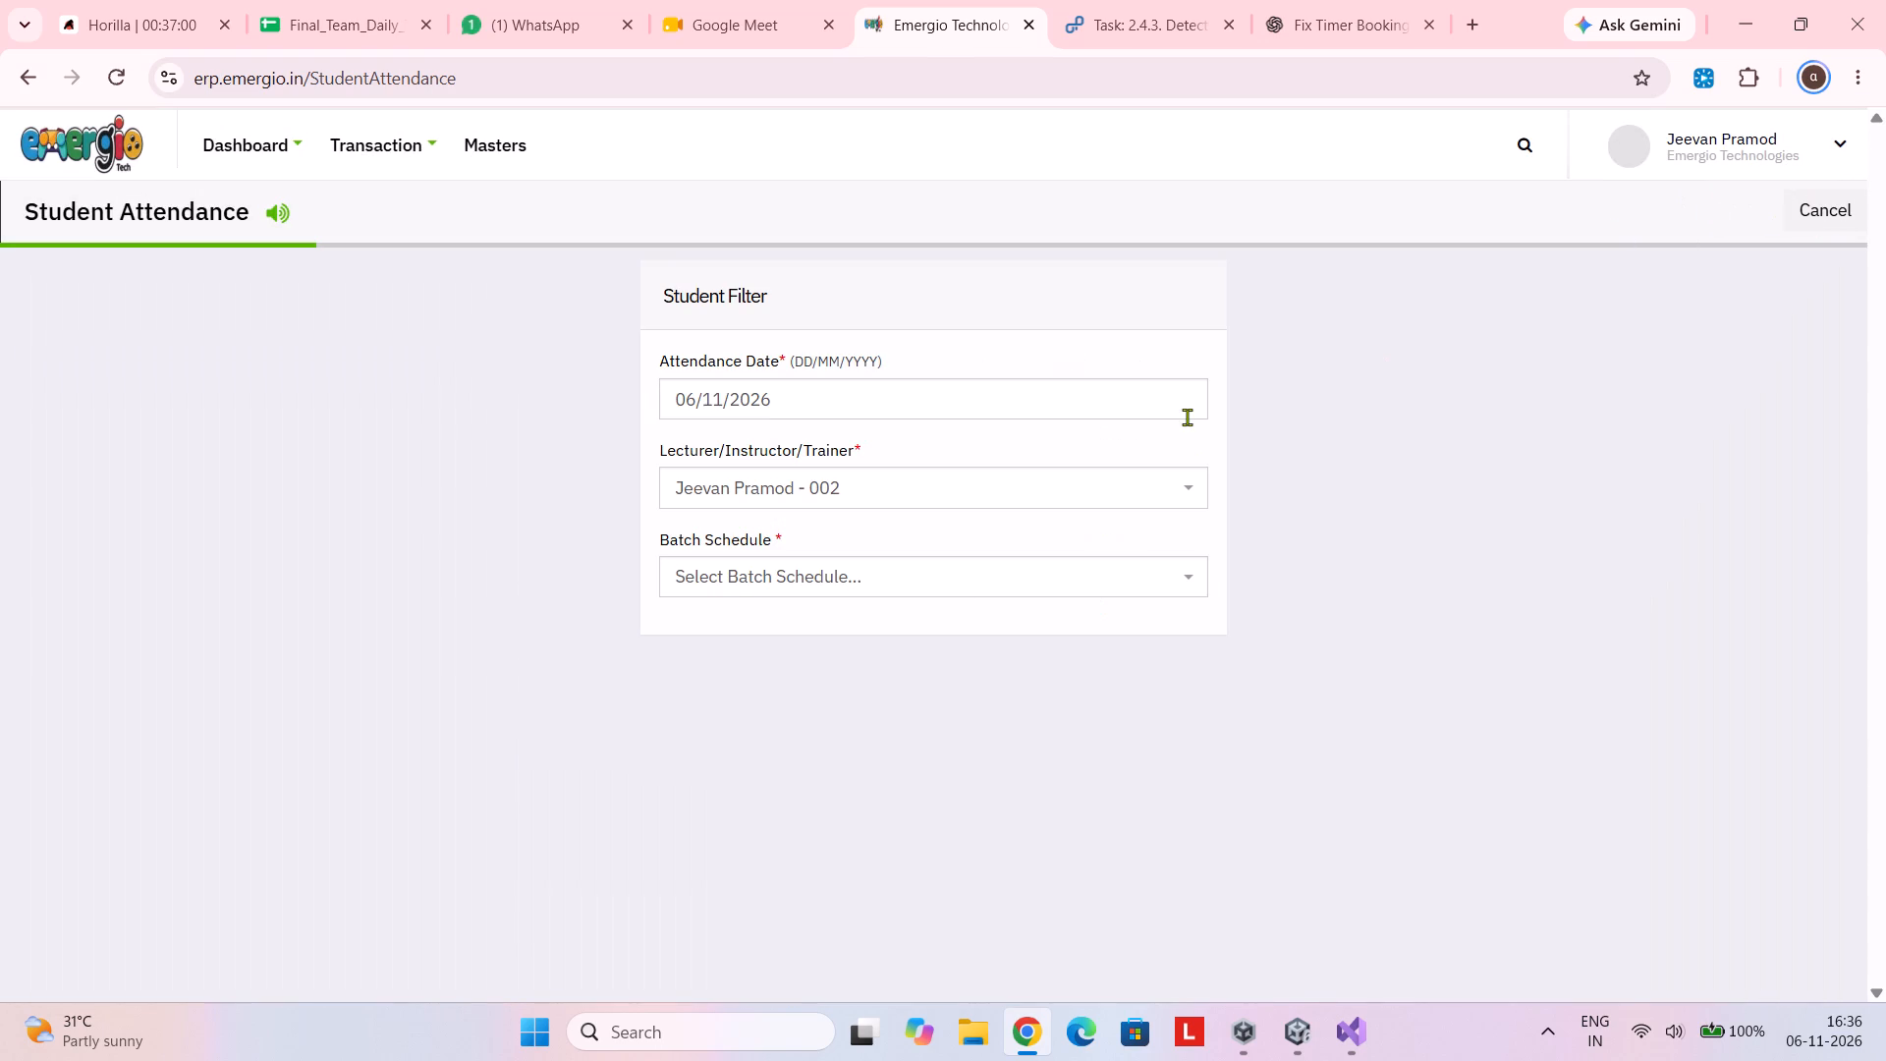
left_click(809, 588)
scroll(921, 776, "down", 3)
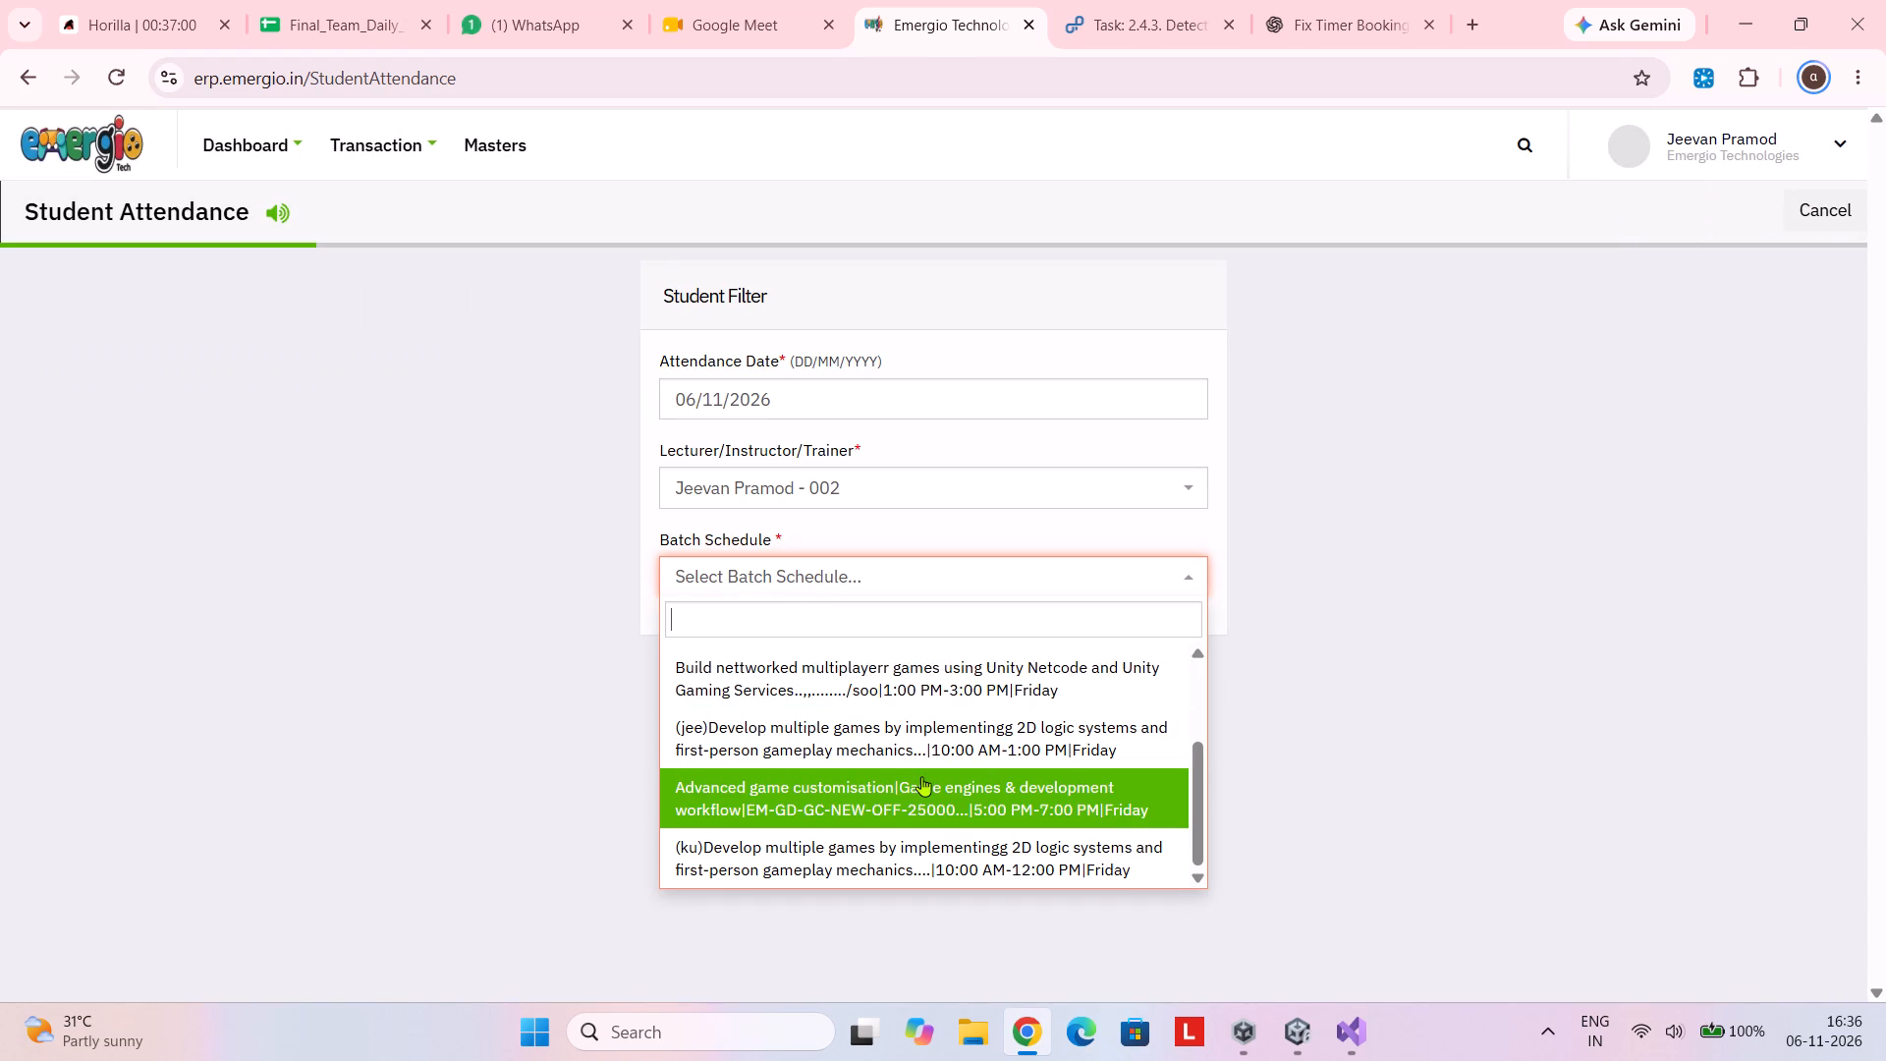
left_click(1002, 753)
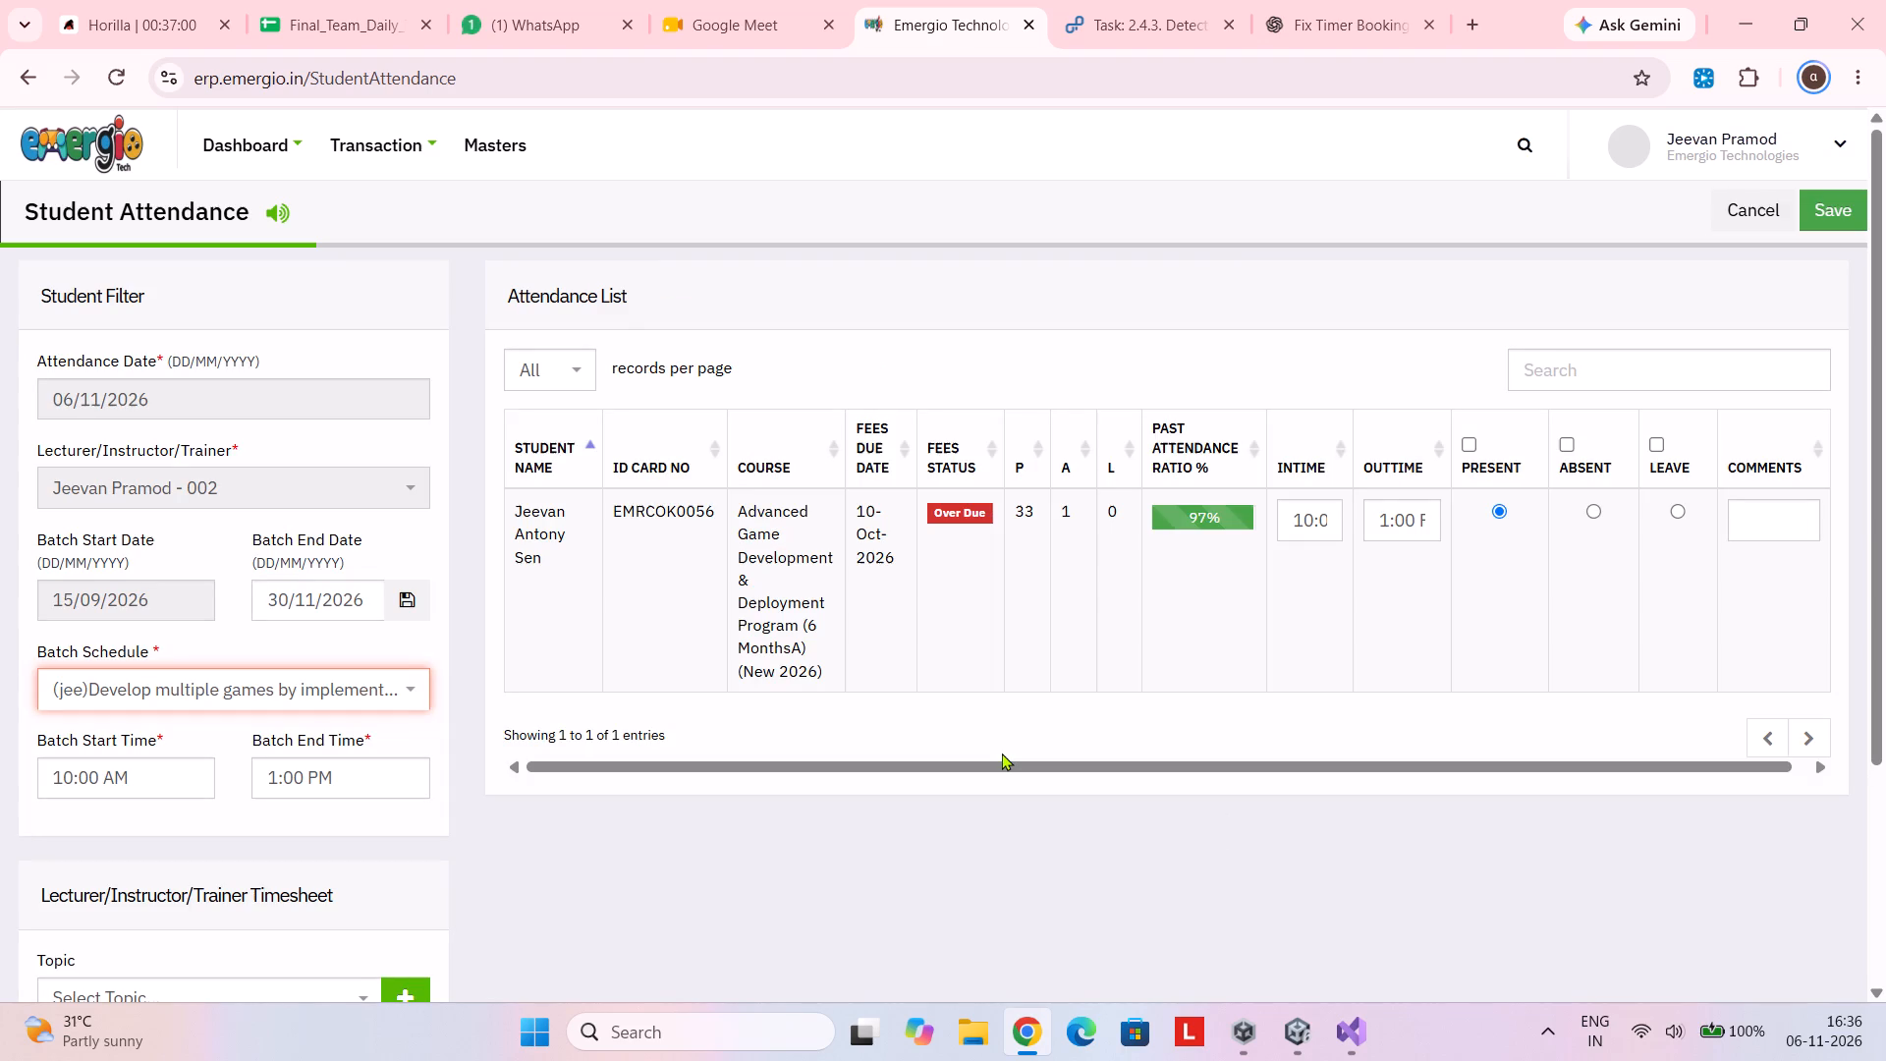
Start a Scoring system timesheet topic for the Multi-Game Development module and the Advanced Game Development & Deployment Program (6 MonthsA) (New 2026) course.
scroll(1002, 753, "down", 1)
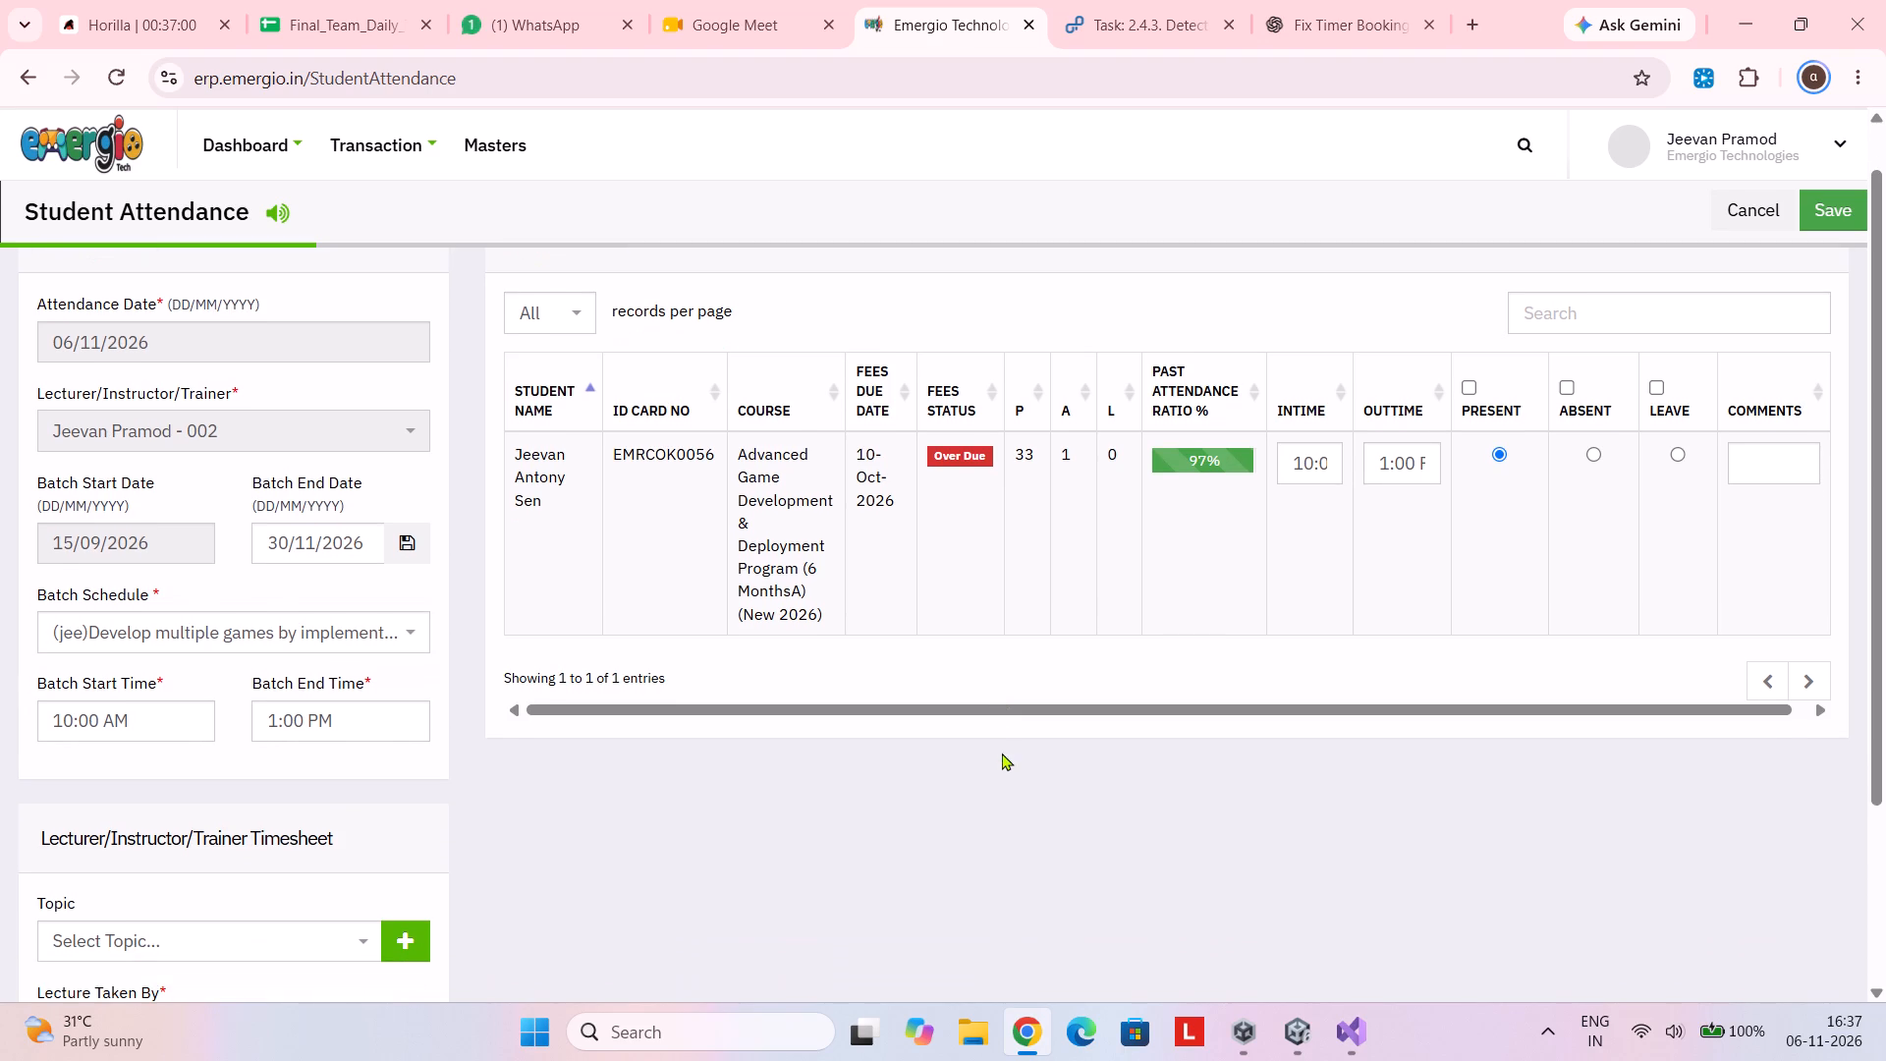
left_click(415, 946)
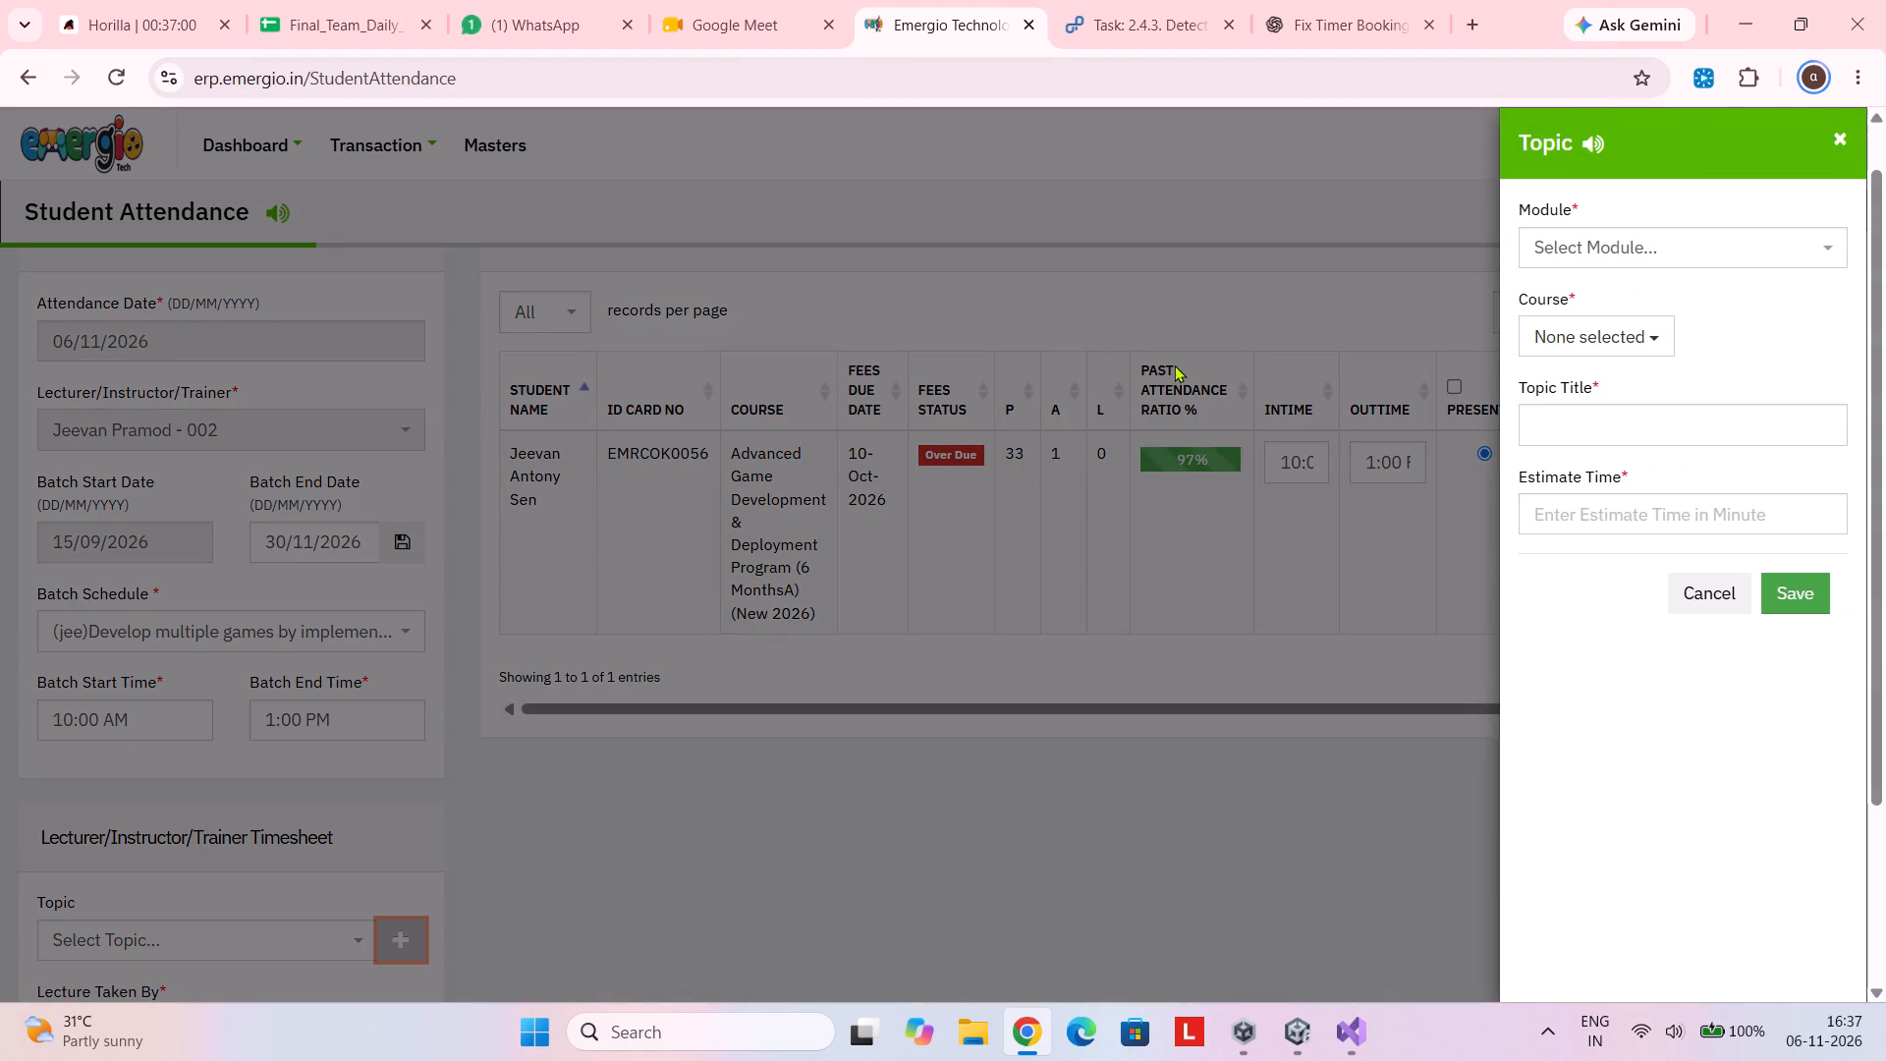
left_click(1628, 252)
left_click(1636, 363)
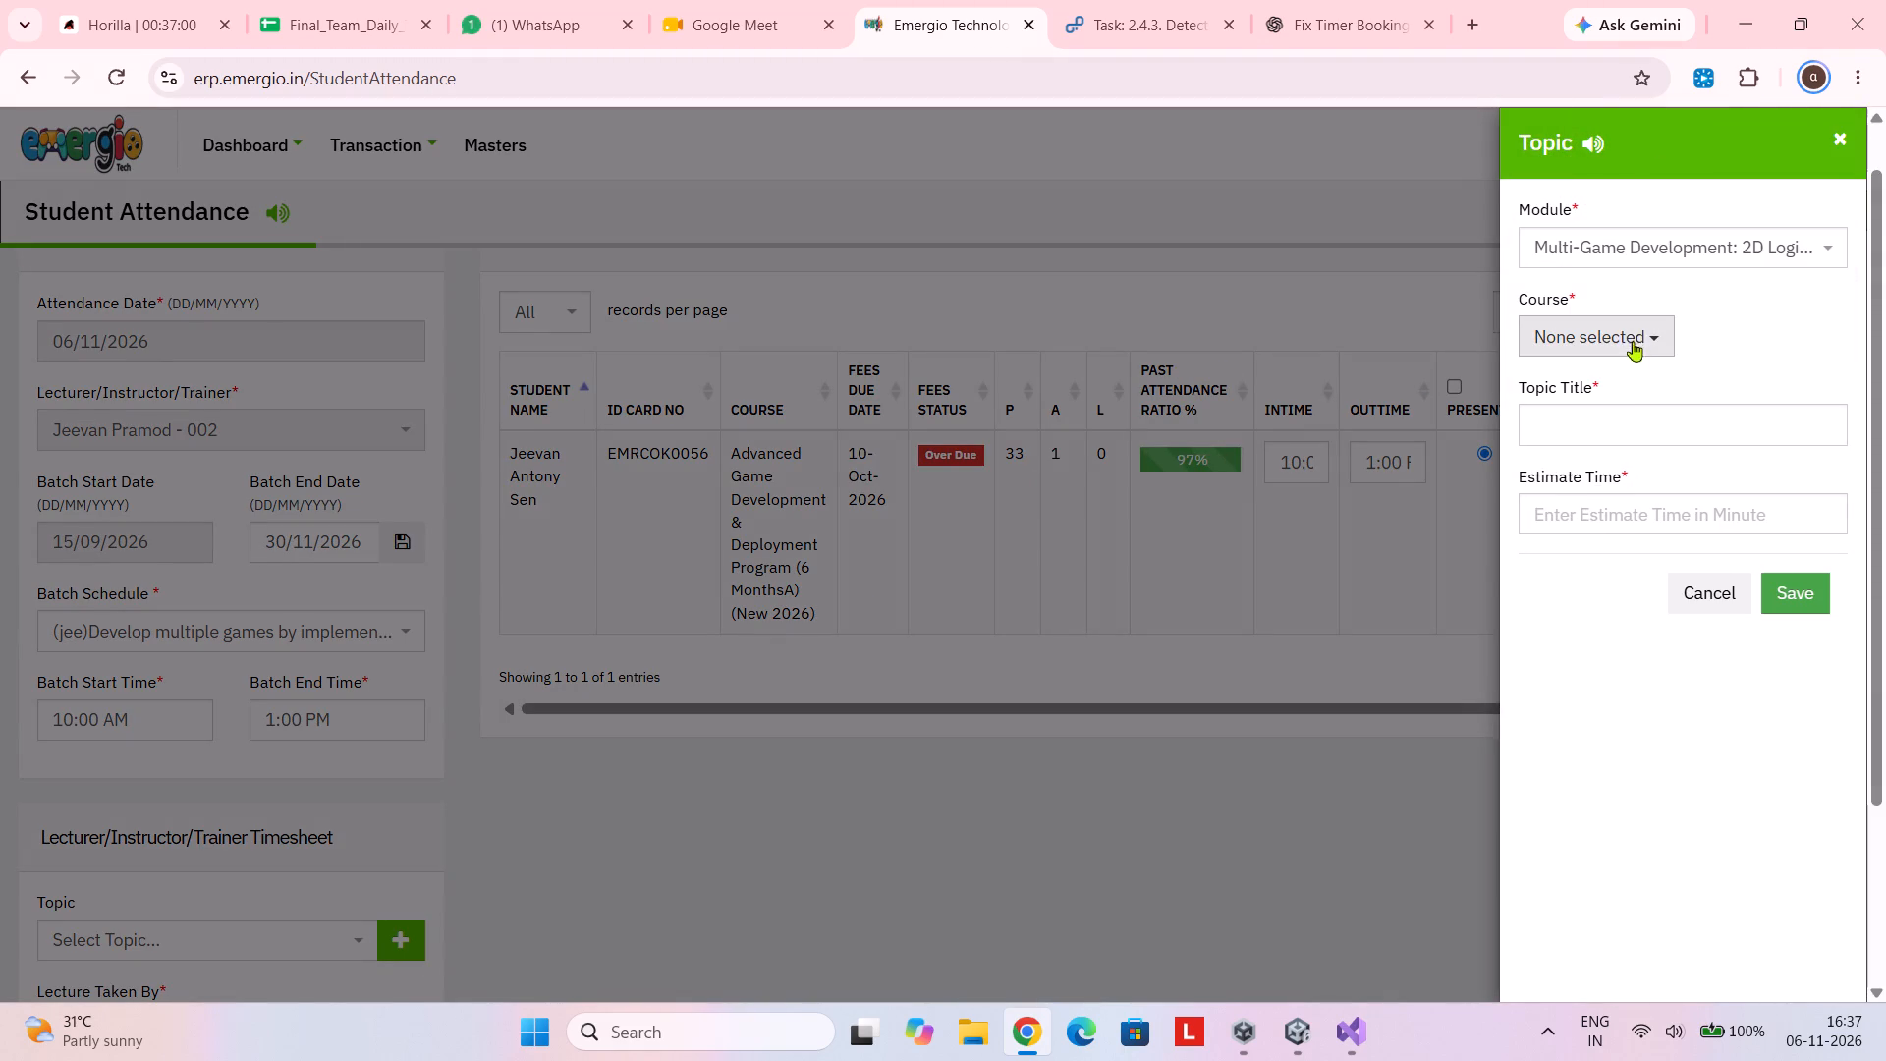
left_click(1633, 336)
left_click(1554, 467)
left_click(1584, 670)
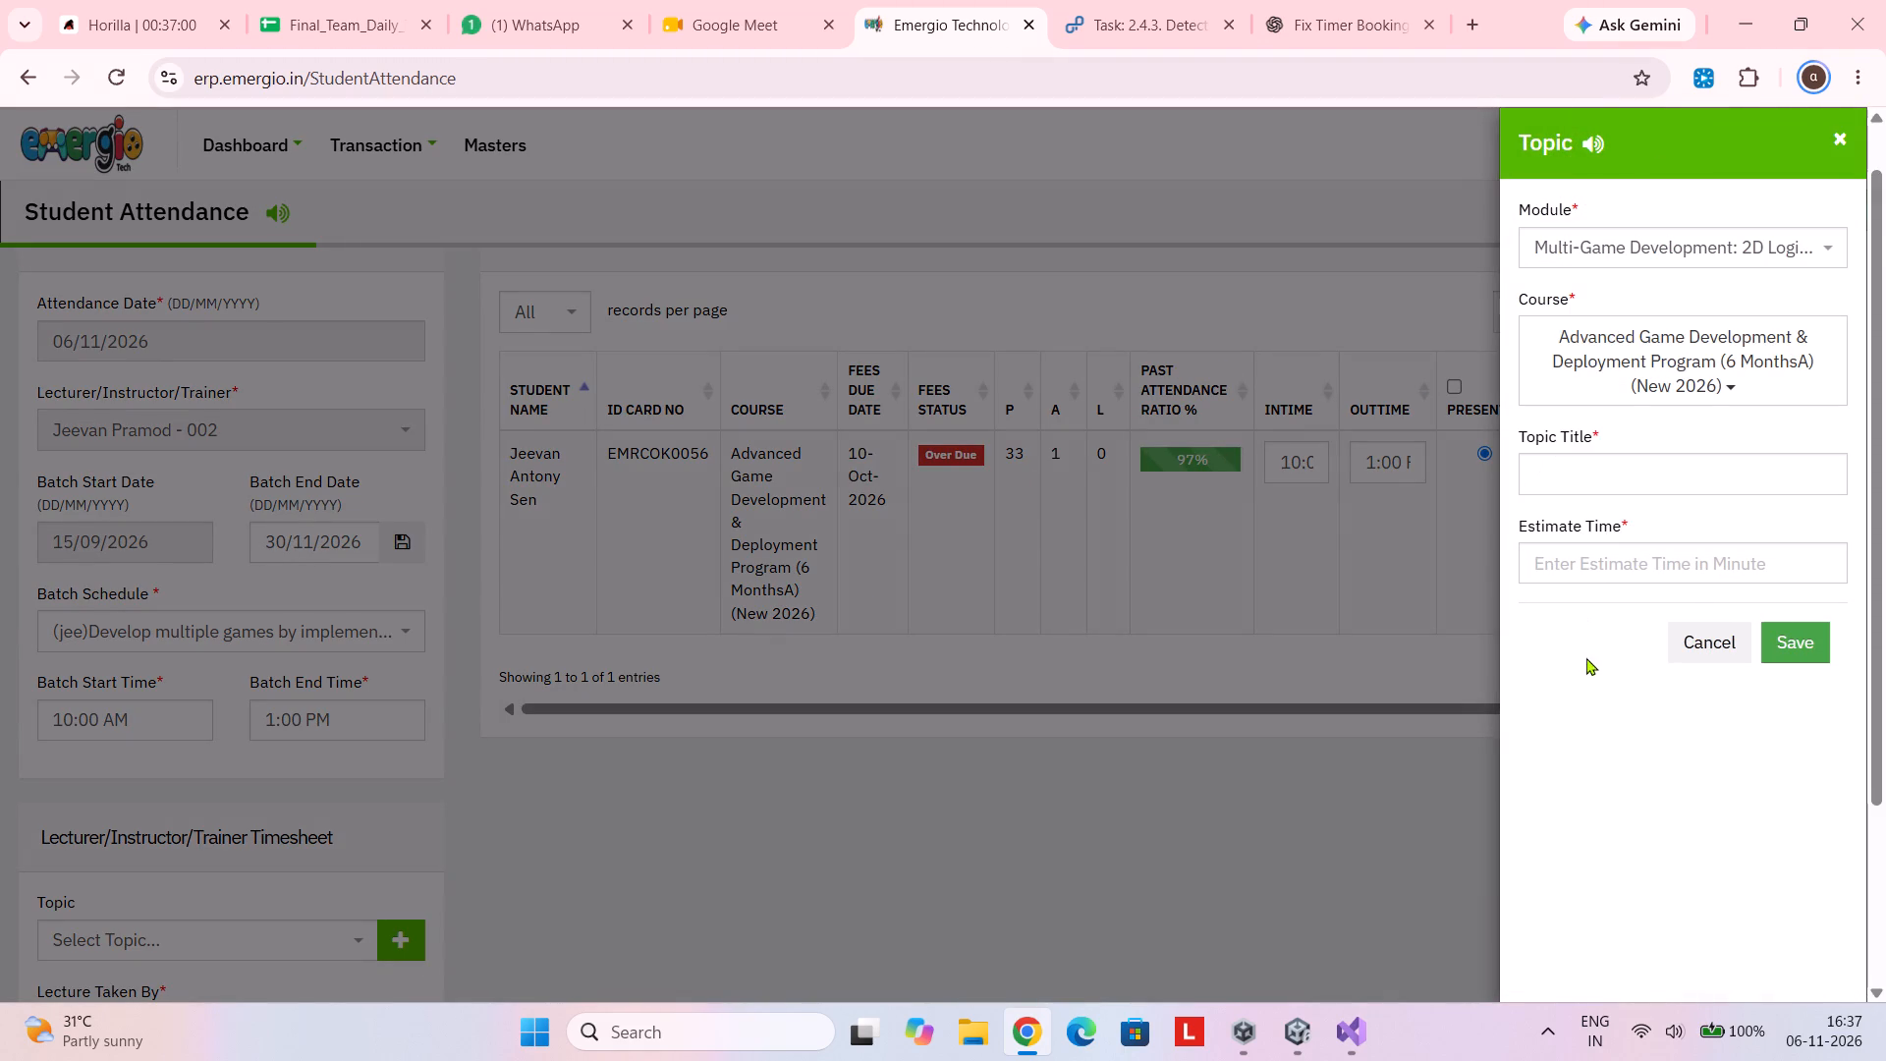
left_click(1619, 478)
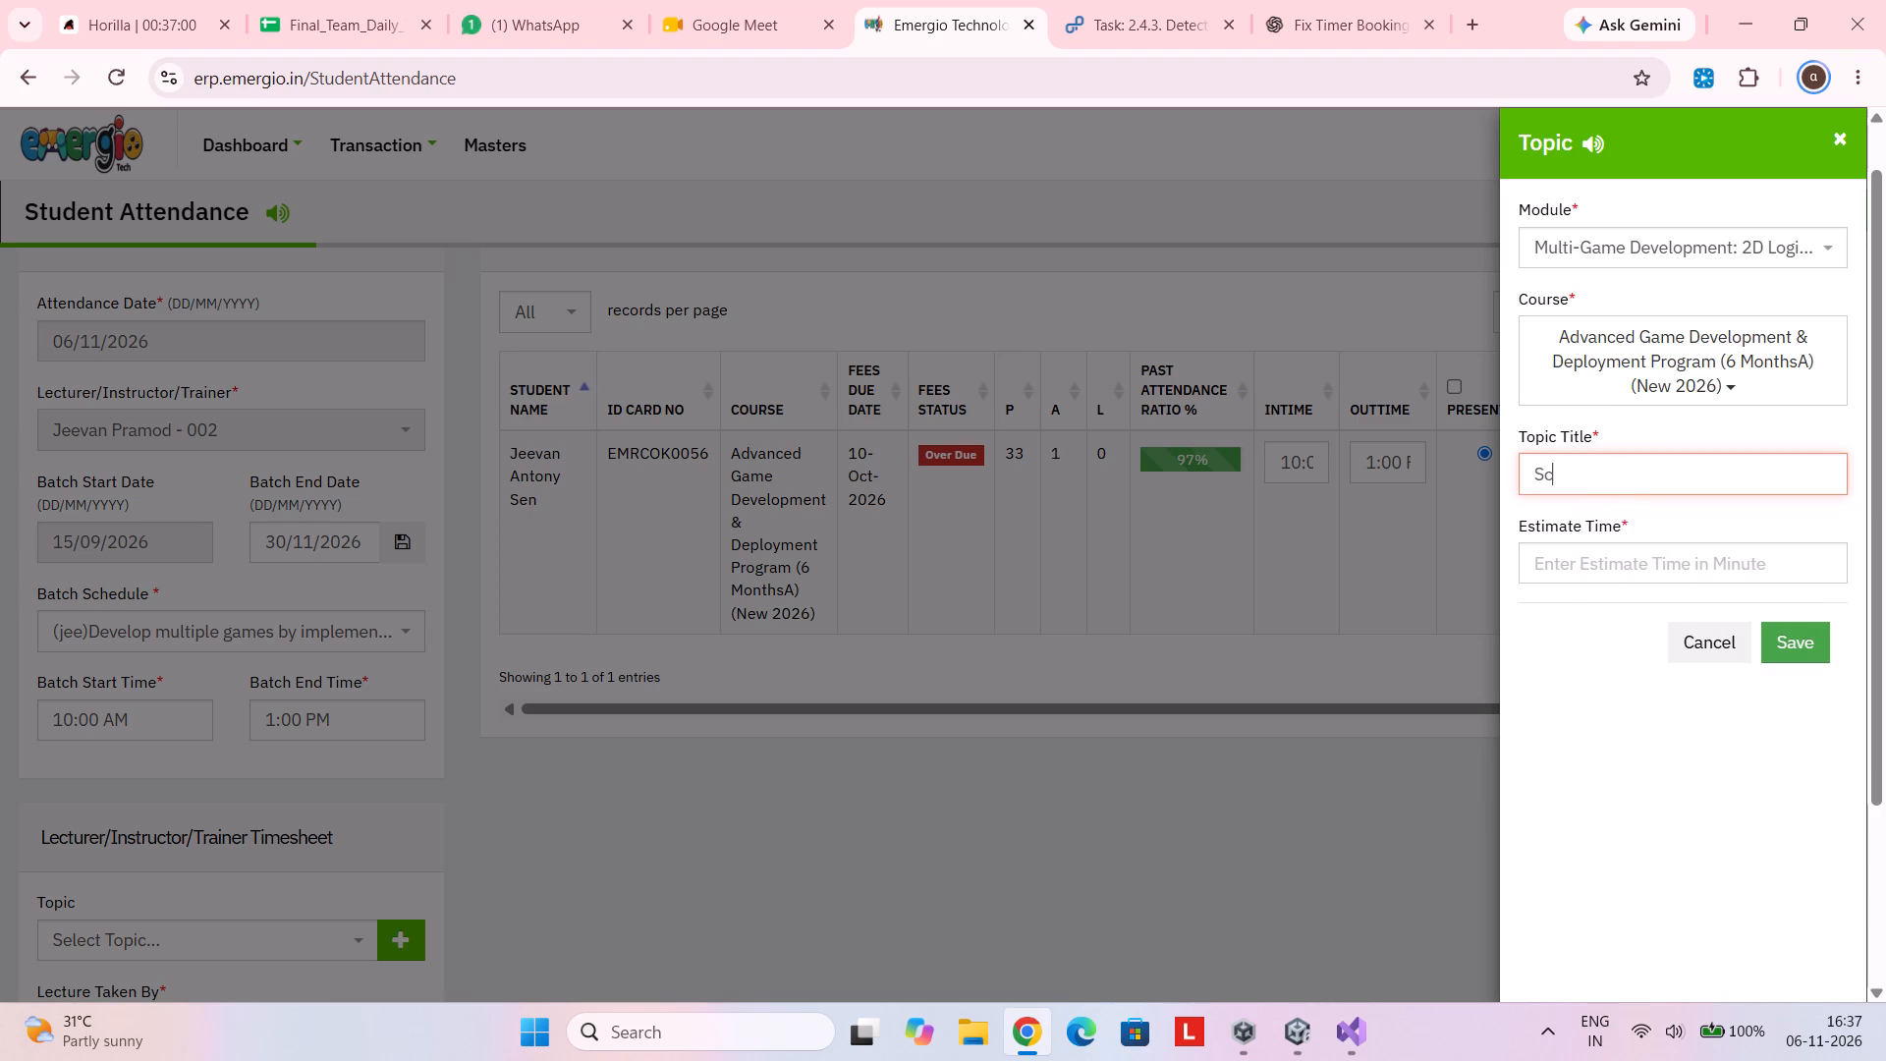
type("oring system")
Fill in the estimate time for the new Scoring system topic and save the topic.
left_click(1631, 579)
left_click(1692, 615)
left_click(1795, 629)
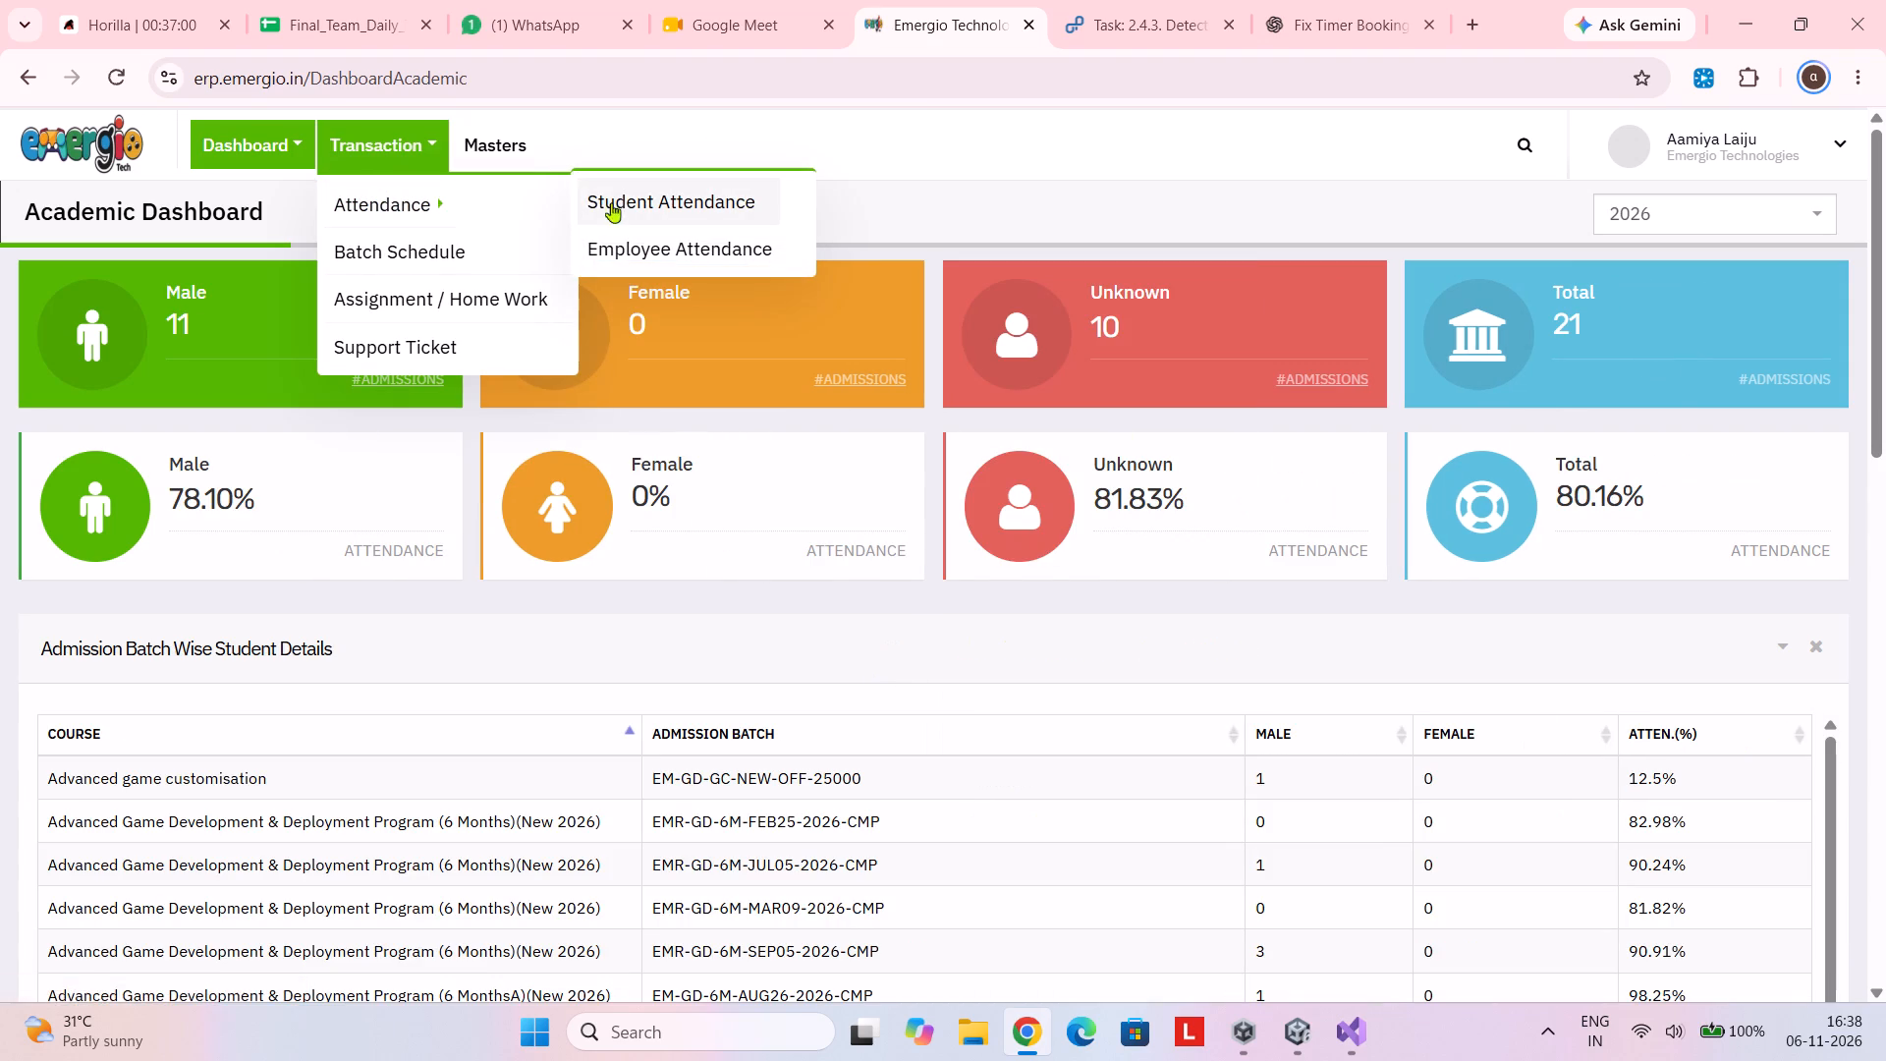
In Student Attendance, create an entry dated 06/11/2026 for the Online Beginner Game Creator Program (45 Days) Friday 2:00 PM-4:00 PM batch schedule.
left_click(619, 205)
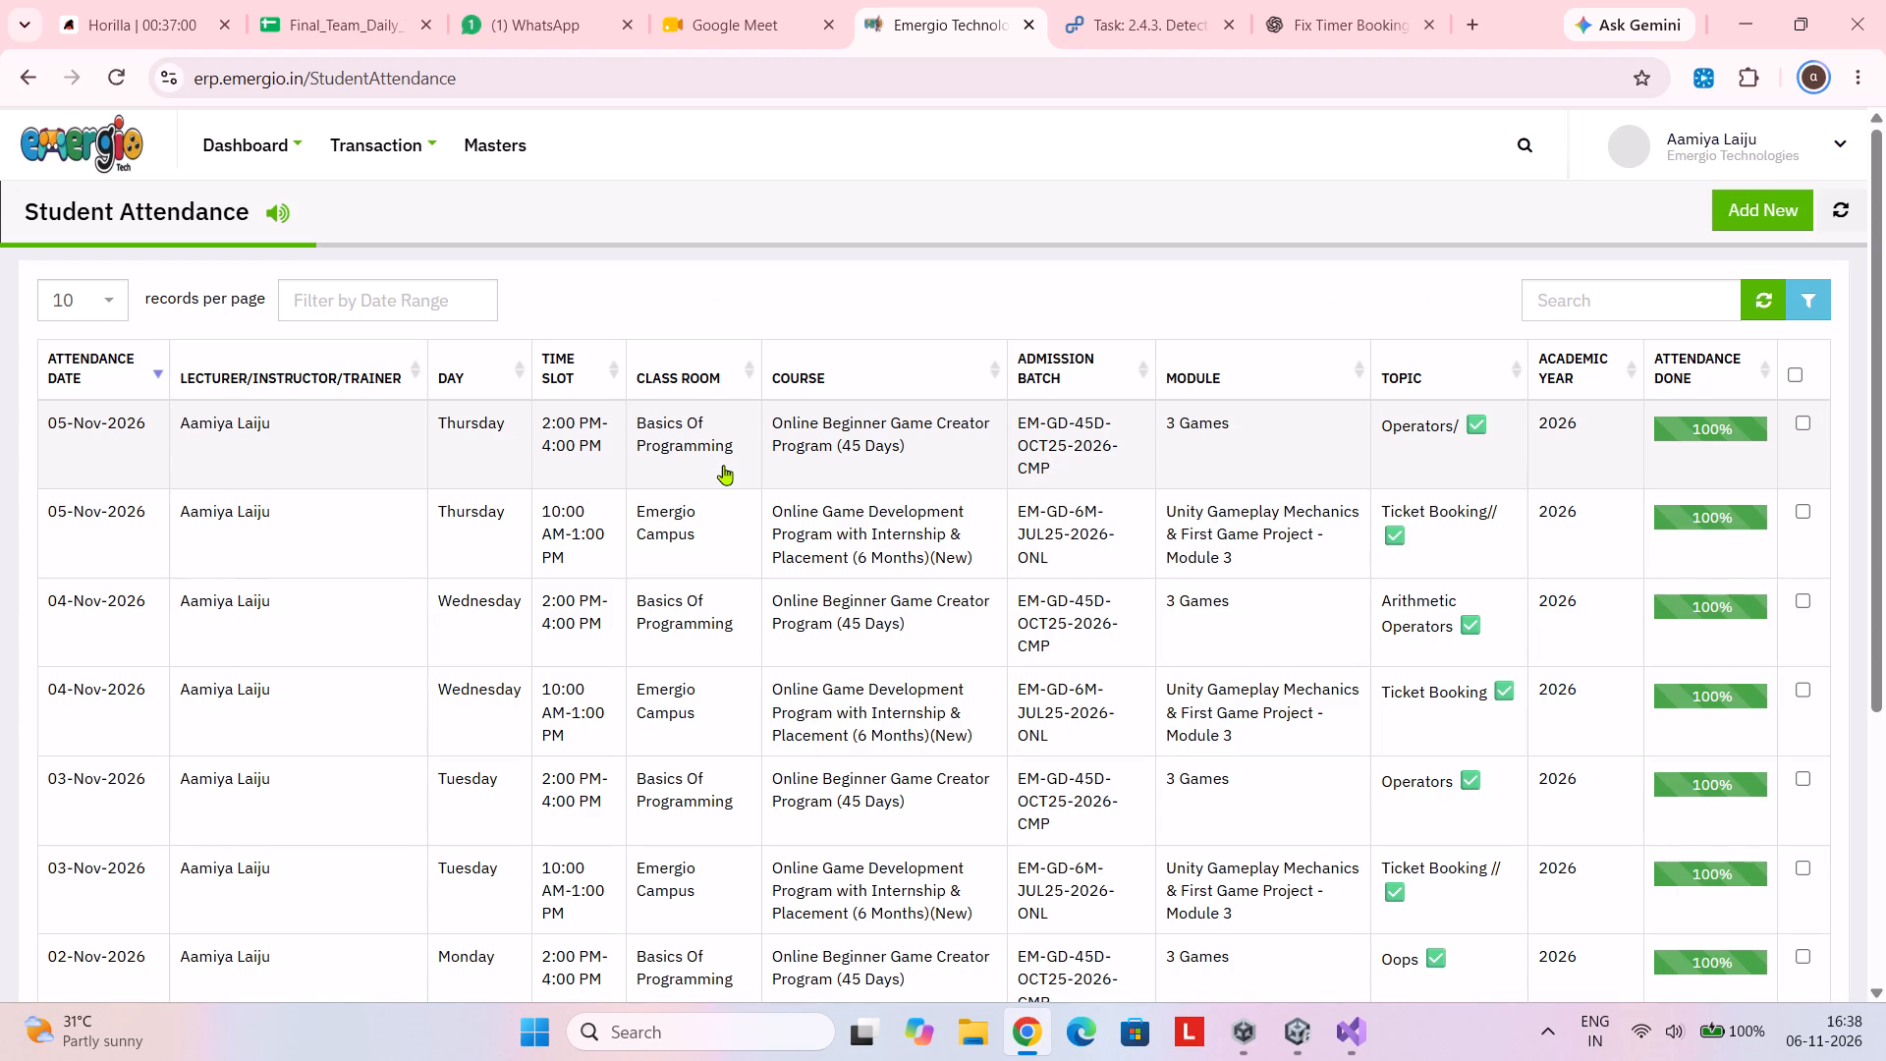
left_click(1784, 207)
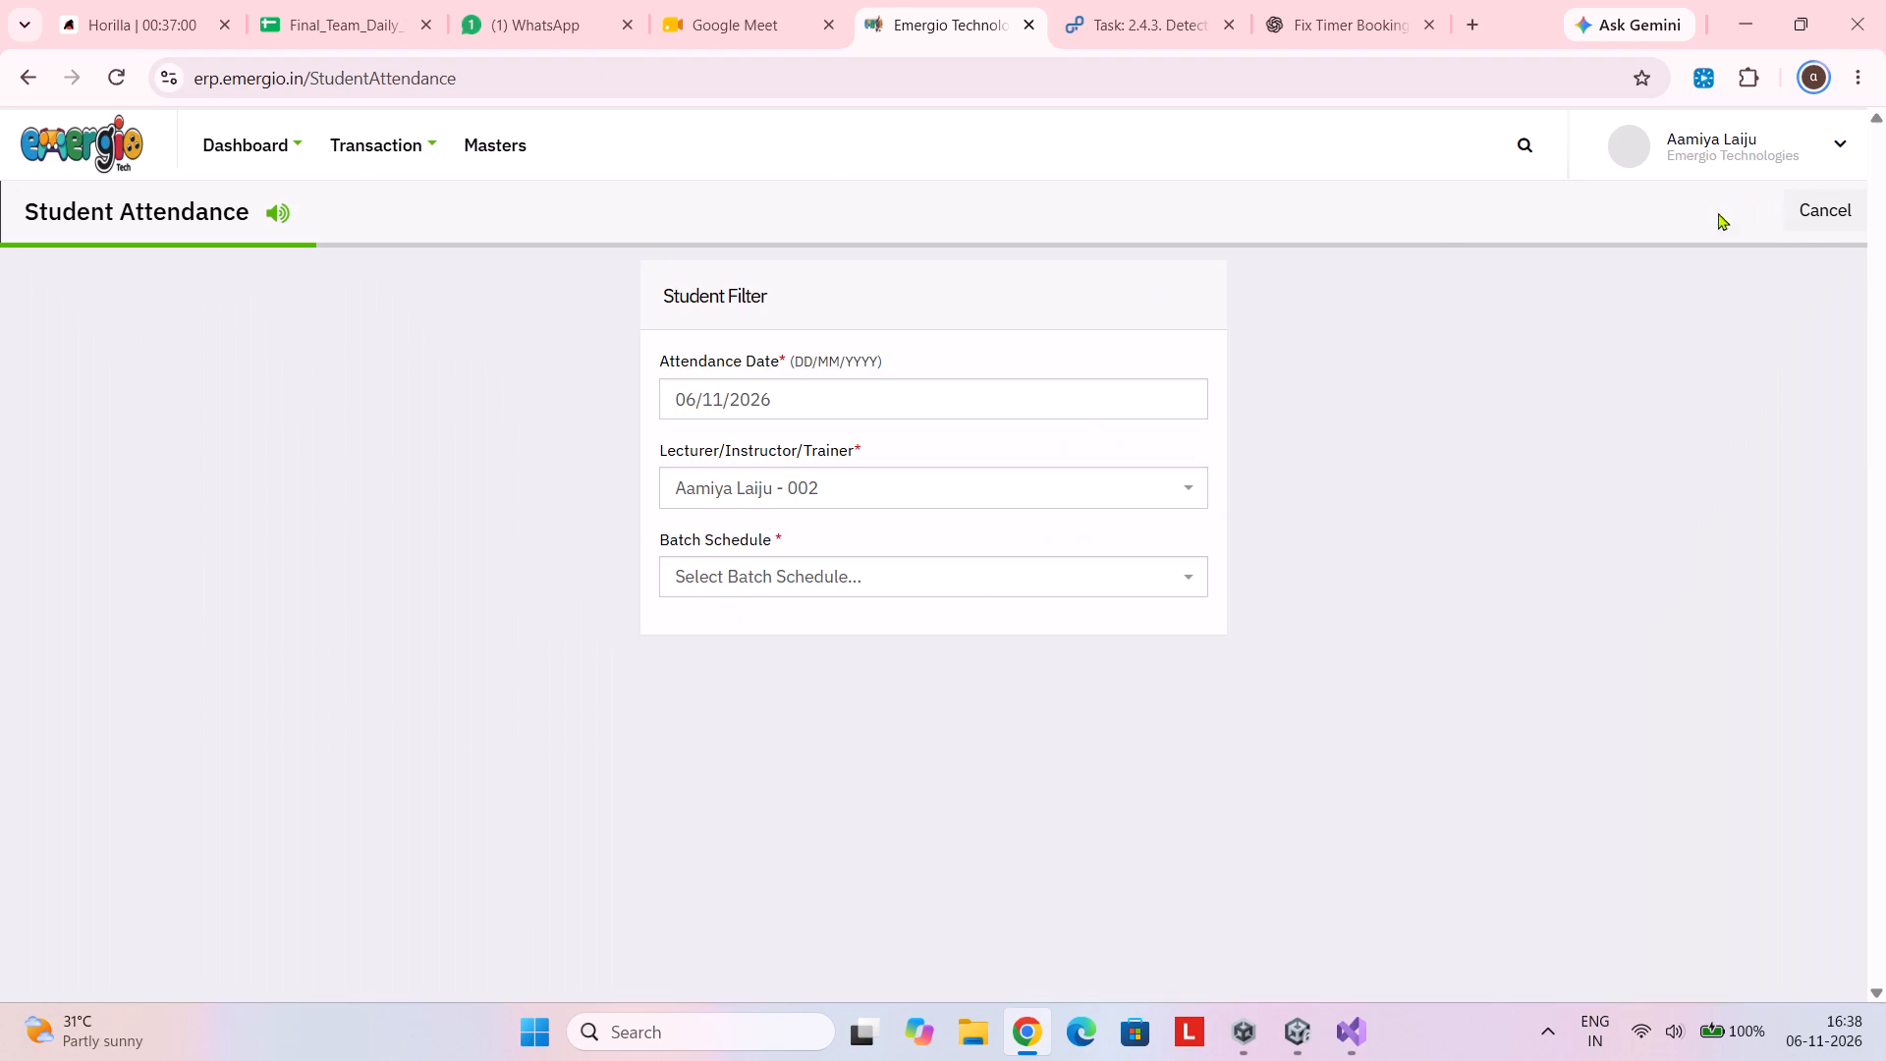
left_click(723, 573)
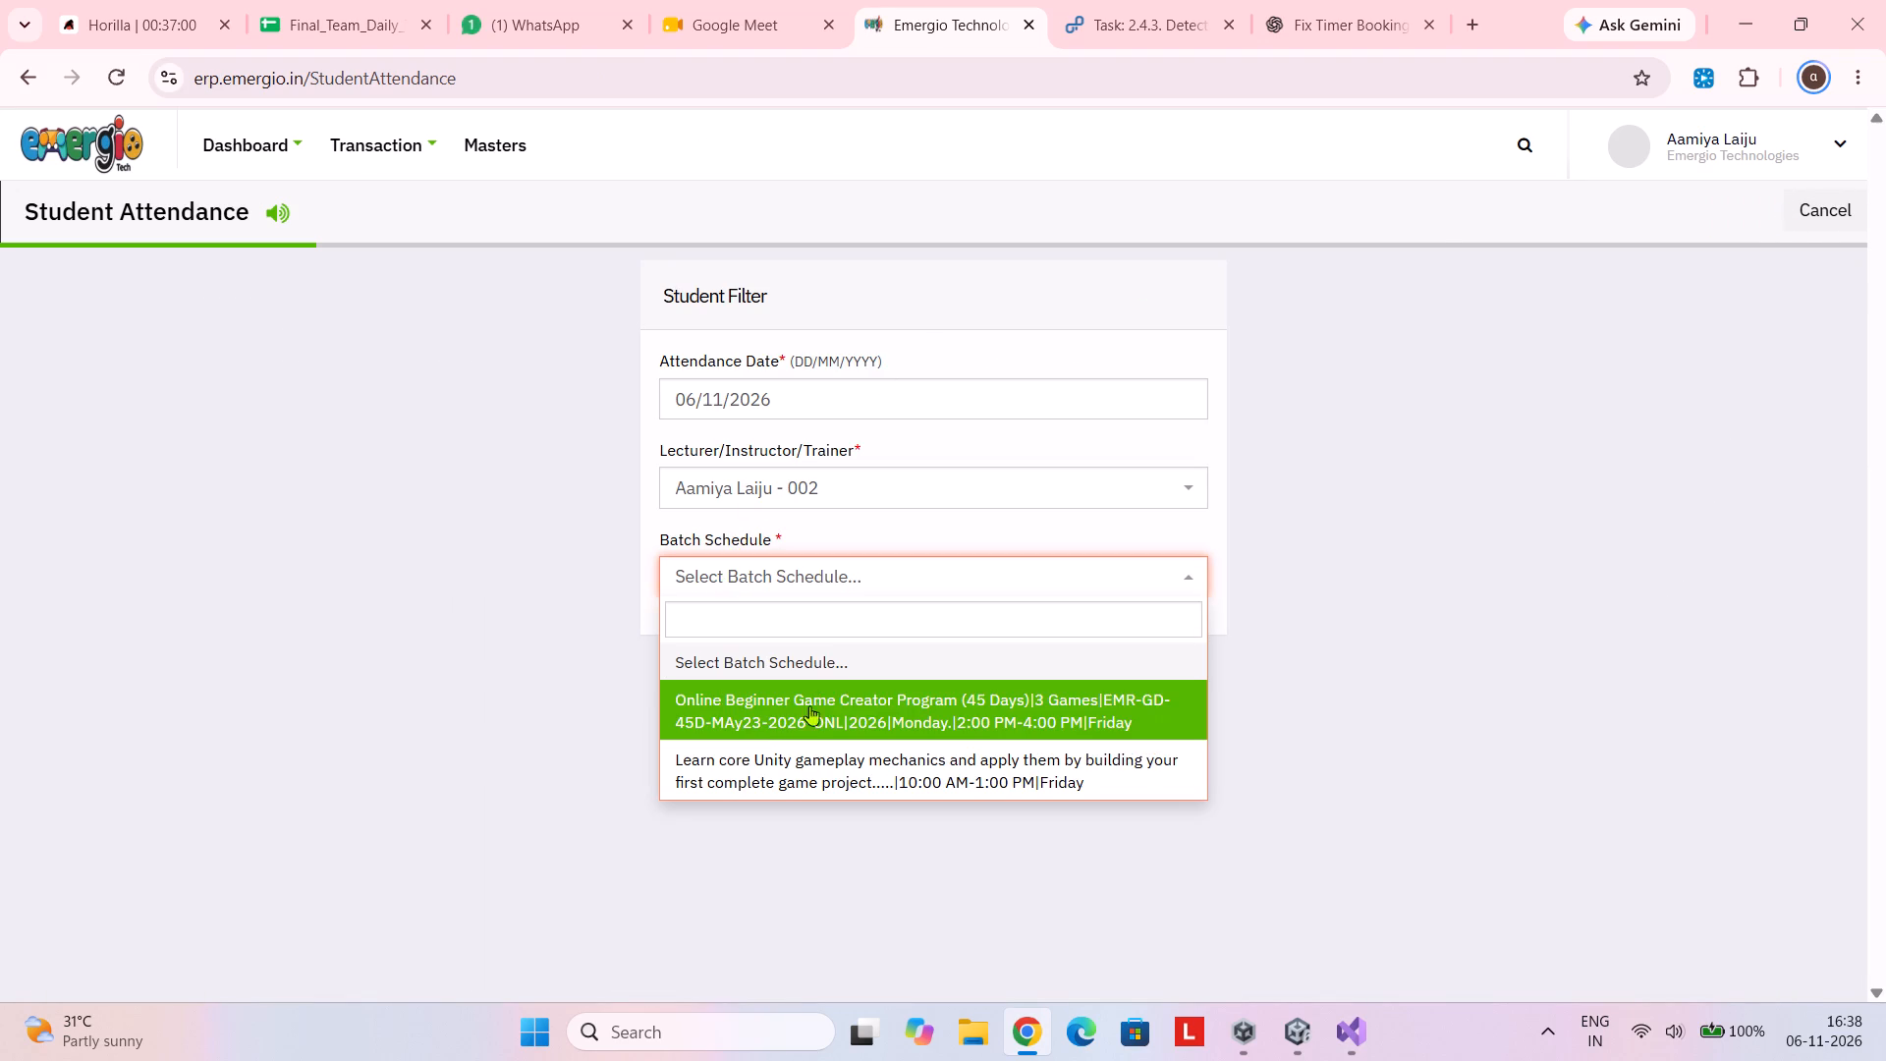
left_click(860, 703)
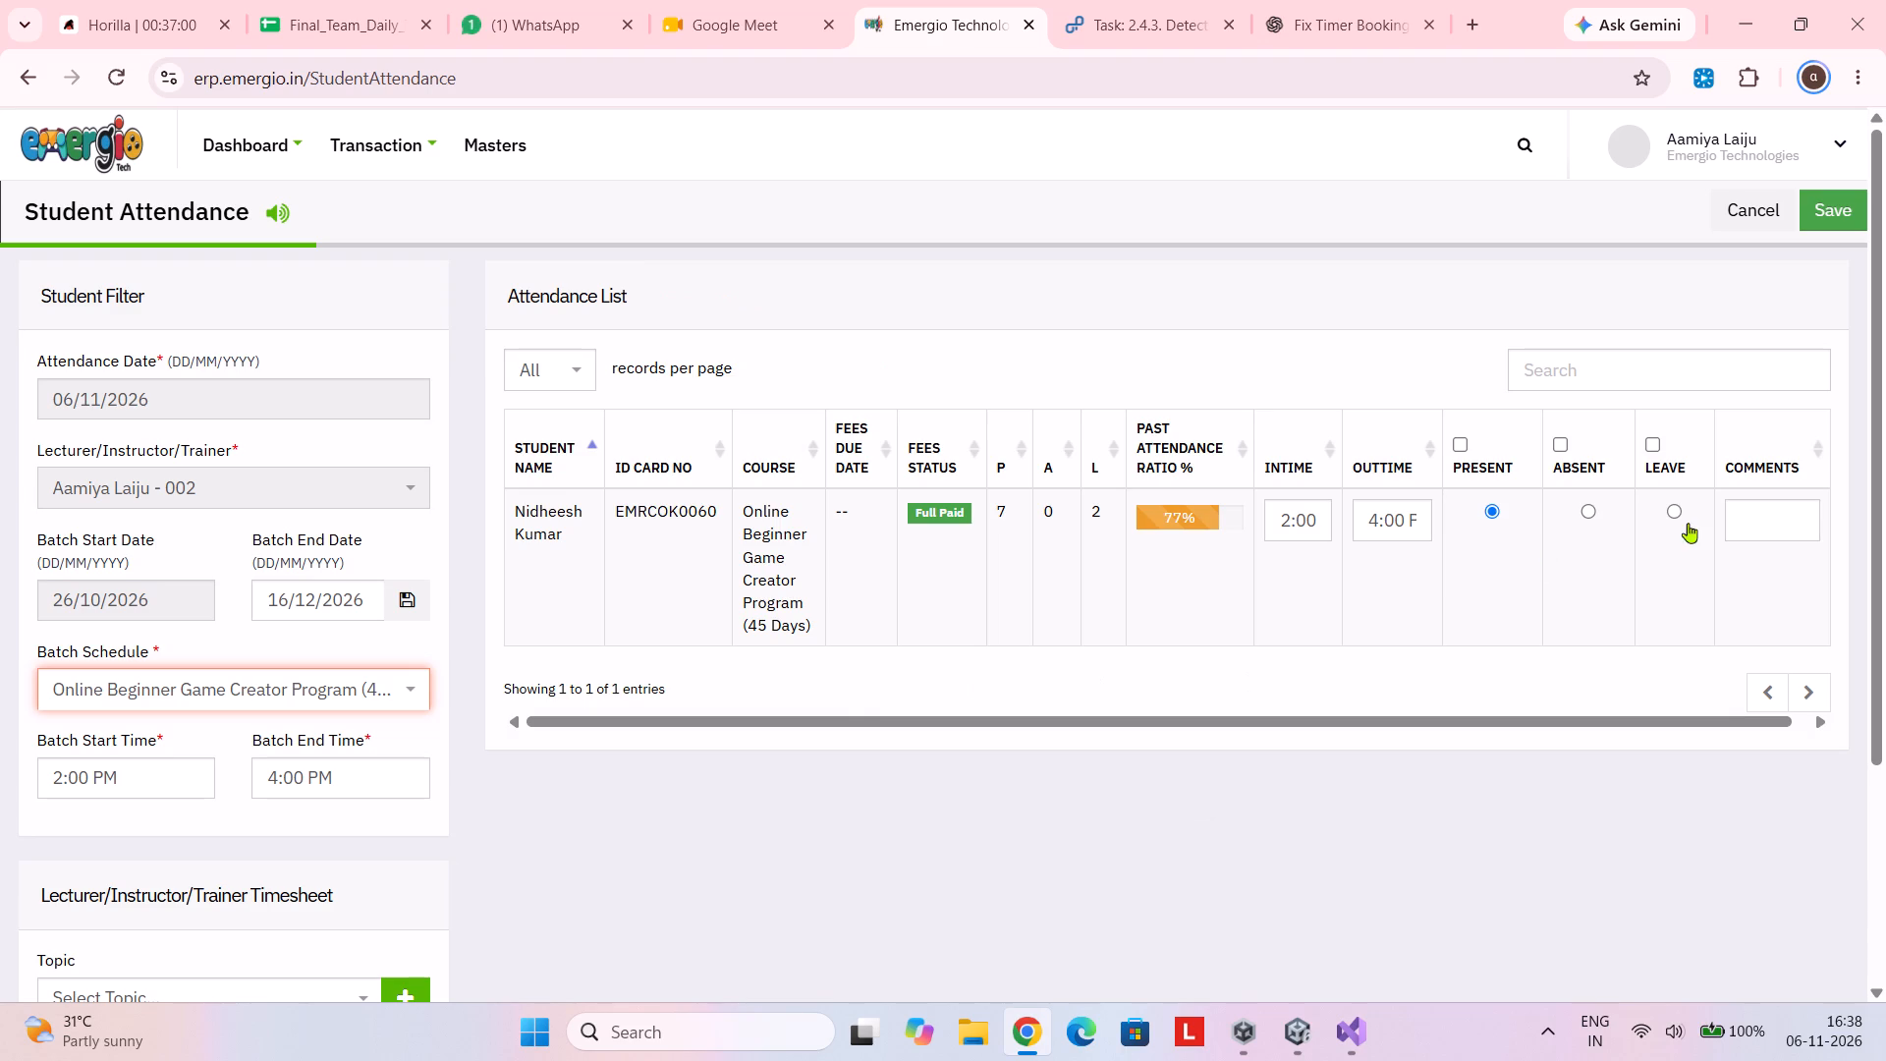
Mark the student as on leave and save the beginner program's 06/11/2026 attendance.
left_click(1689, 506)
left_click(1656, 517)
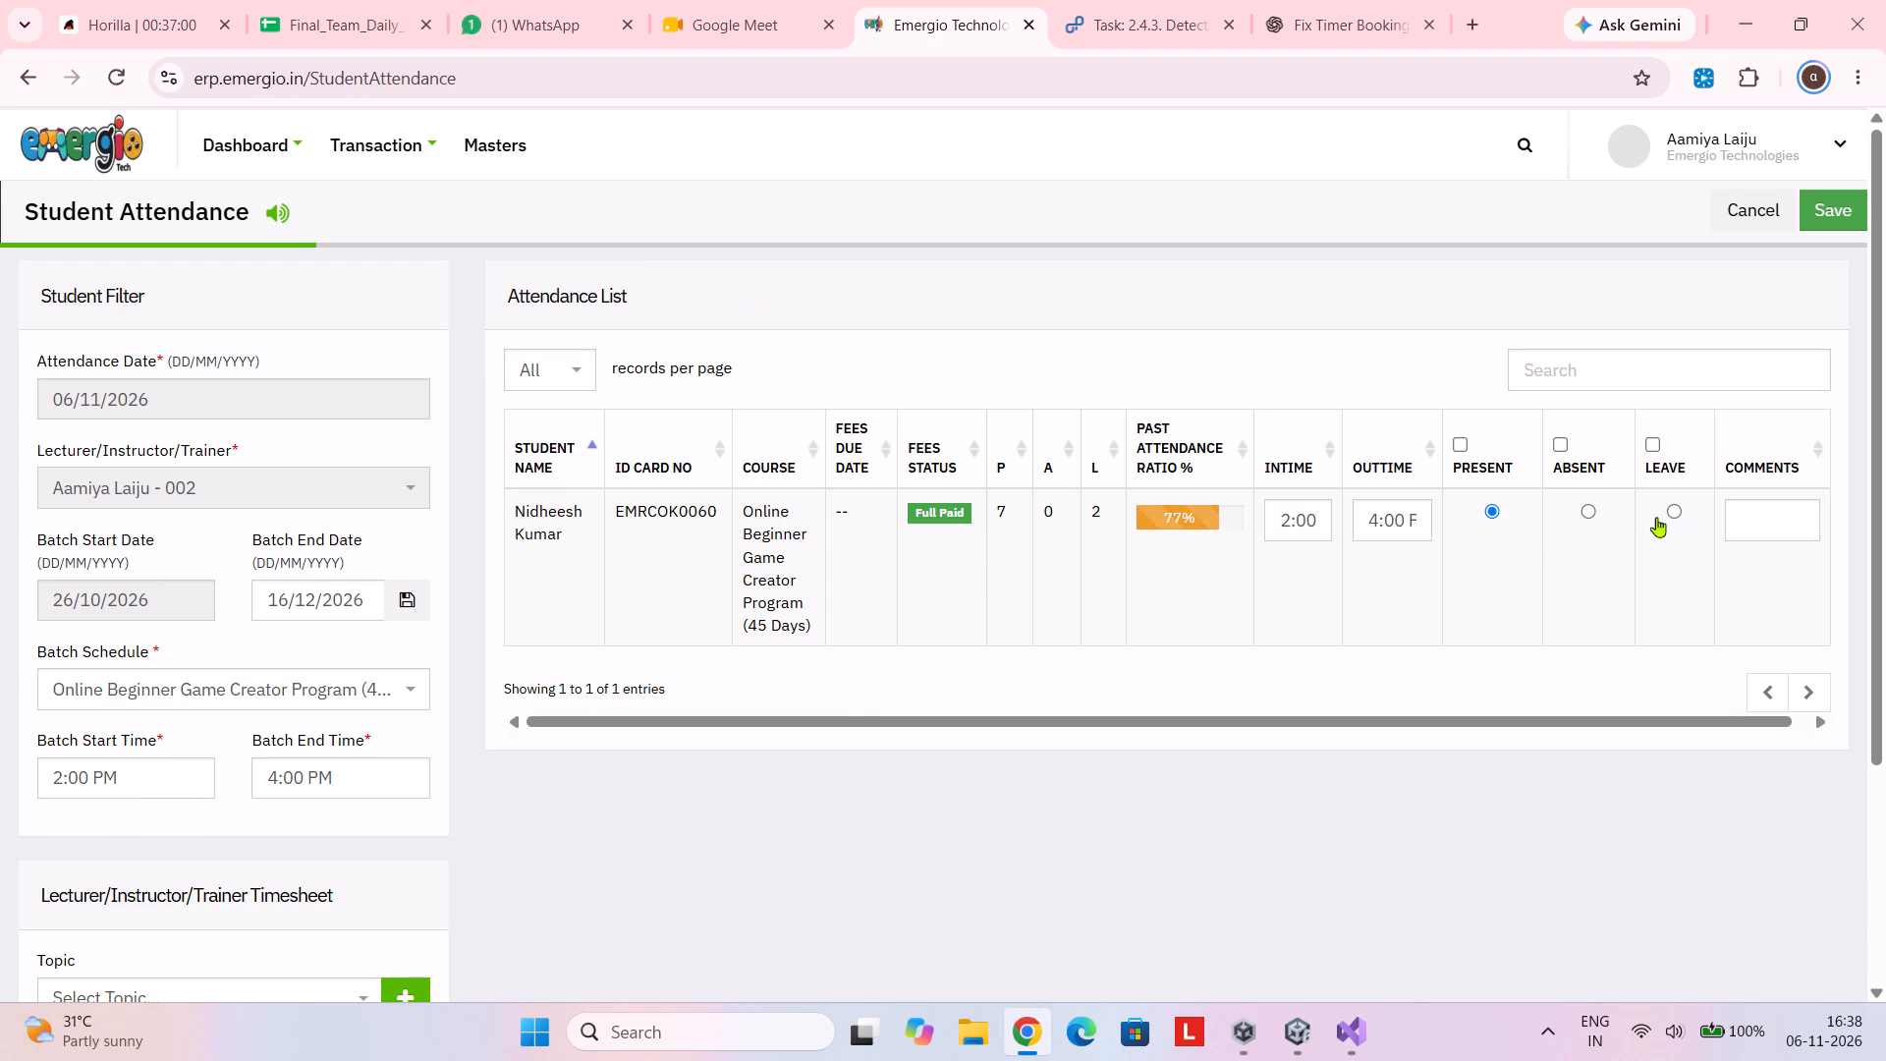
left_click(1677, 515)
left_click(1858, 228)
Switch to the other trainer's ERP account to reach their Academic Dashboard with the weekly batch schedule.
left_click(914, 684)
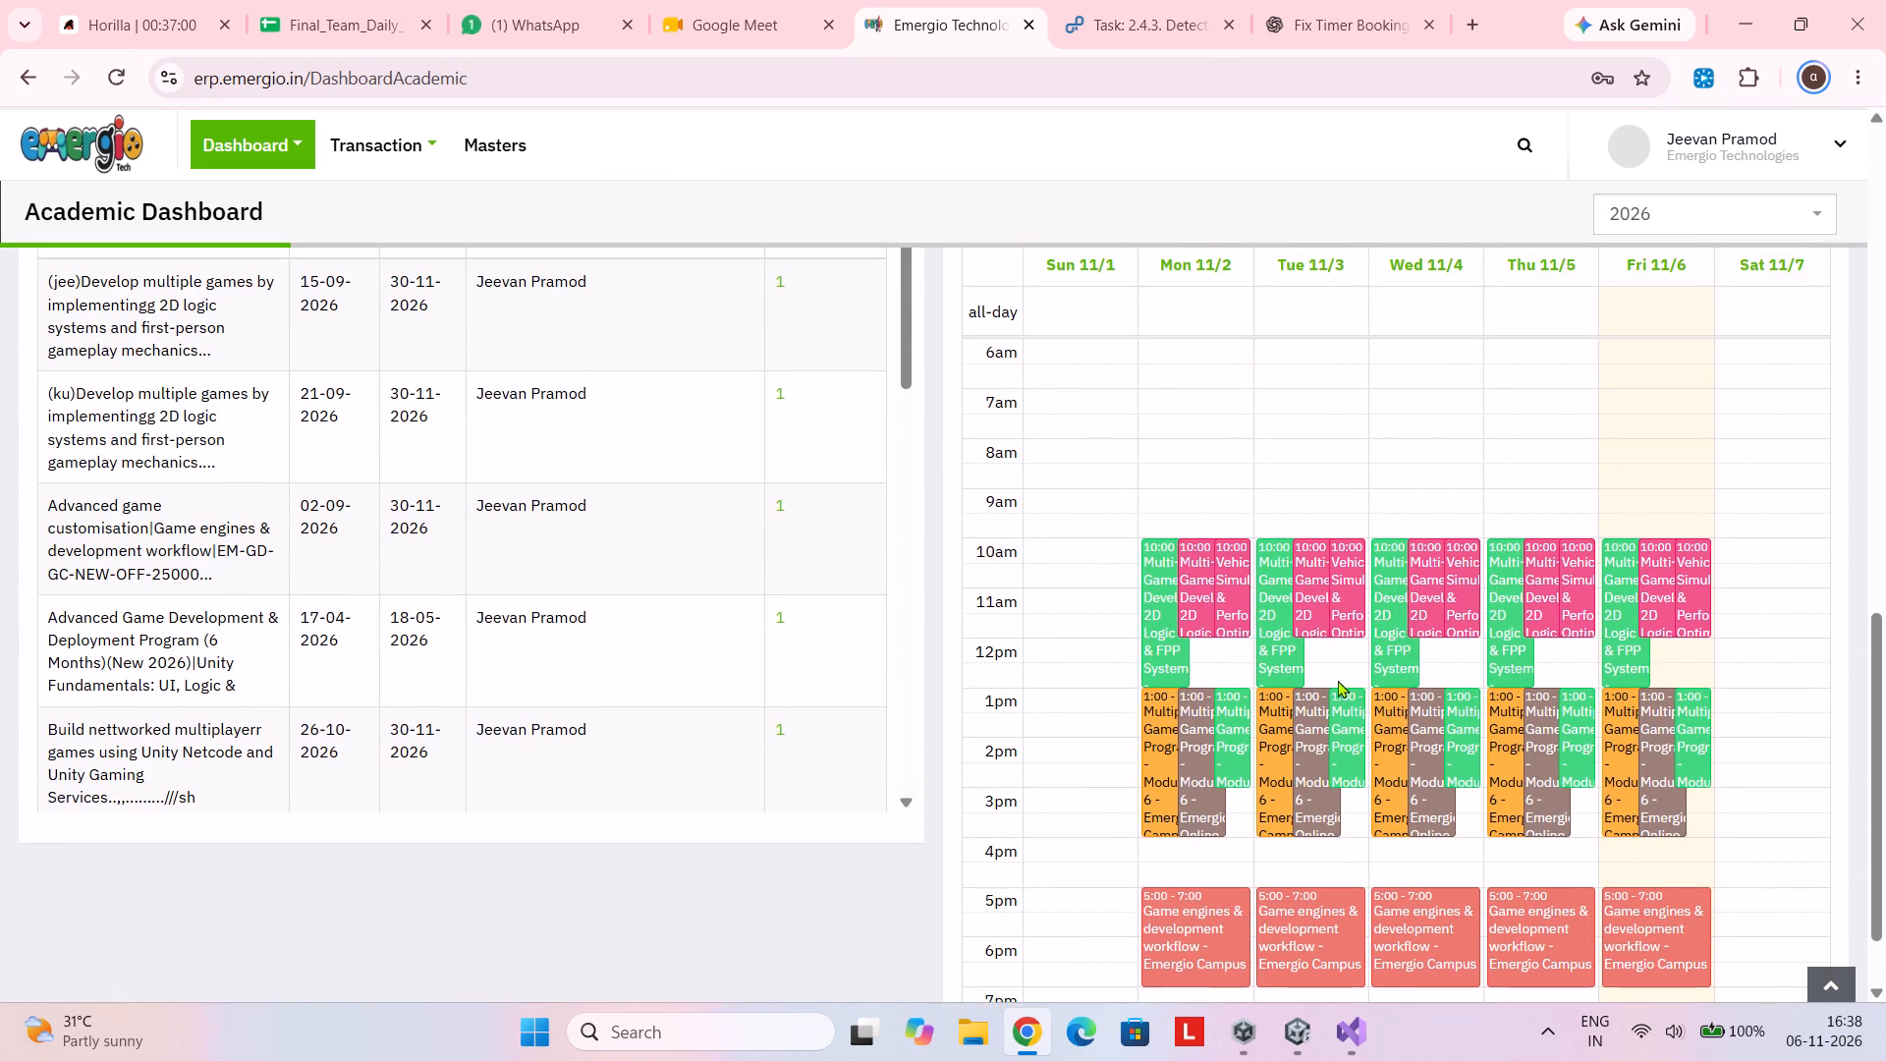
Start a new entry in Student Attendance and review the Friday batch schedules still available for the trainer on 06/11/2026.
scroll(1338, 680, "up", 3)
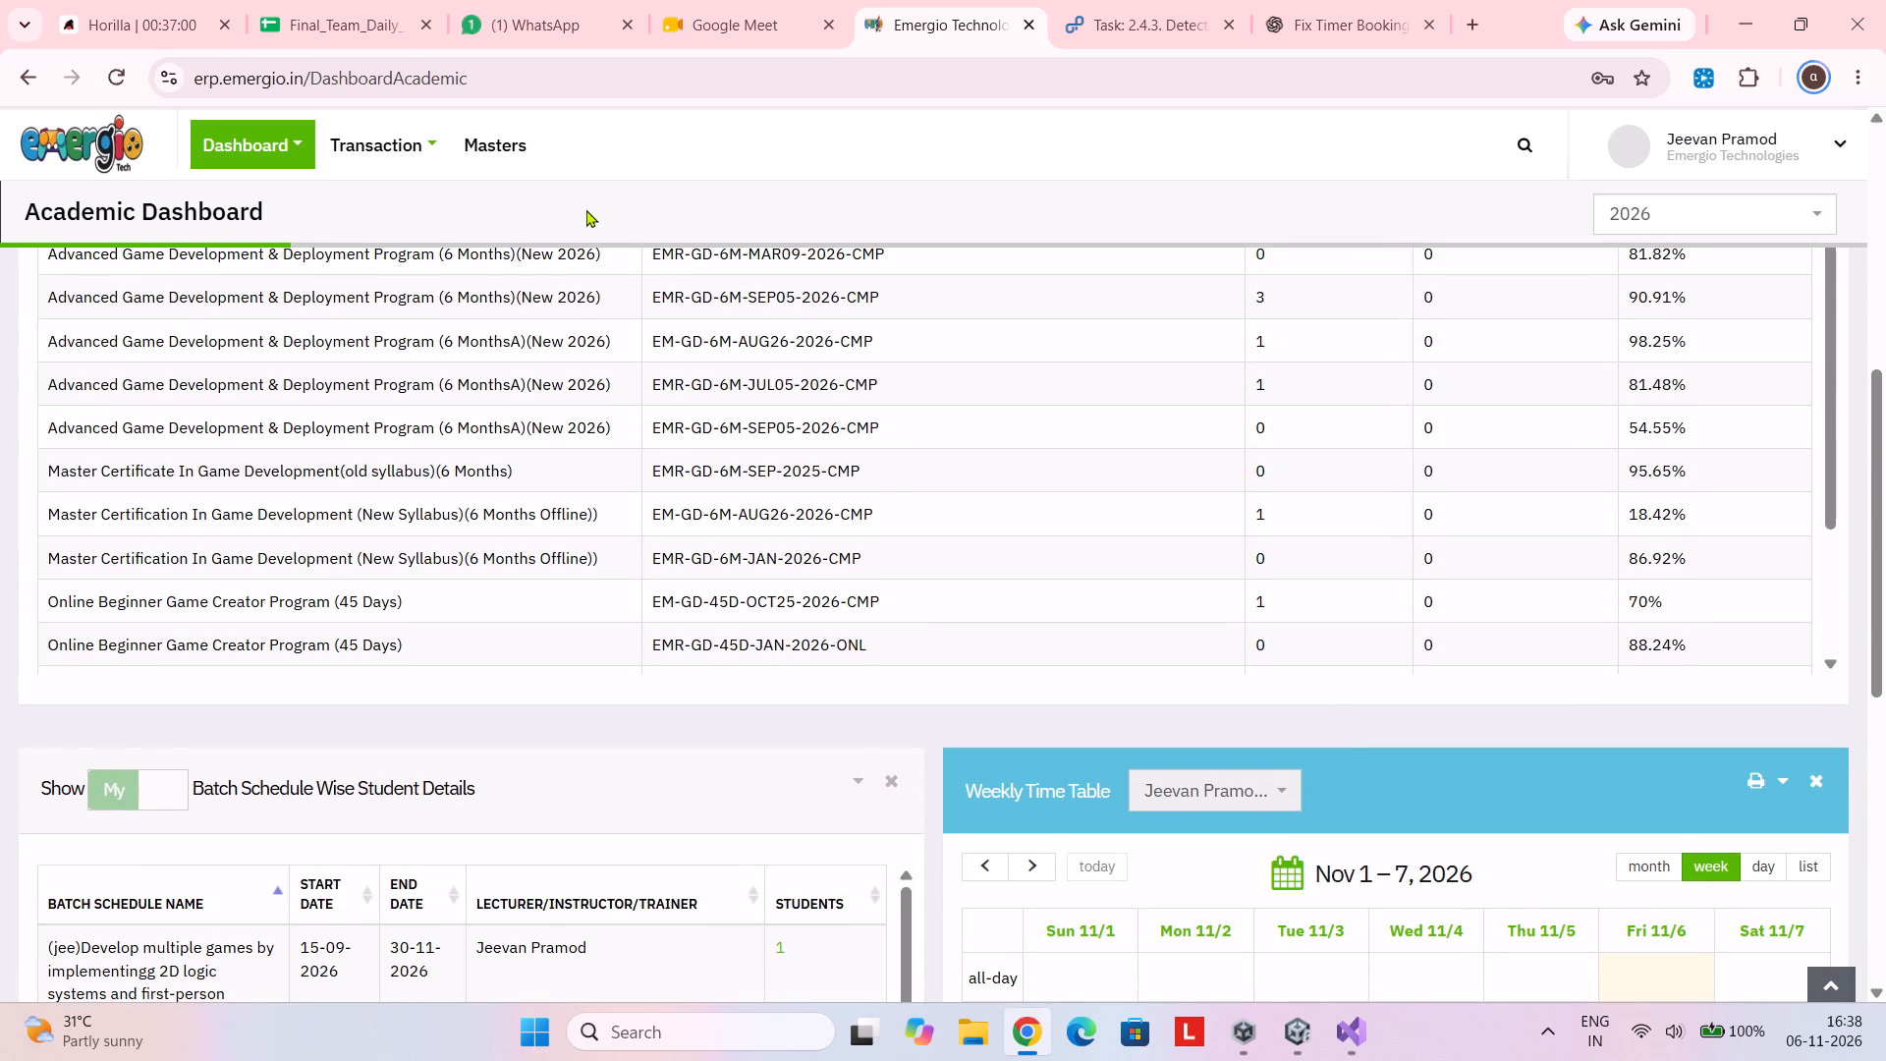
left_click(690, 212)
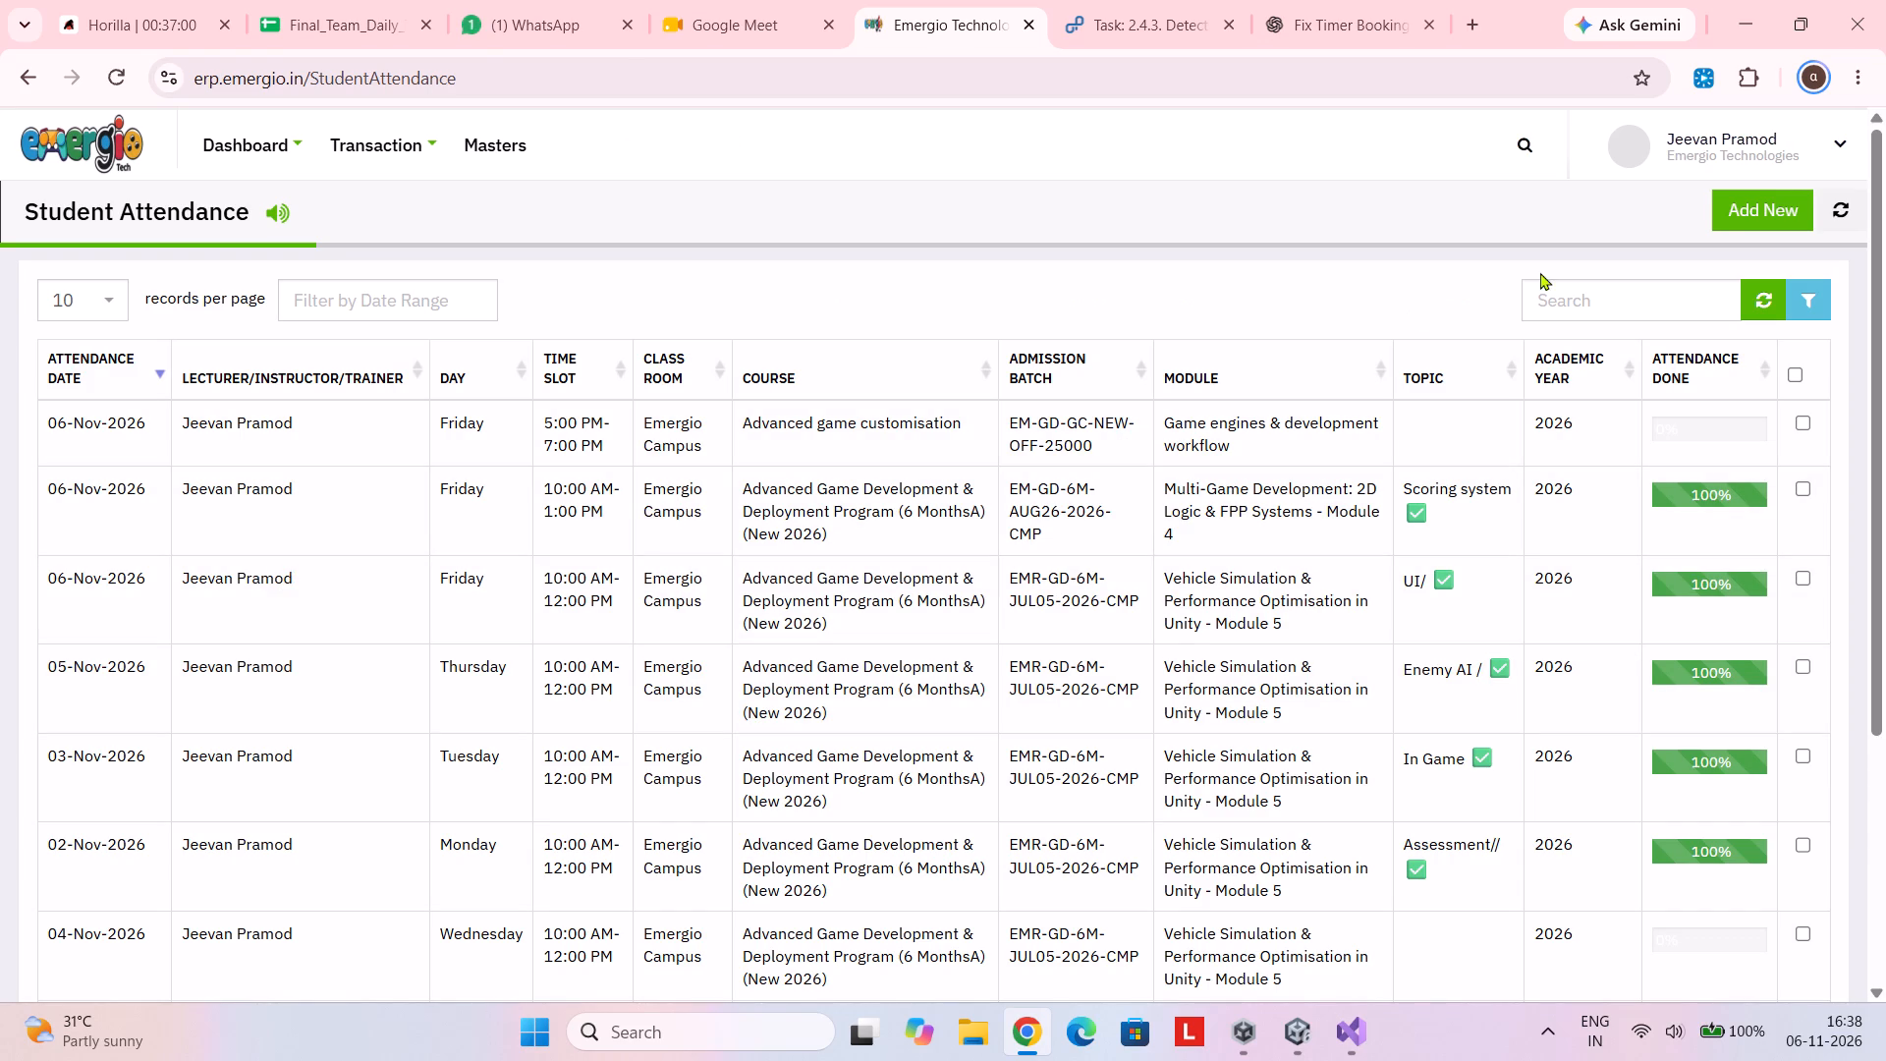
left_click(1736, 209)
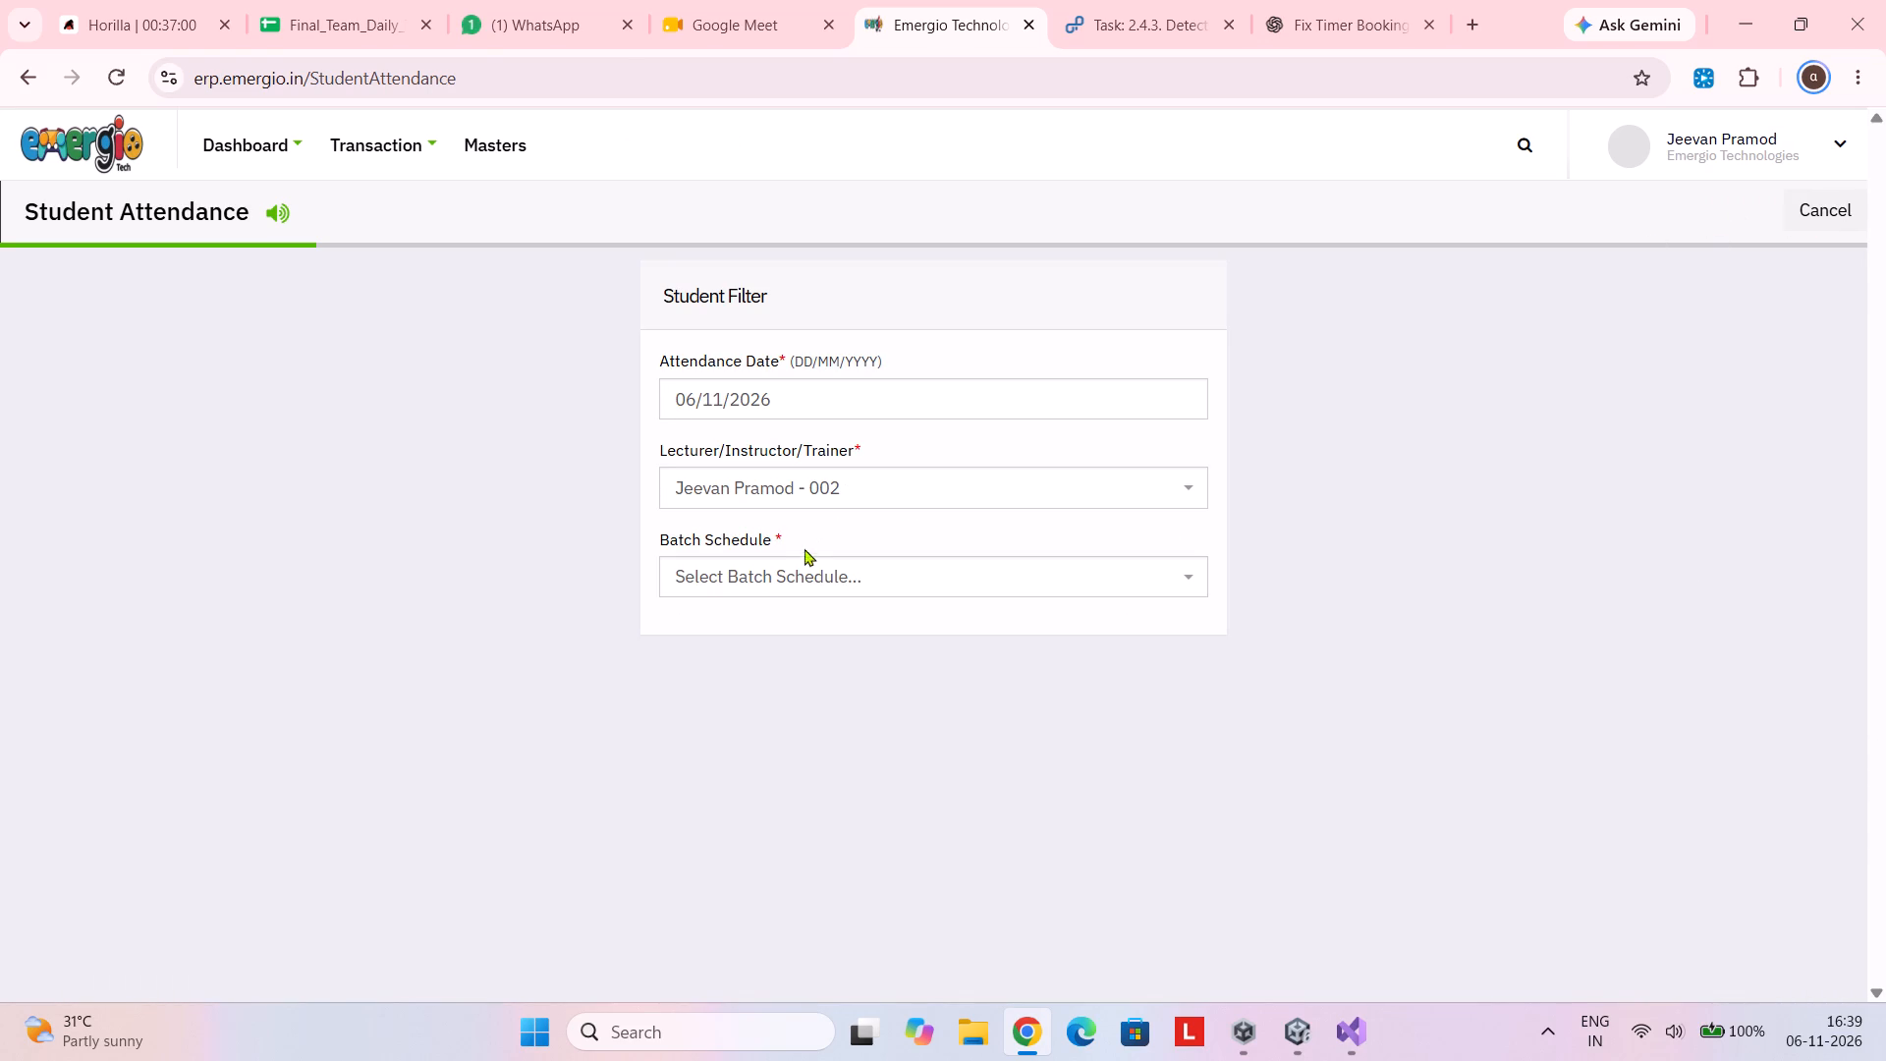
left_click(786, 571)
scroll(938, 762, "up", 1)
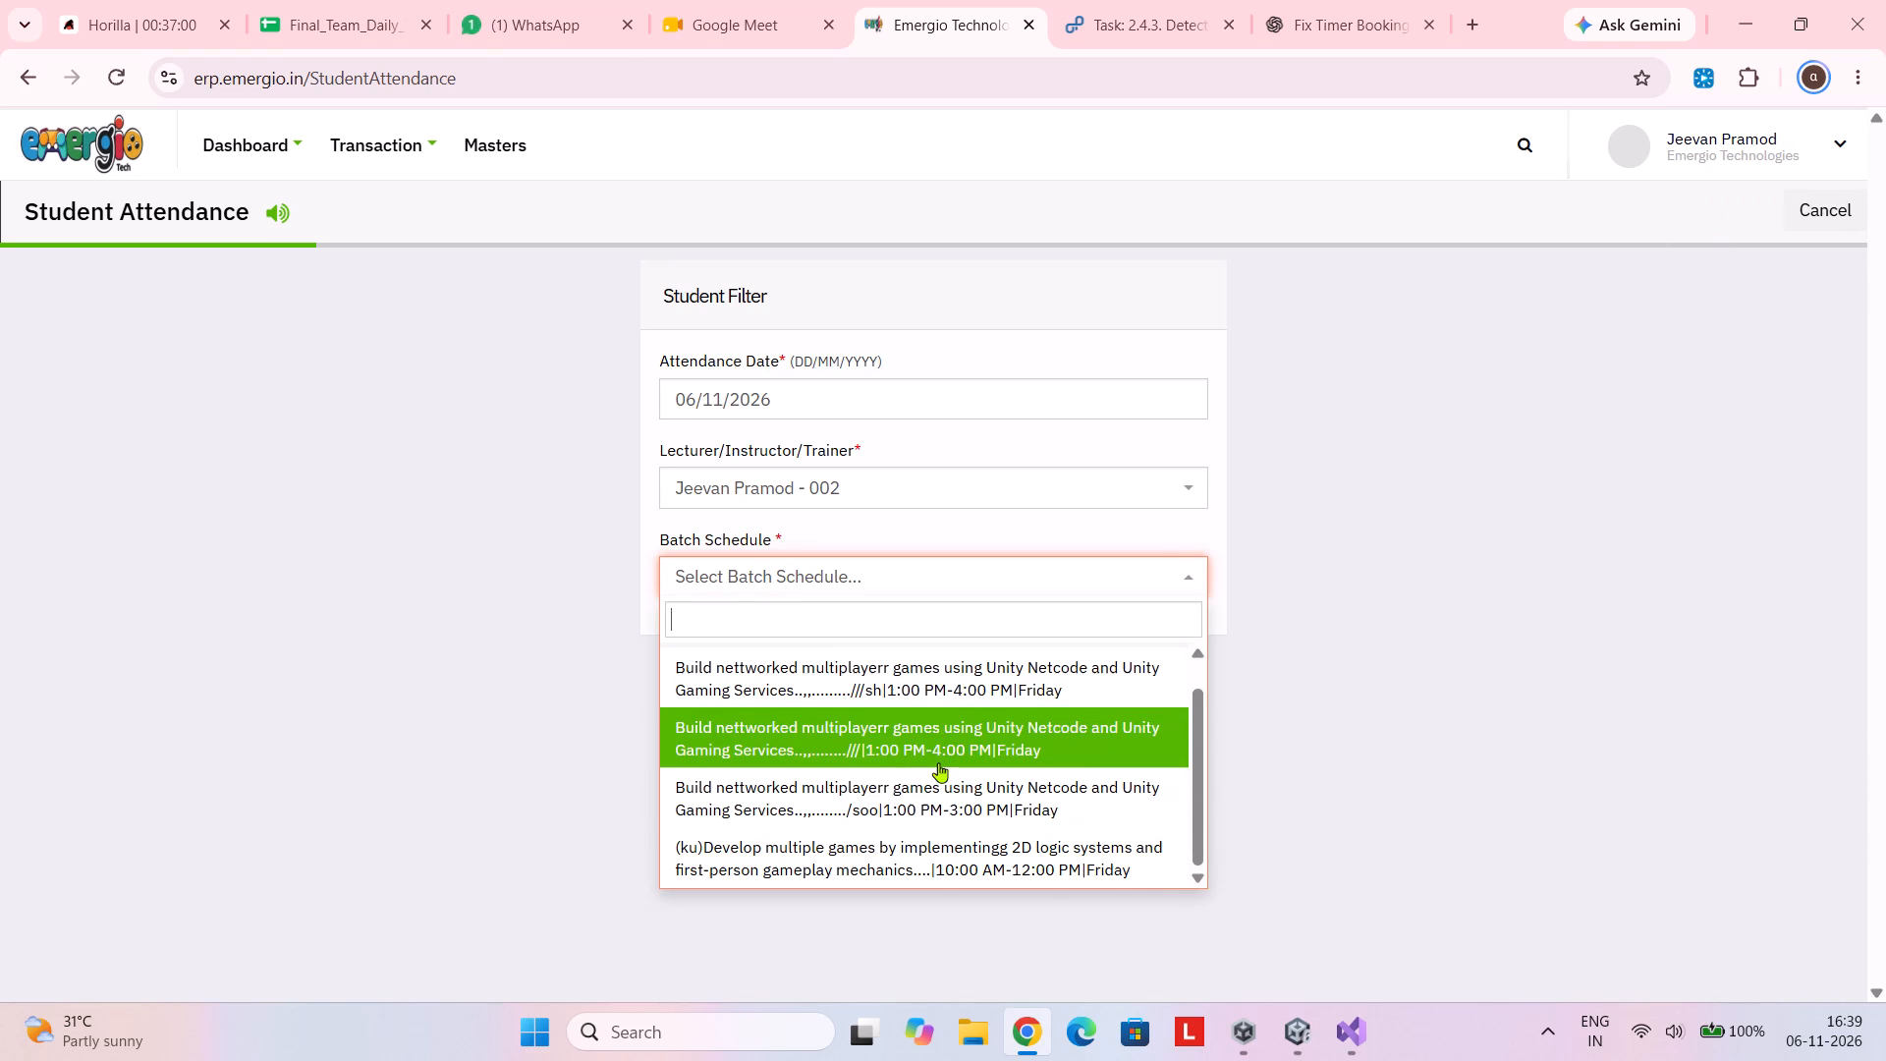
scroll(938, 762, "up", 1)
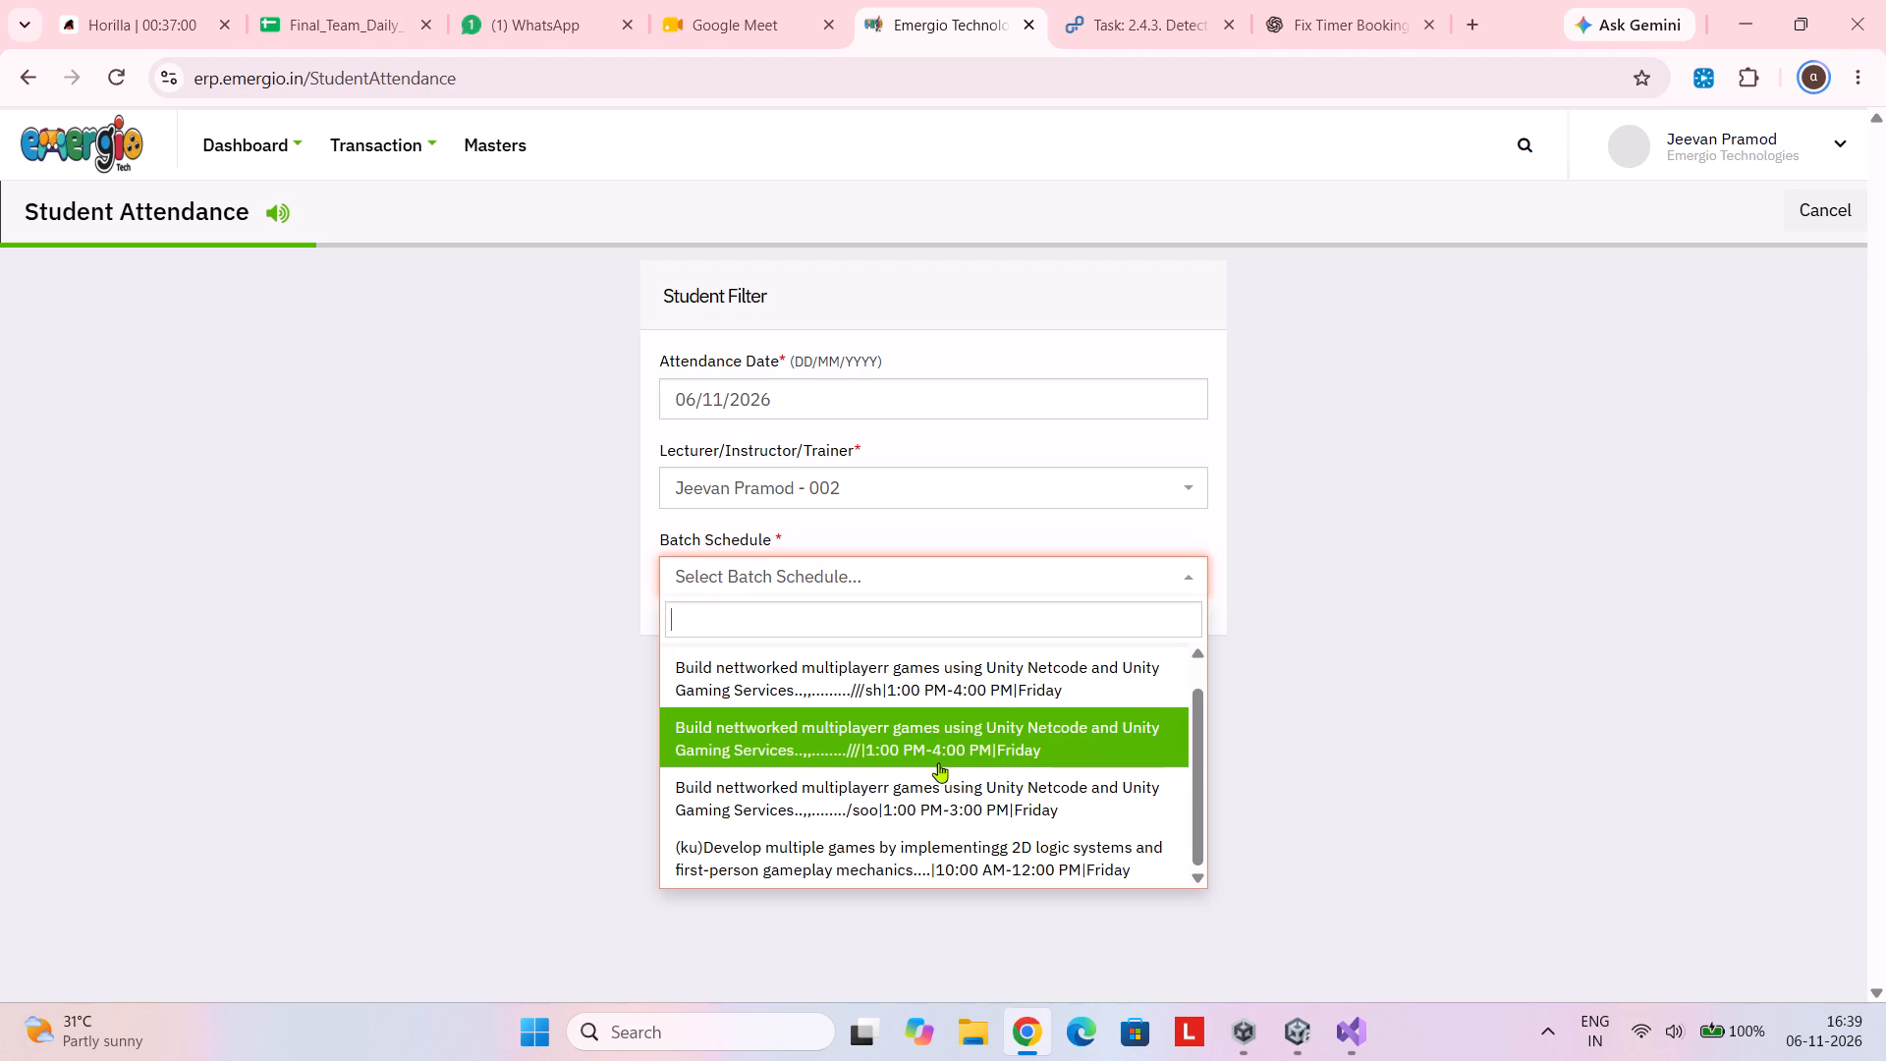
scroll(938, 762, "up", 1)
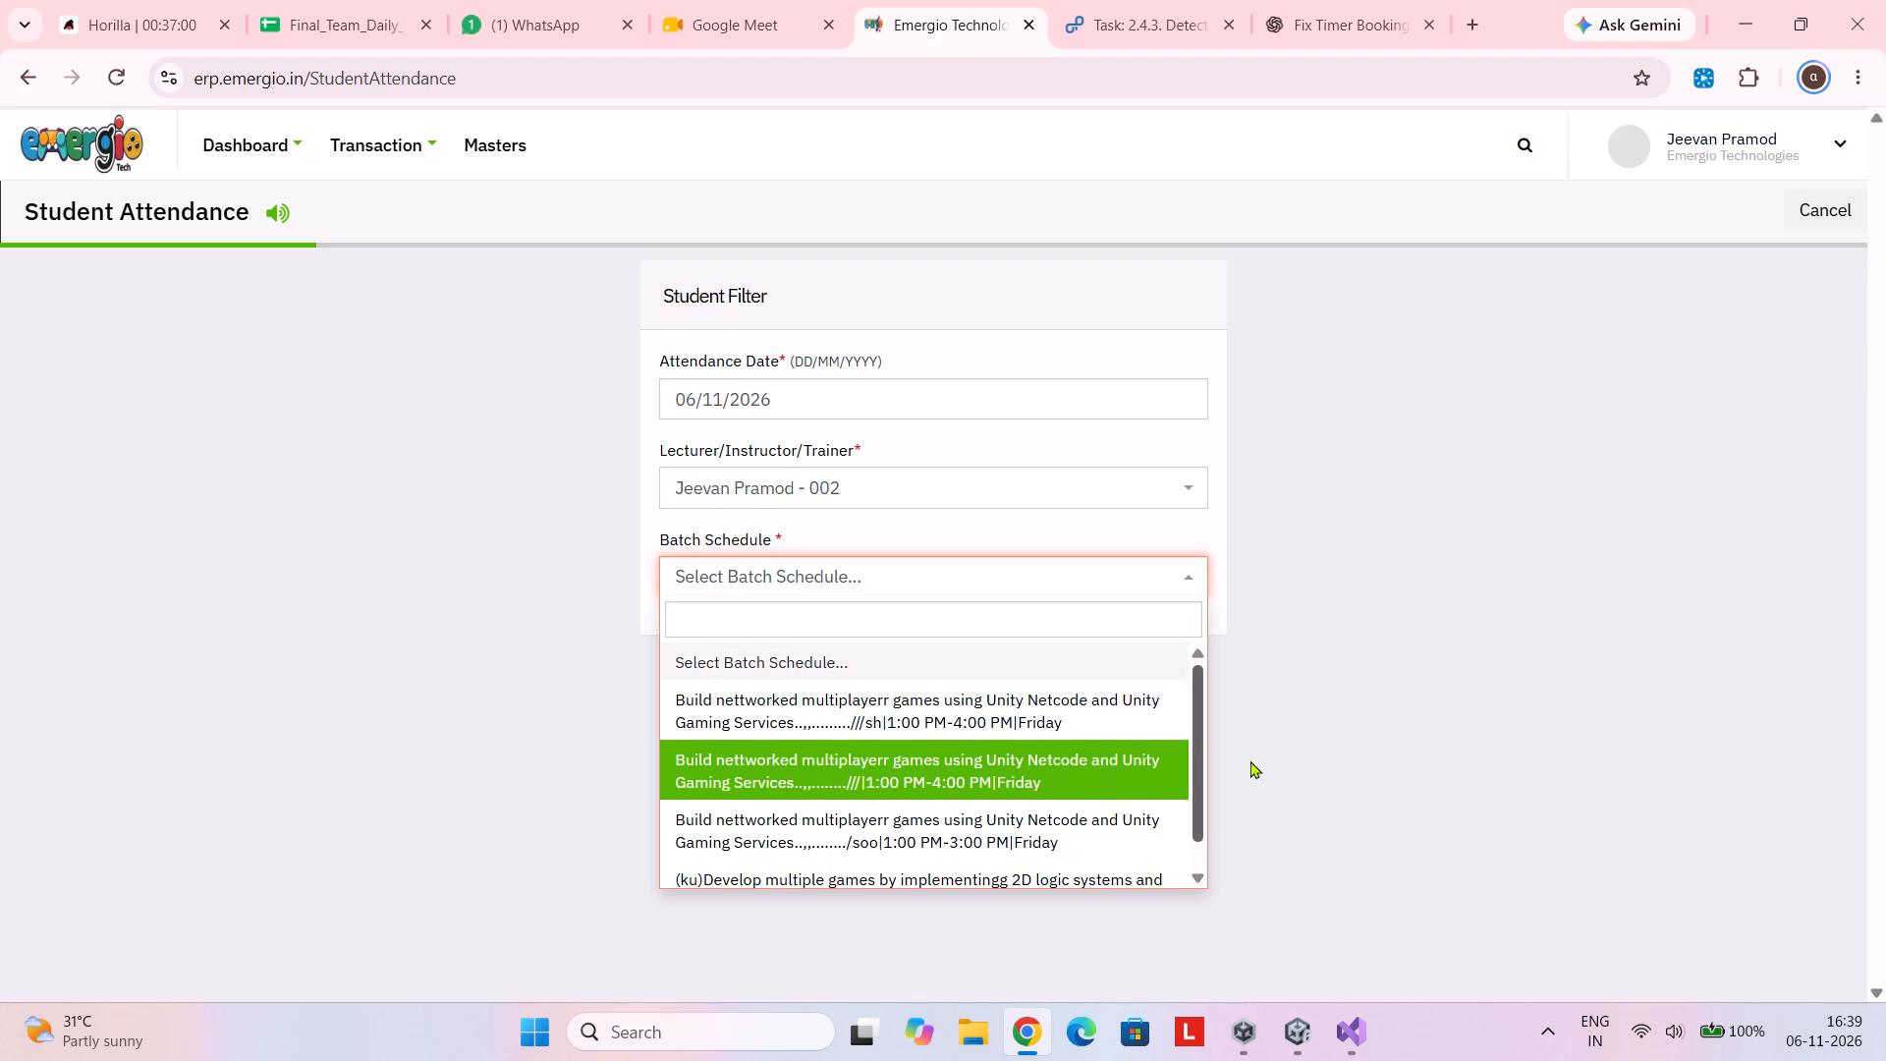
left_click(1257, 758)
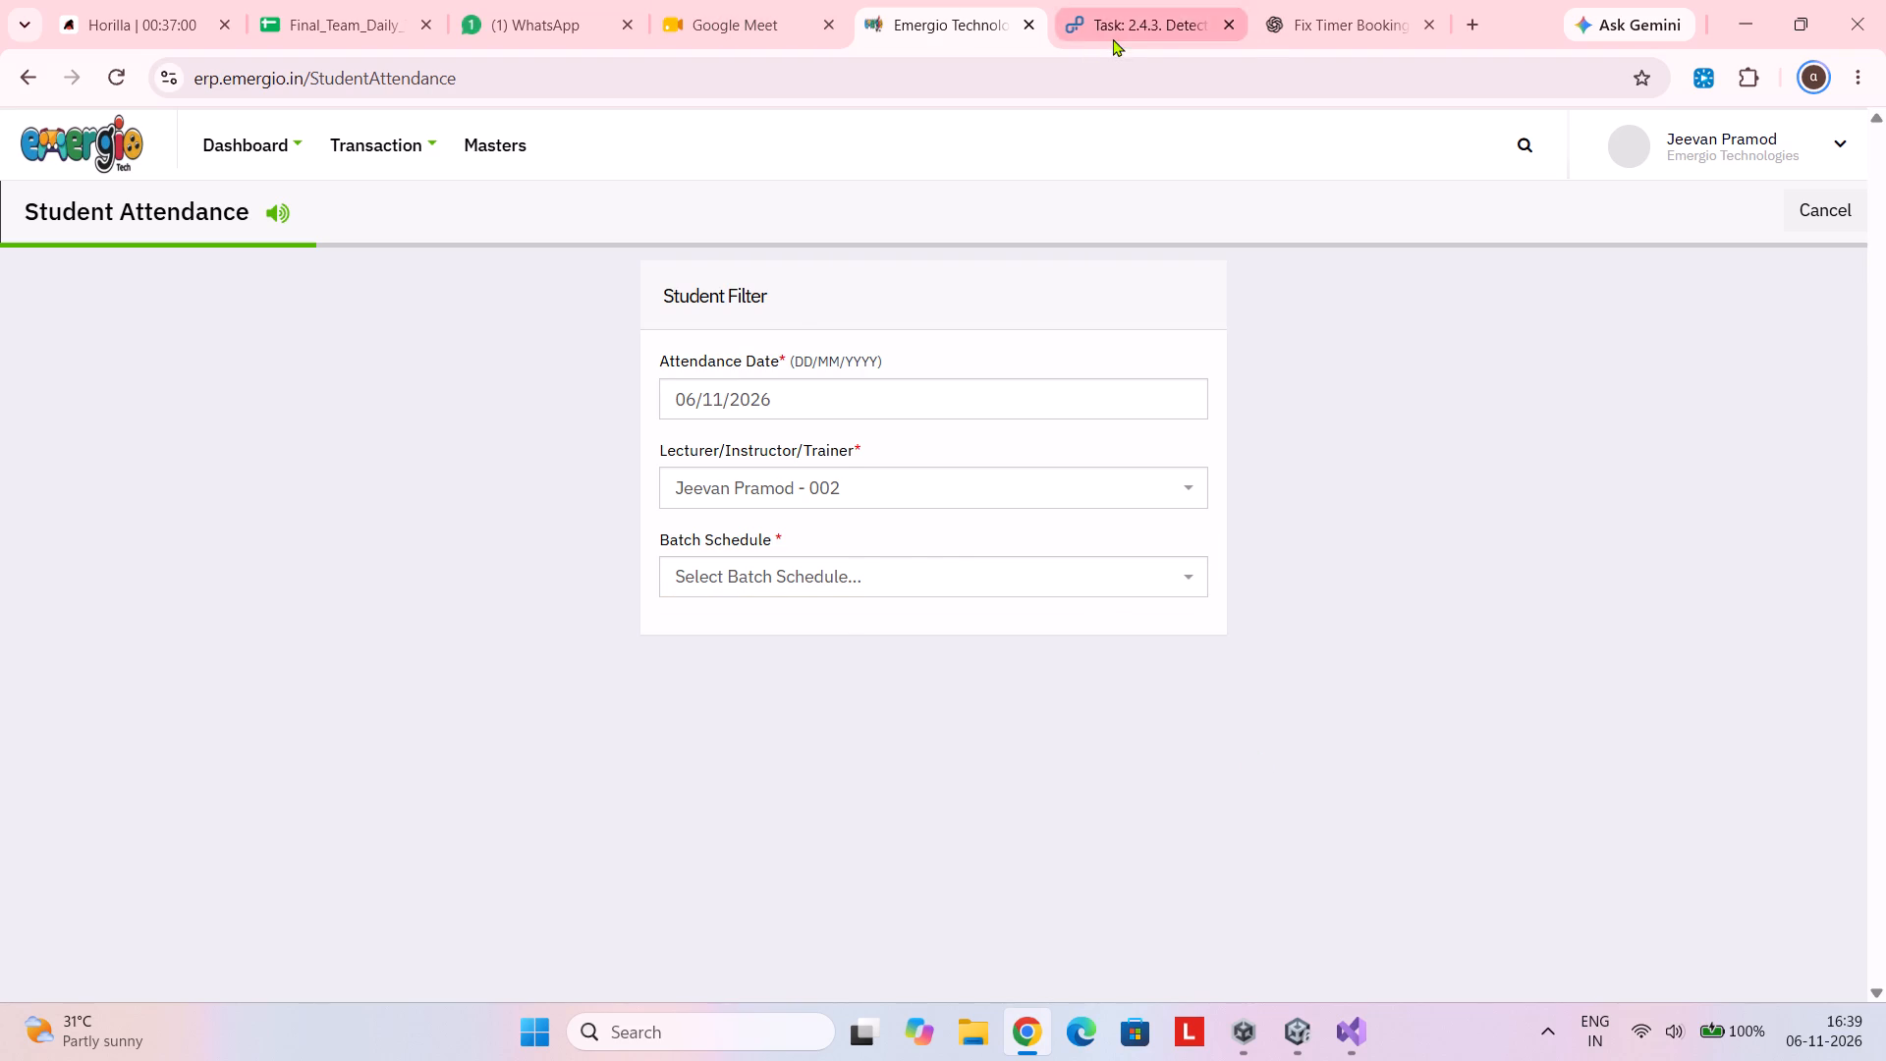
Switch to the Fix Timer Booking Logic conversation in ChatGPT.
left_click(1114, 37)
left_click(1295, 28)
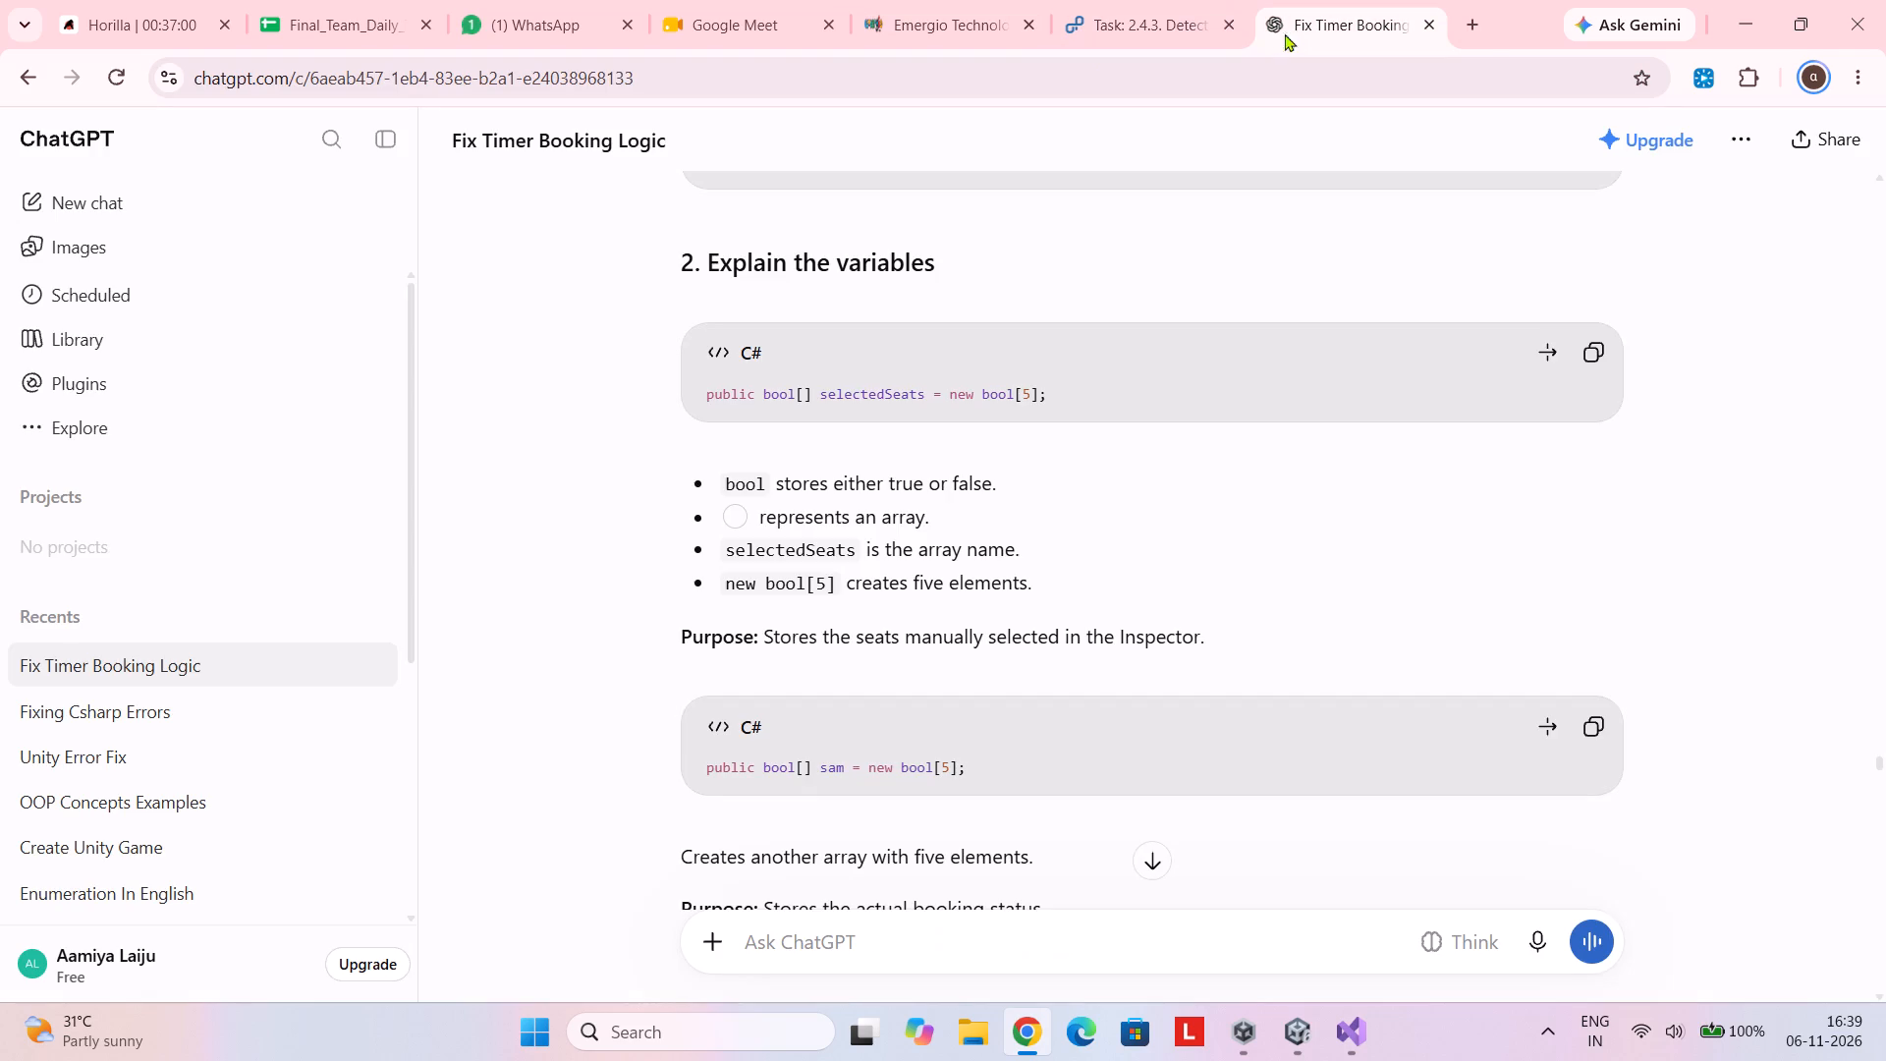
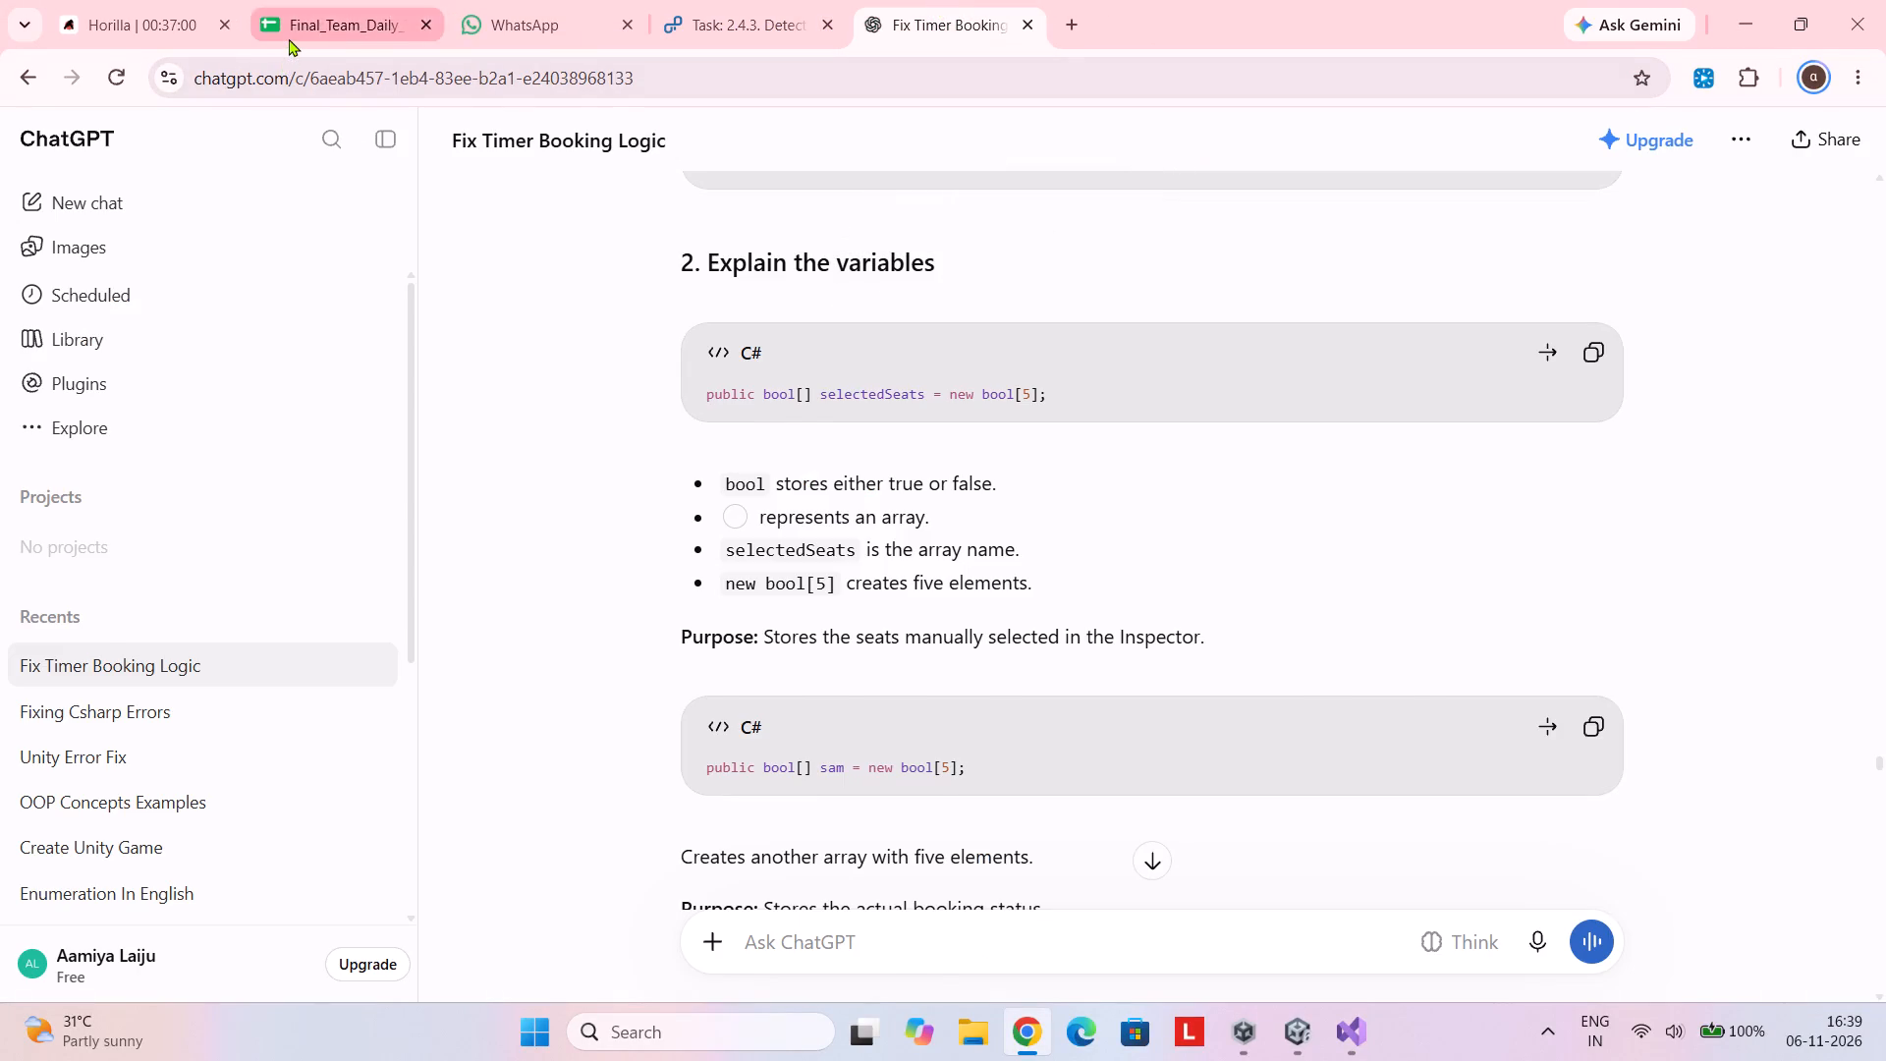
Switch to the Horilla HR portal and check the check-in and check-out records in My Attendances.
left_click(289, 38)
left_click(117, 29)
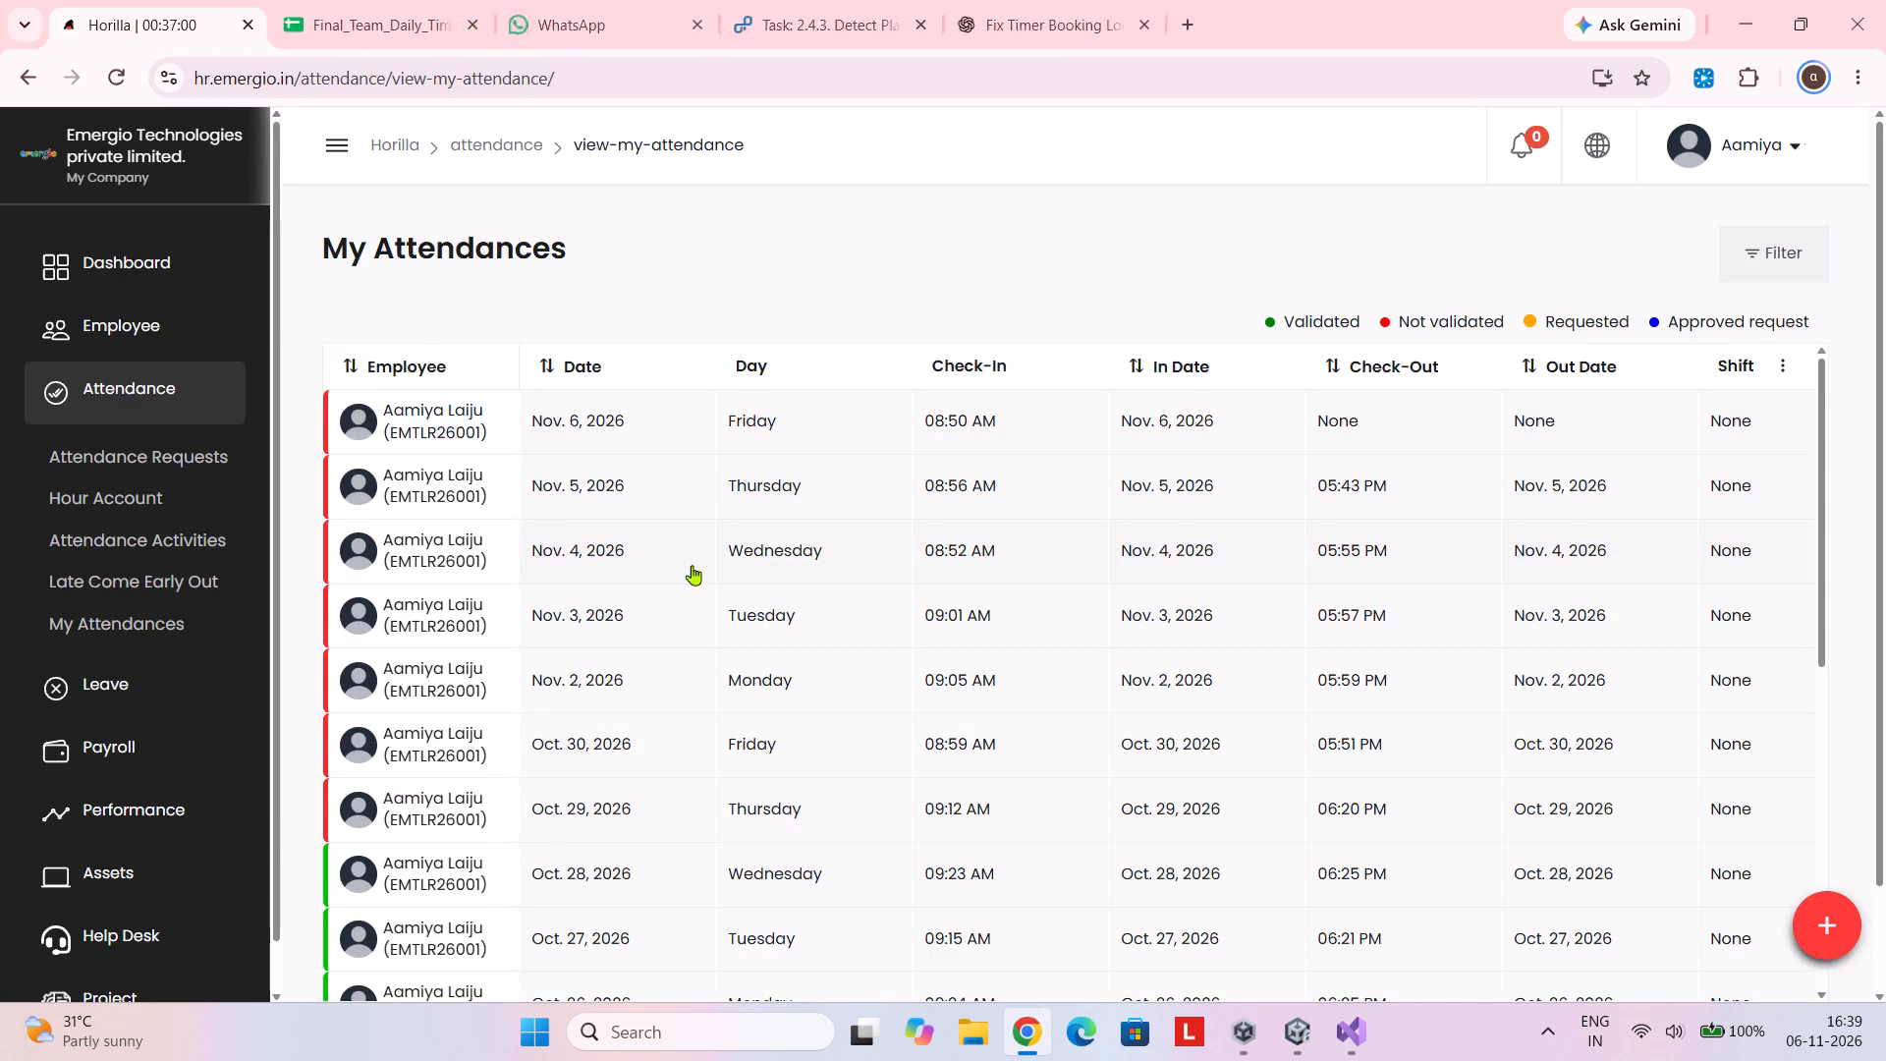
scroll(692, 565, "up", 1)
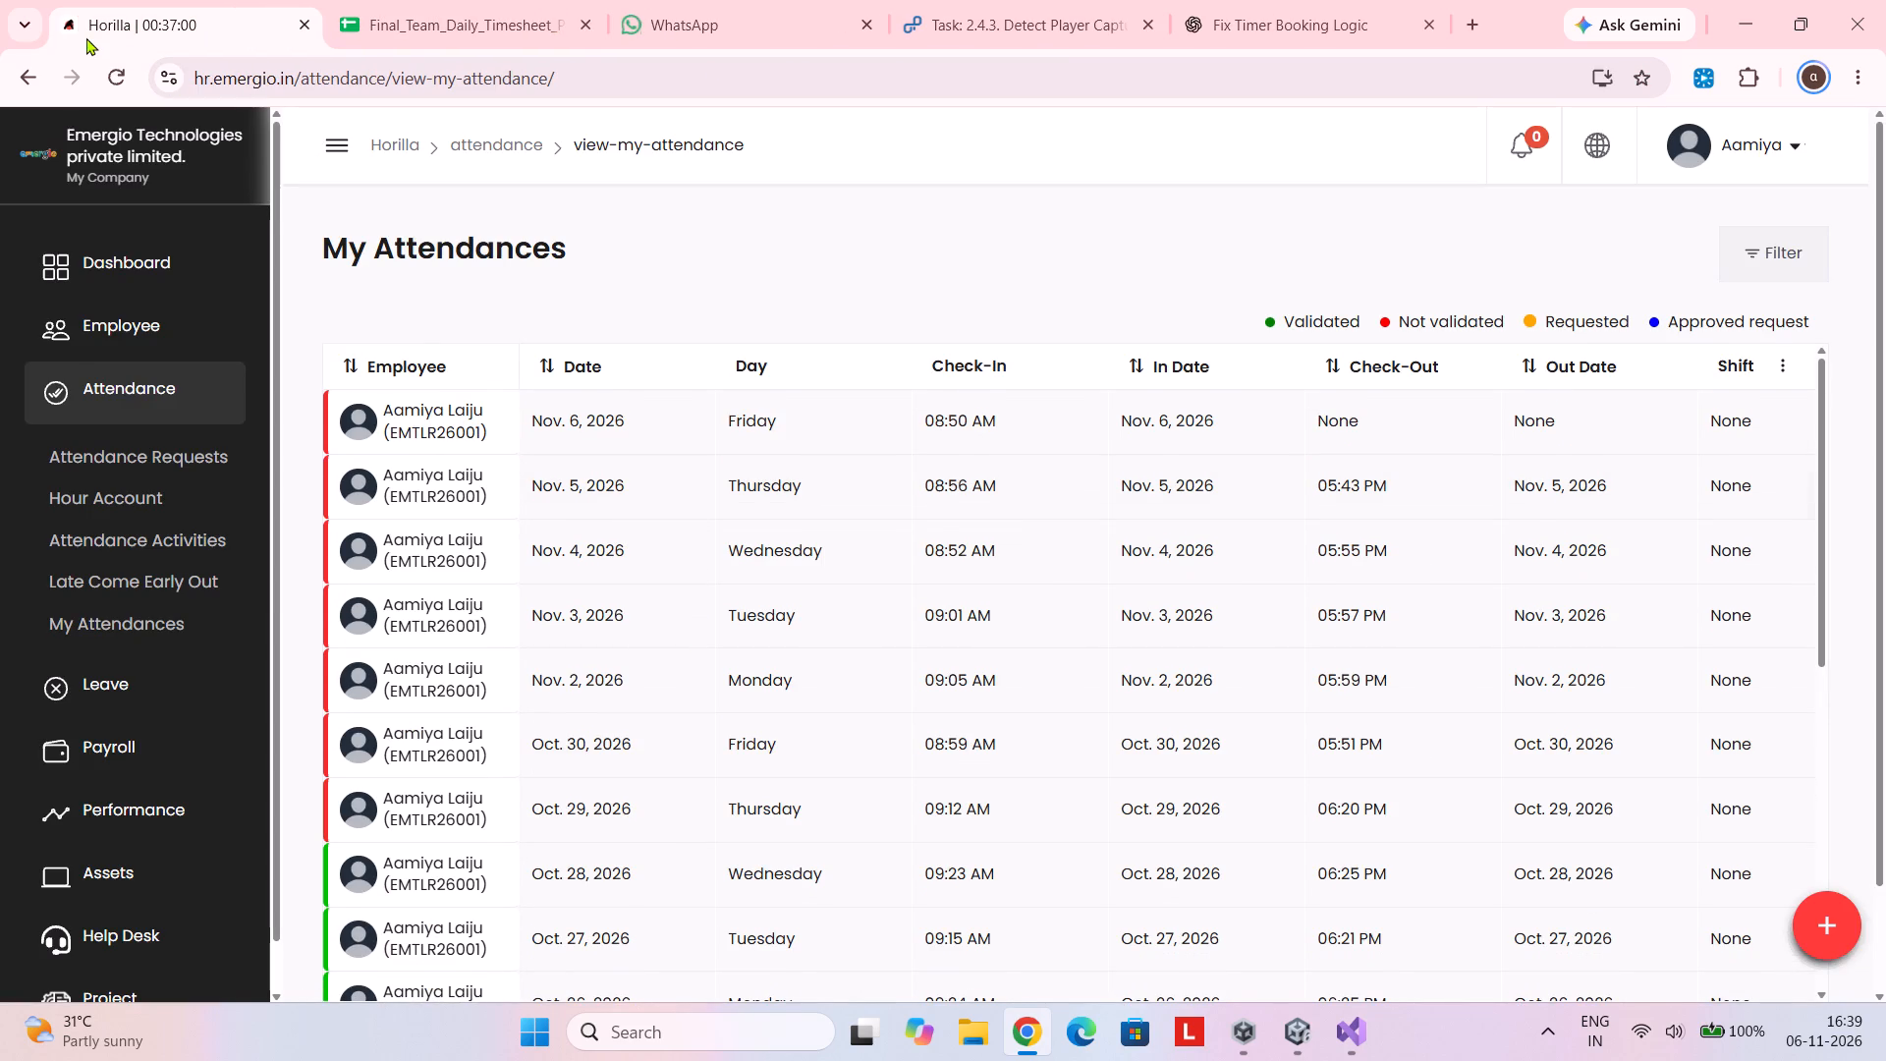
left_click(118, 71)
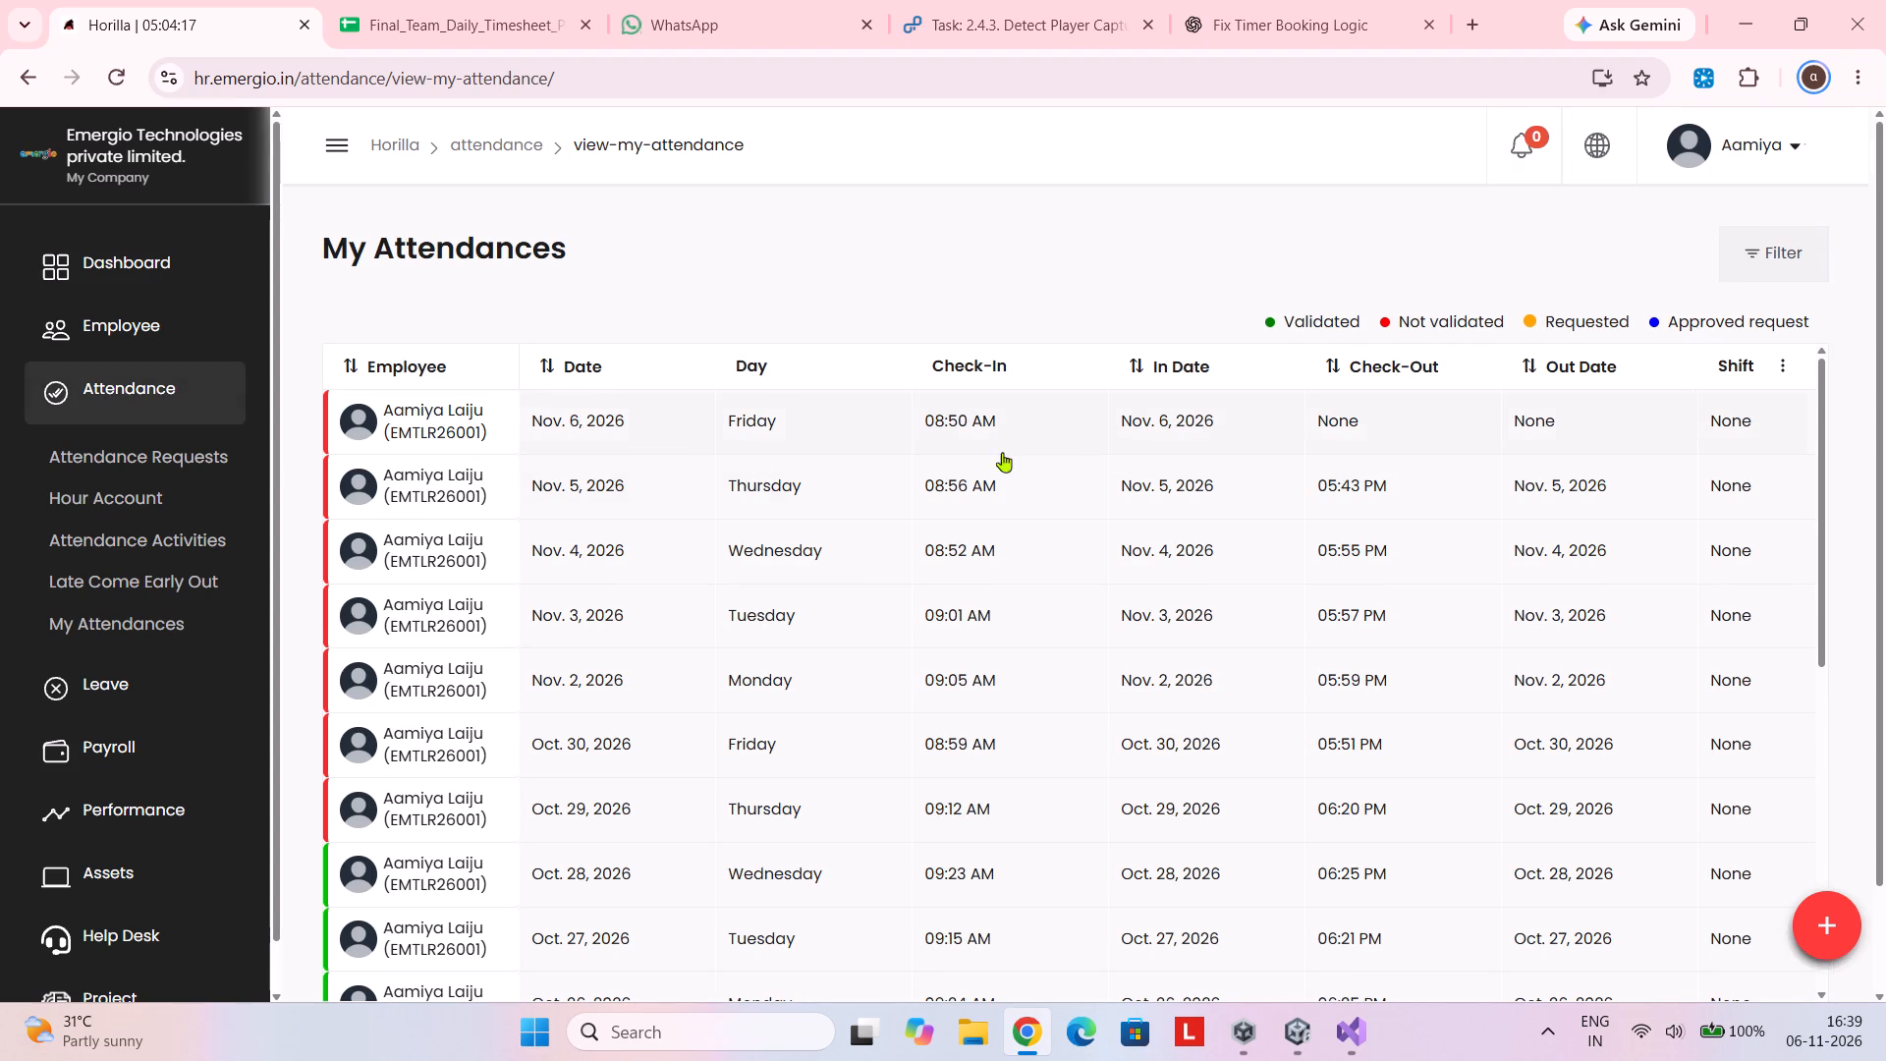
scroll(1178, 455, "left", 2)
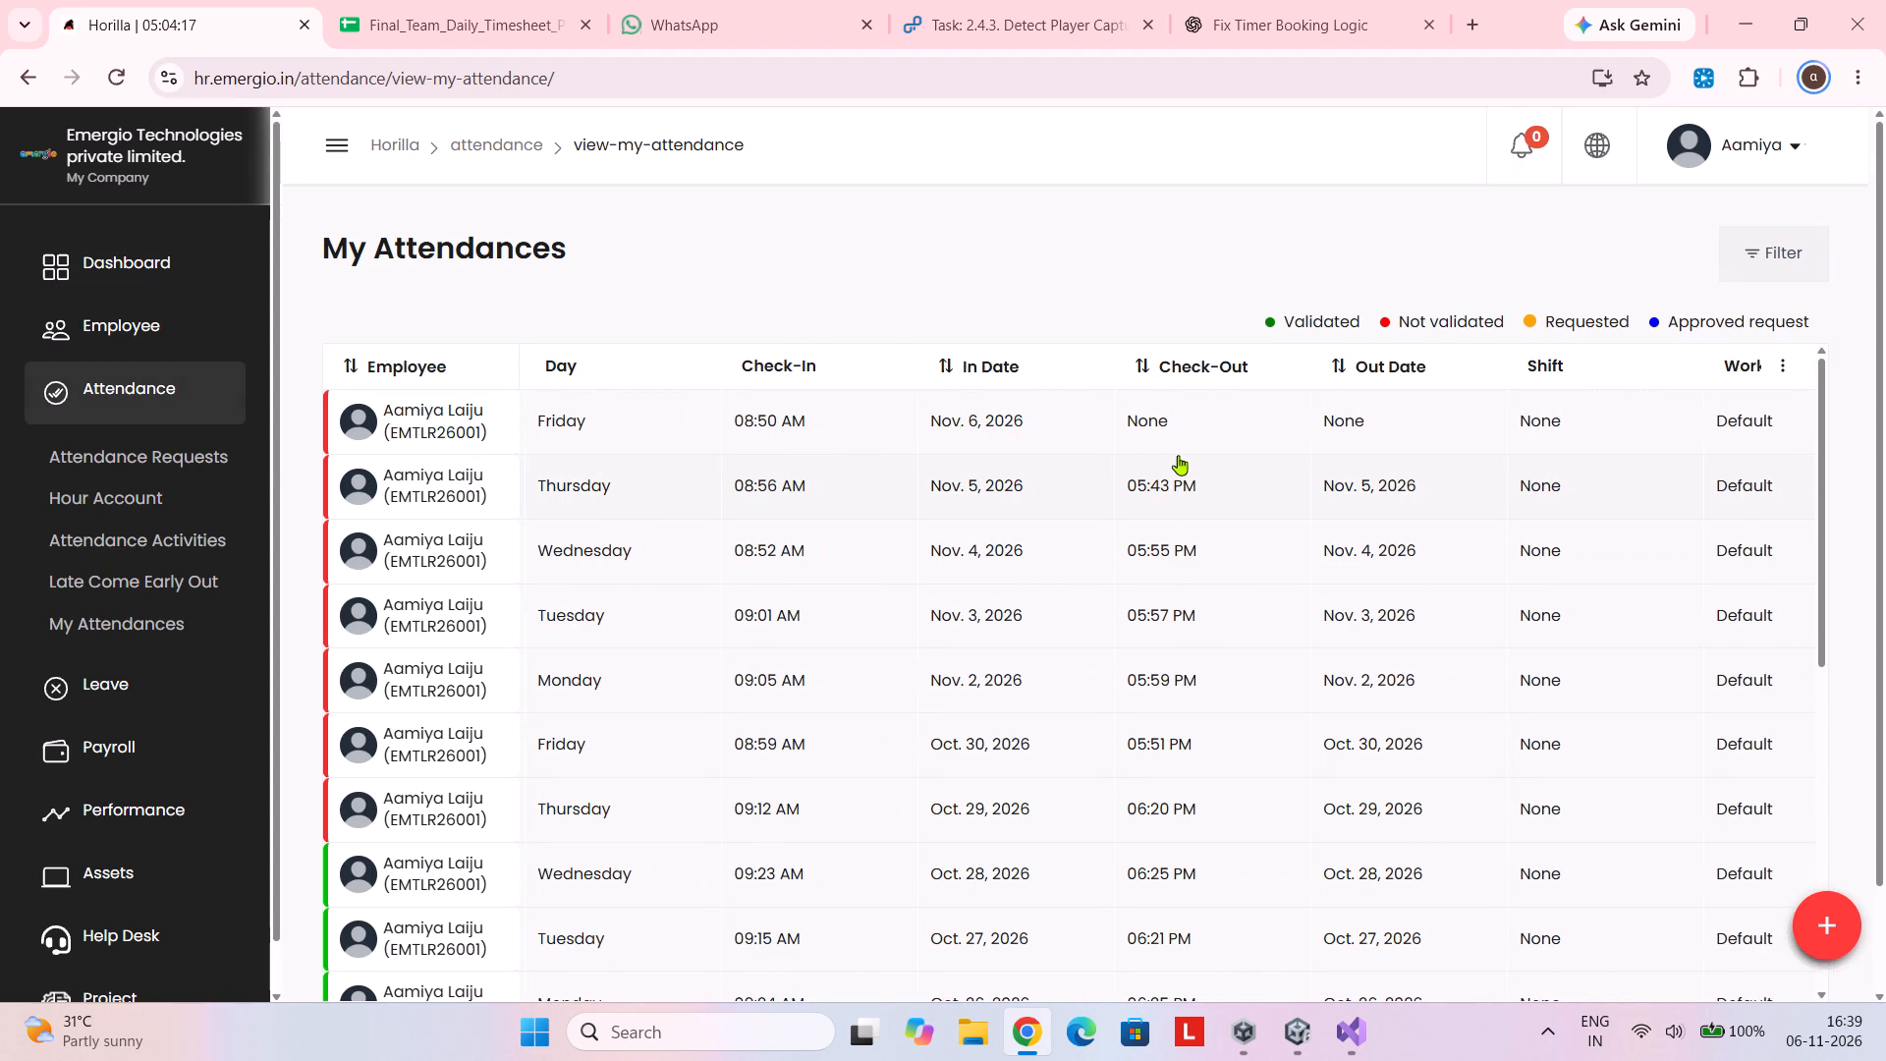
Refresh Horilla's attendance data, open Attendance Activities, and examine its 6 November records alongside the 06-Nov-2026 rows in the team daily timesheet.
left_click(109, 76)
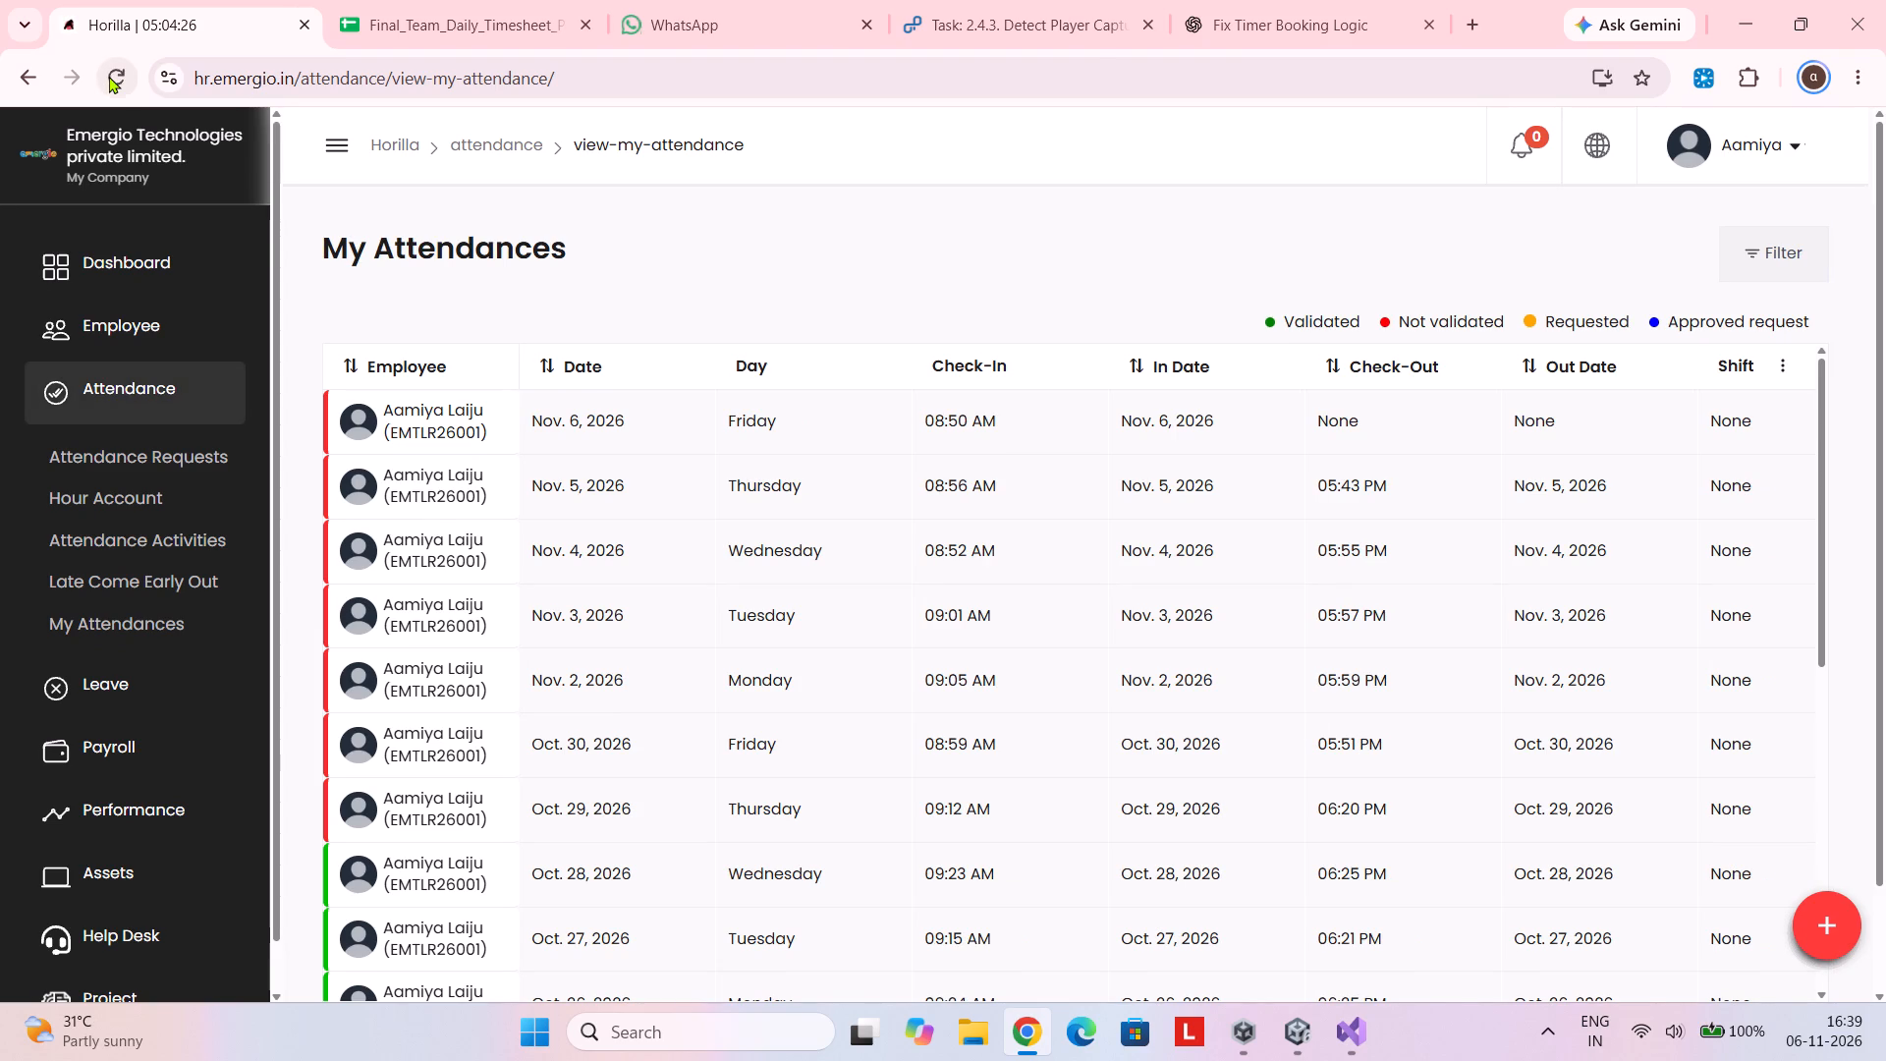
left_click(113, 61)
left_click(191, 529)
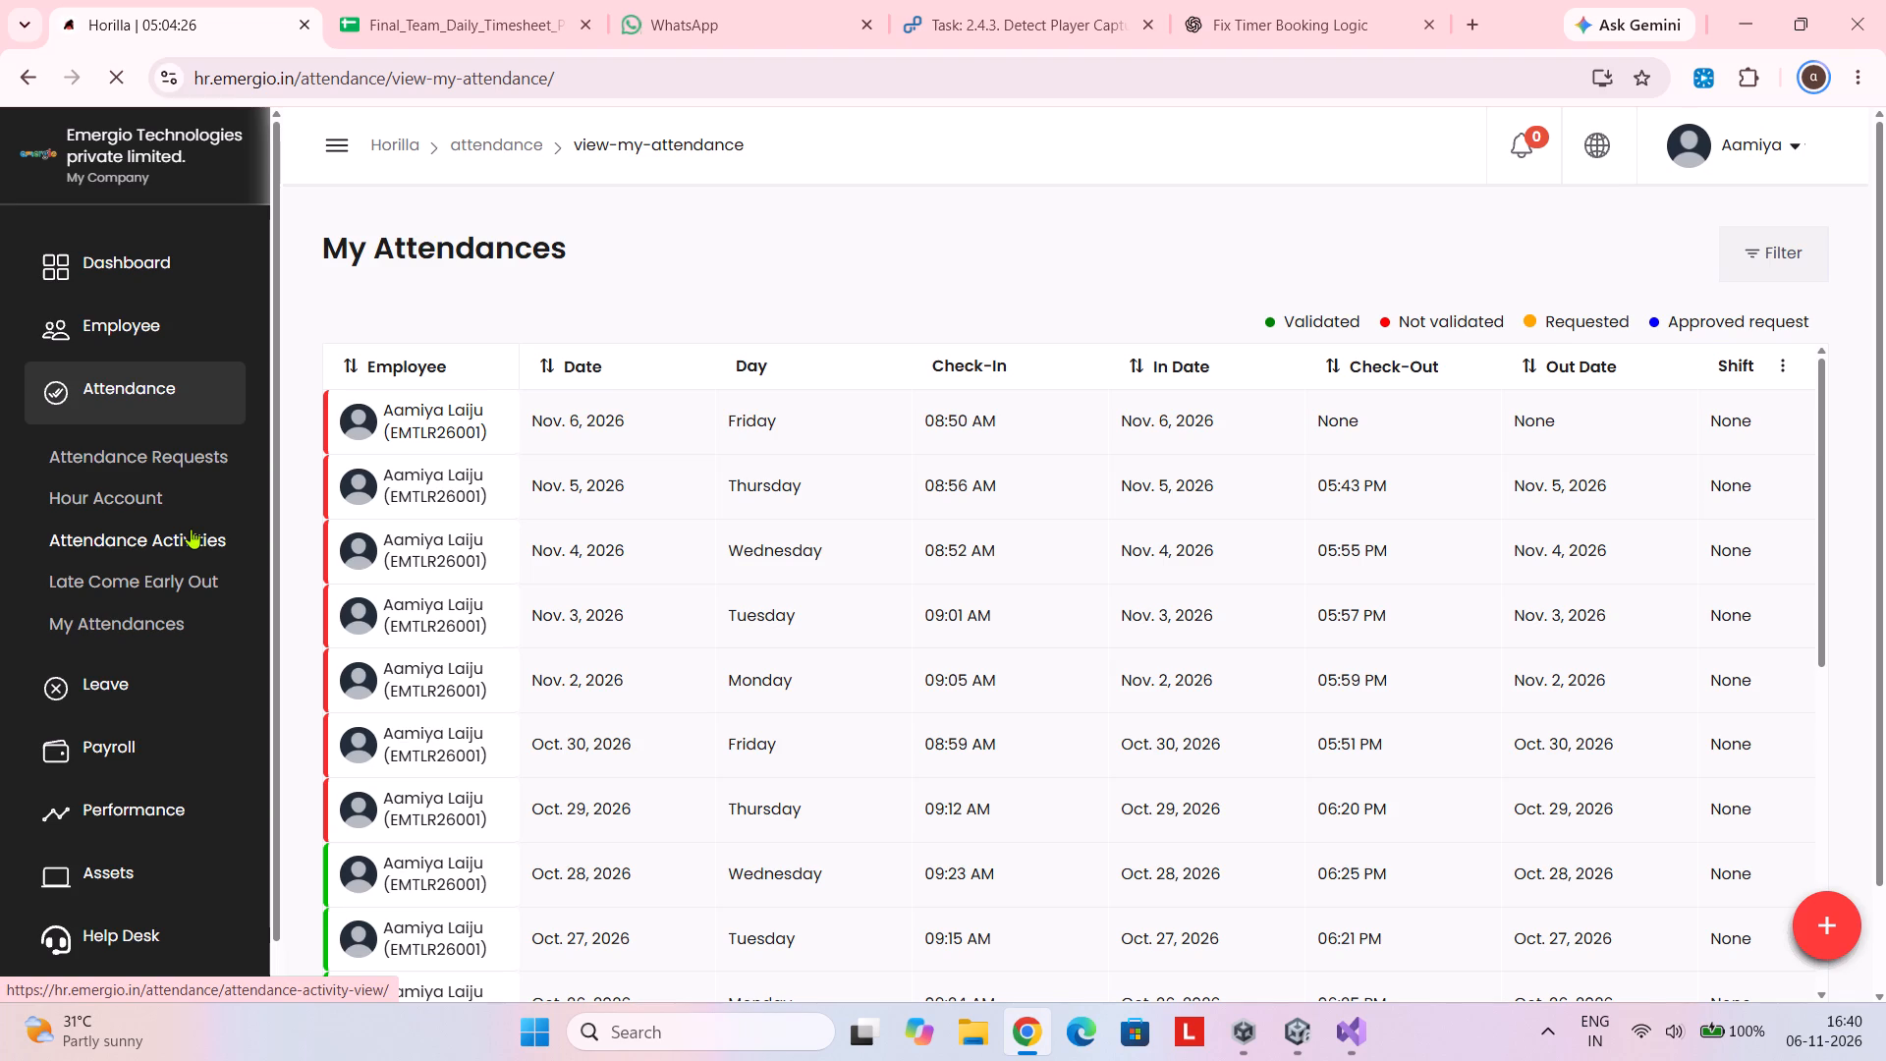
left_click(371, 26)
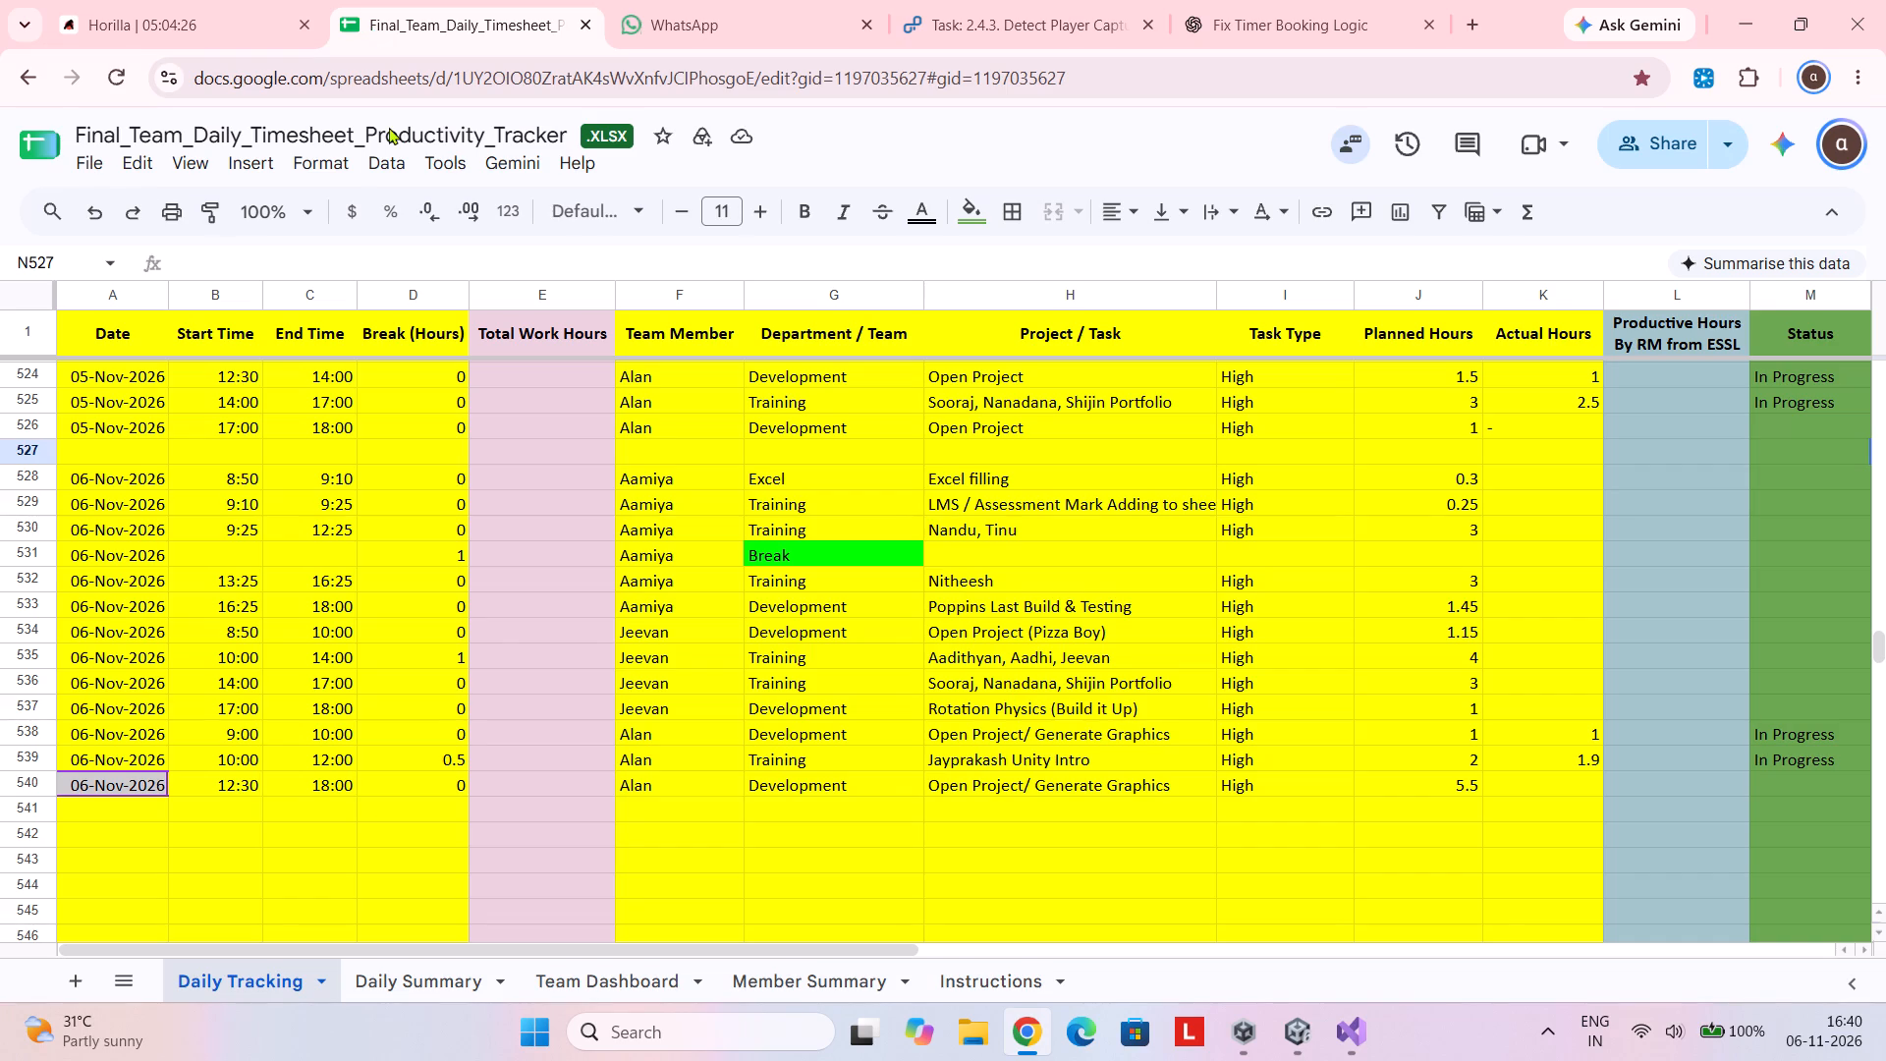
scroll(489, 640, "down", 1)
left_click(638, 798)
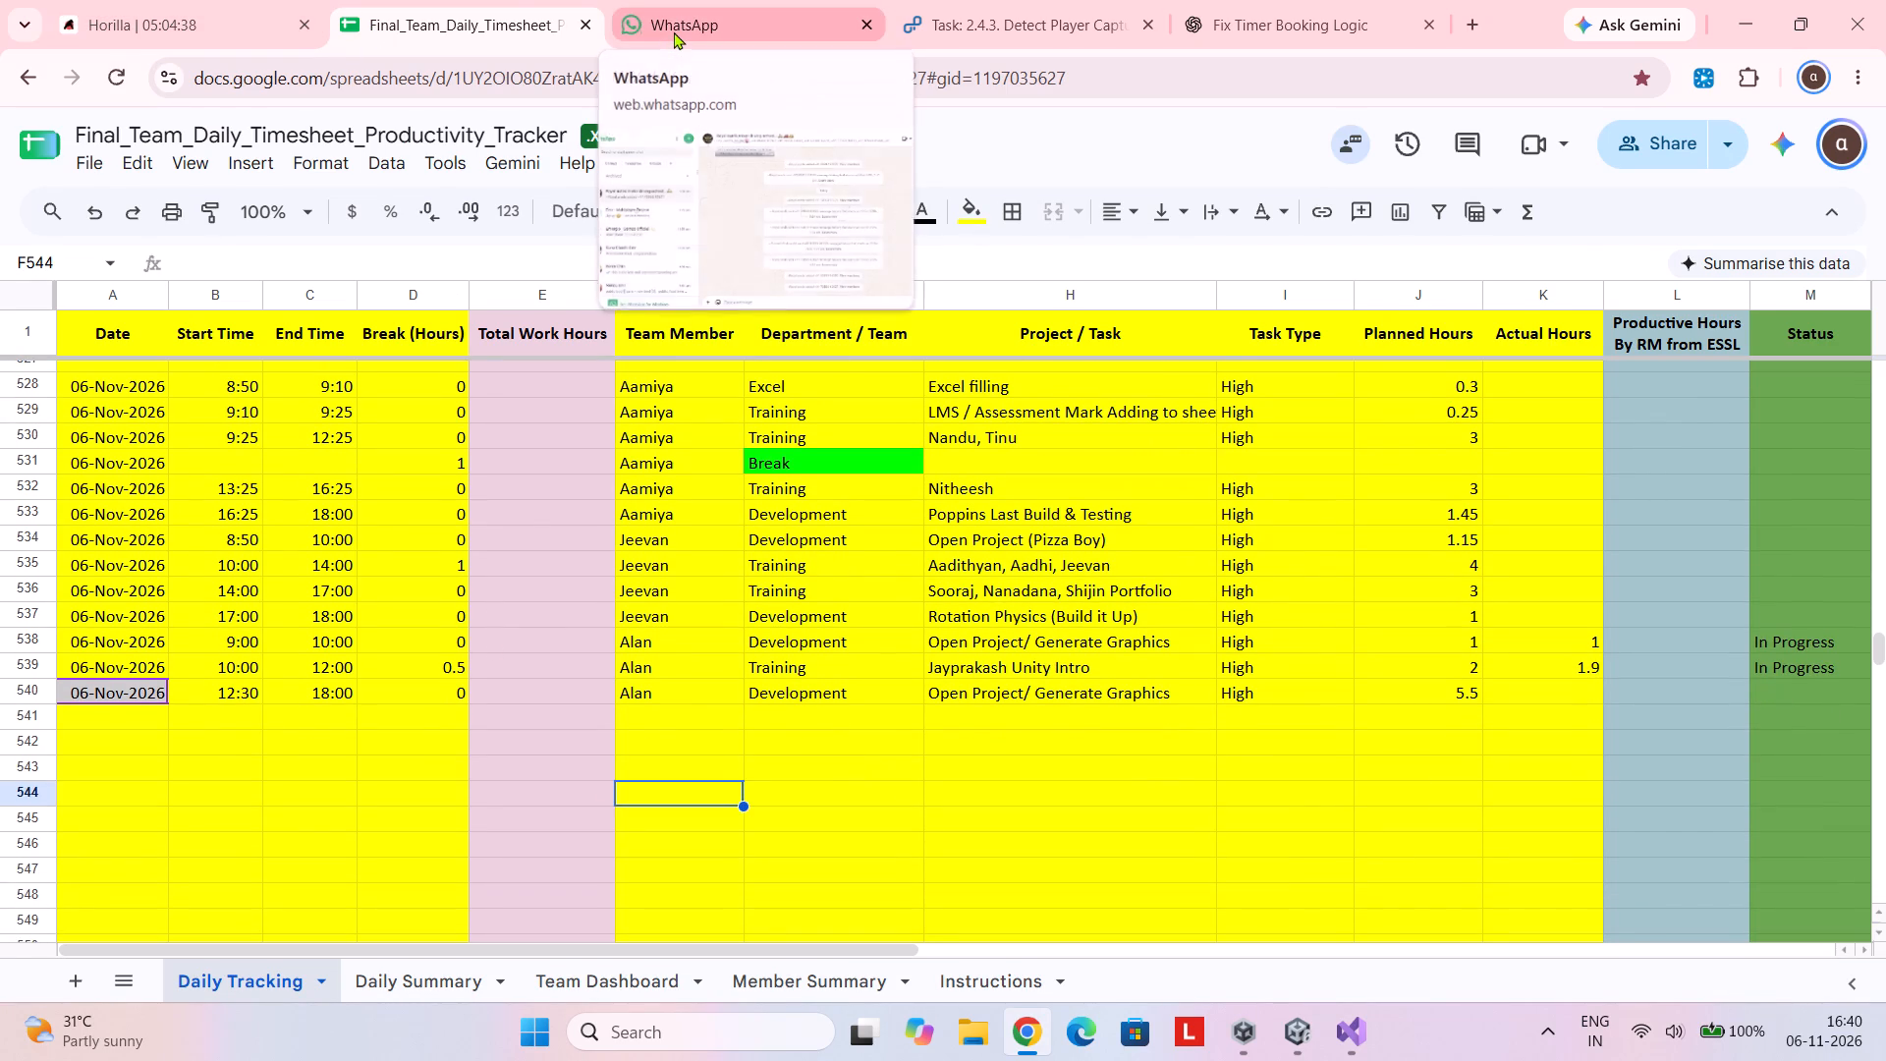
left_click(156, 33)
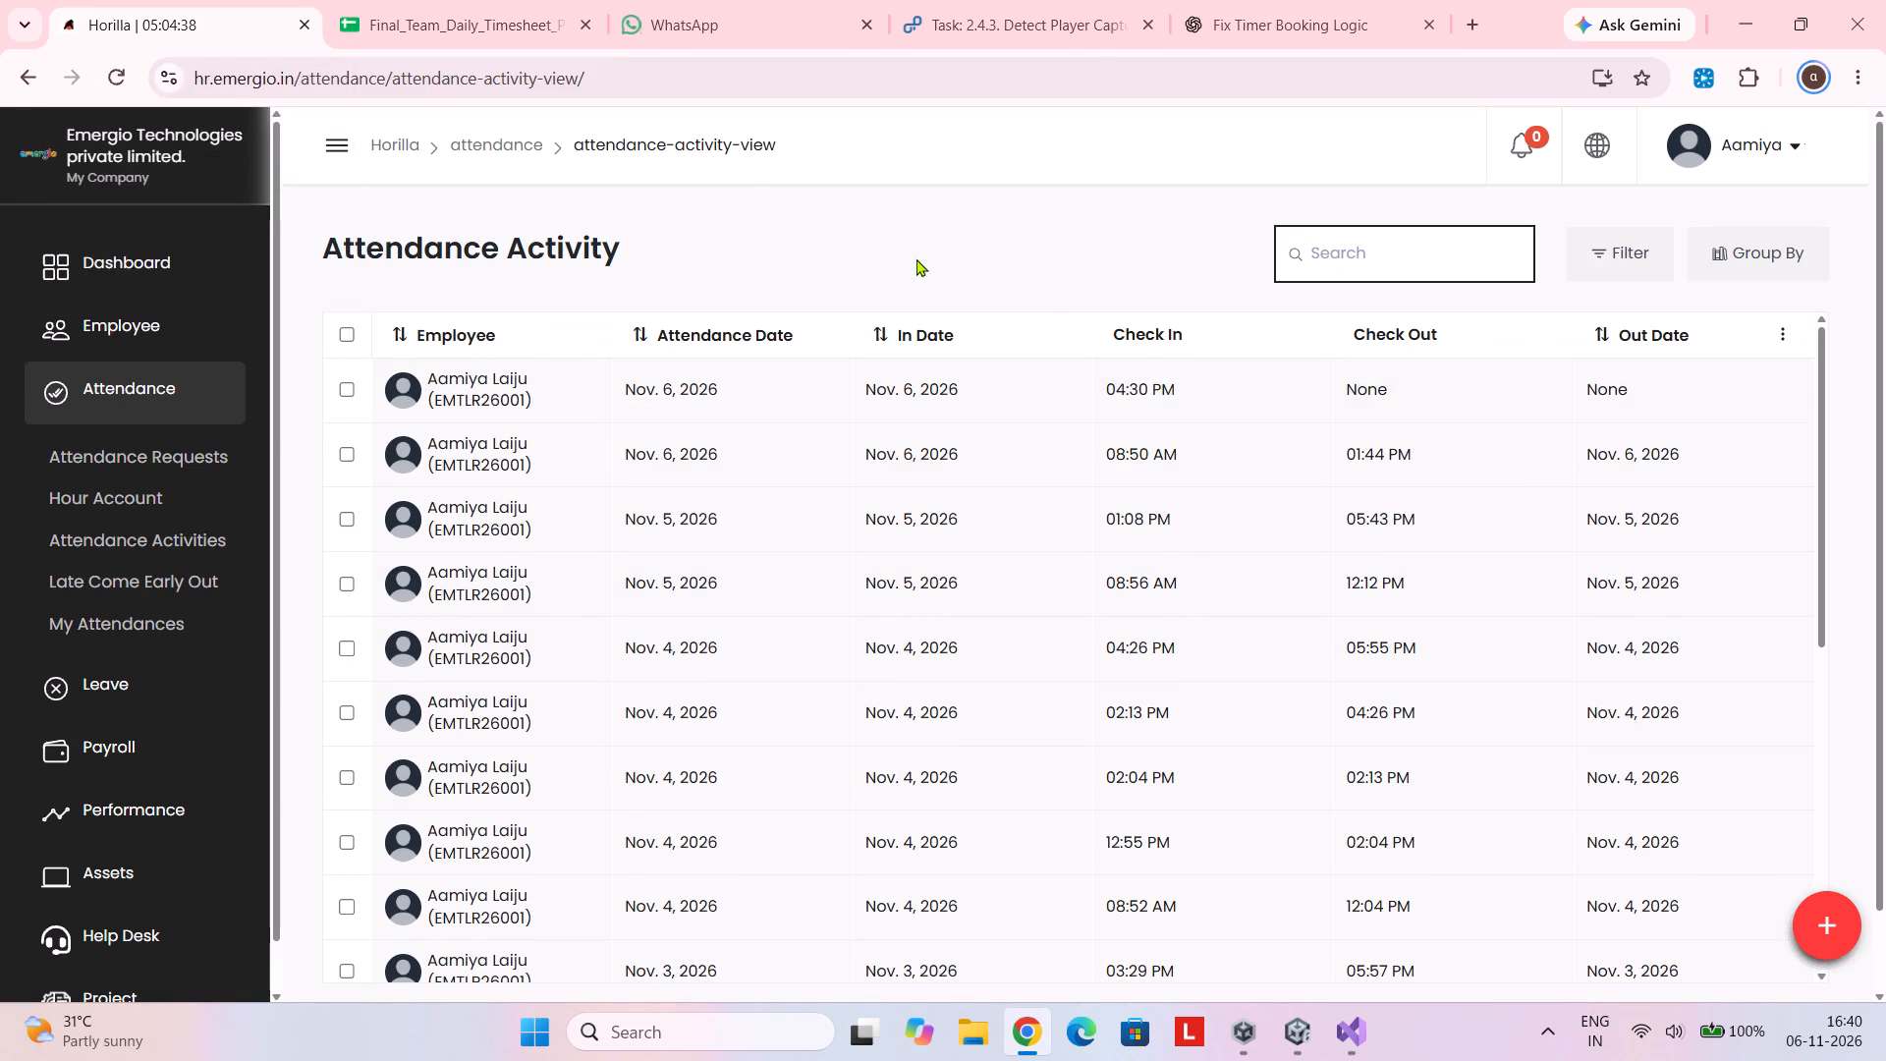
left_click(492, 0)
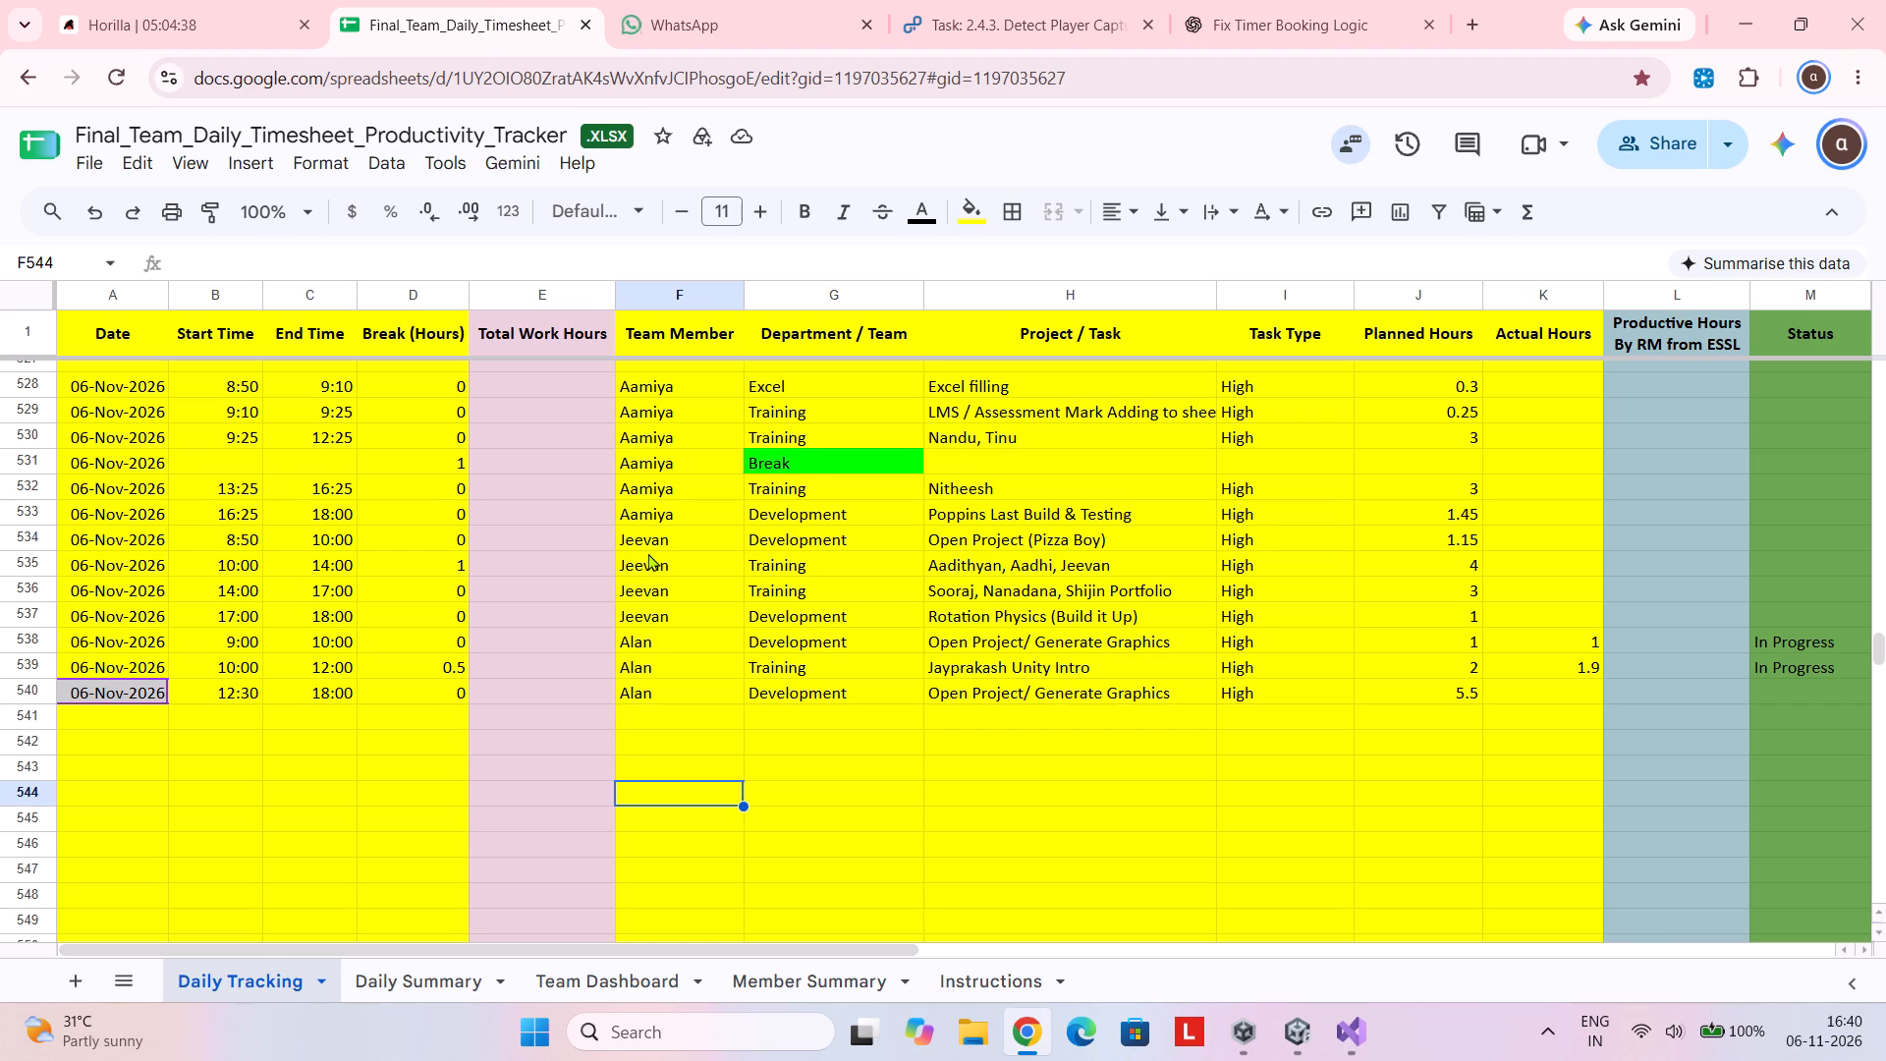